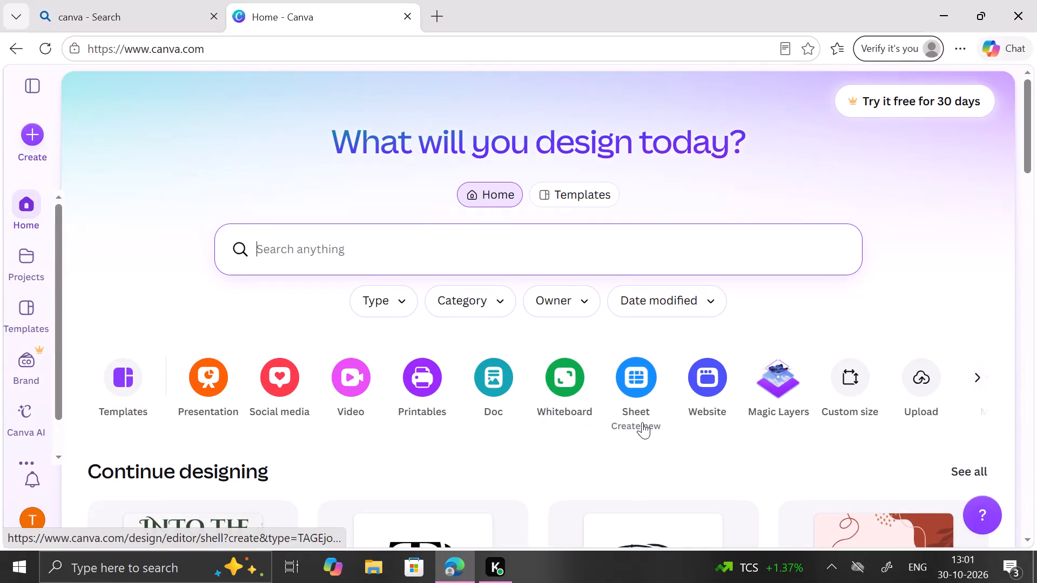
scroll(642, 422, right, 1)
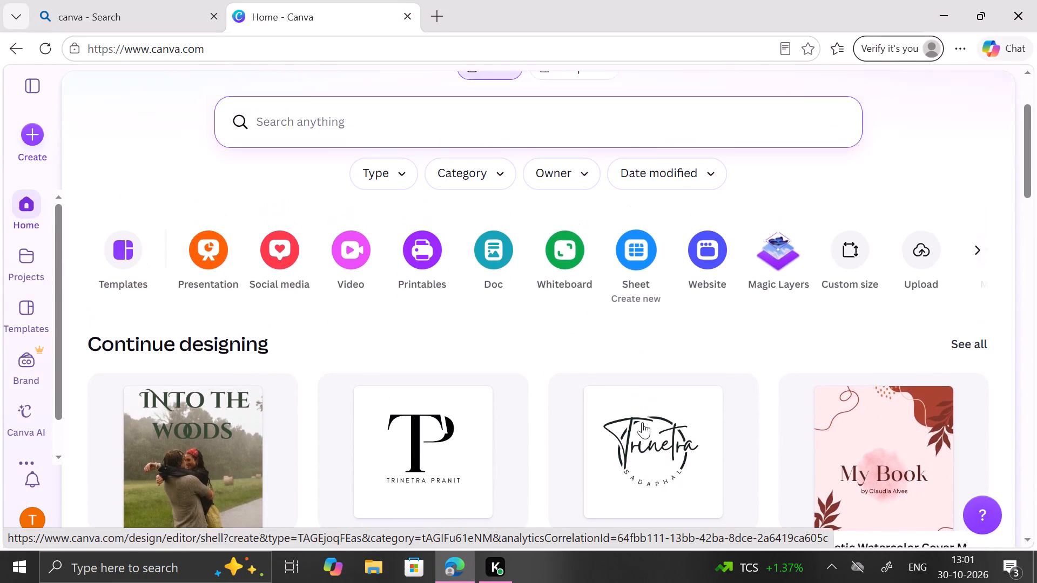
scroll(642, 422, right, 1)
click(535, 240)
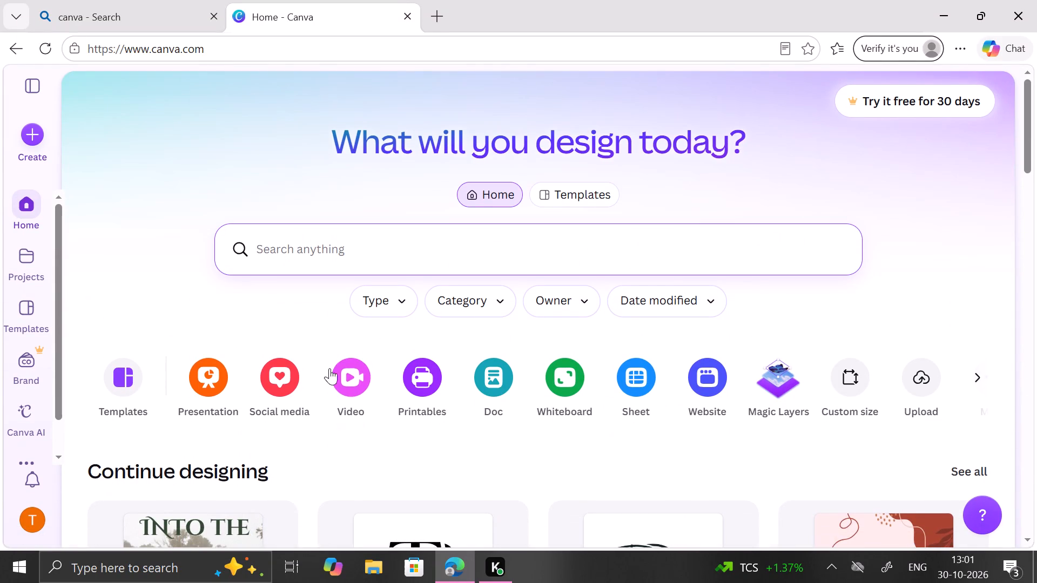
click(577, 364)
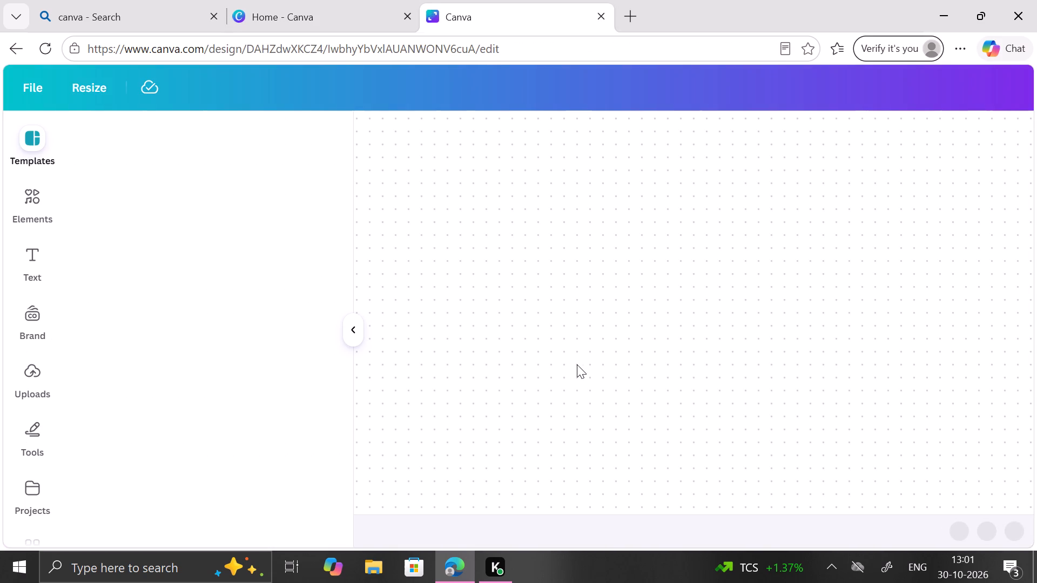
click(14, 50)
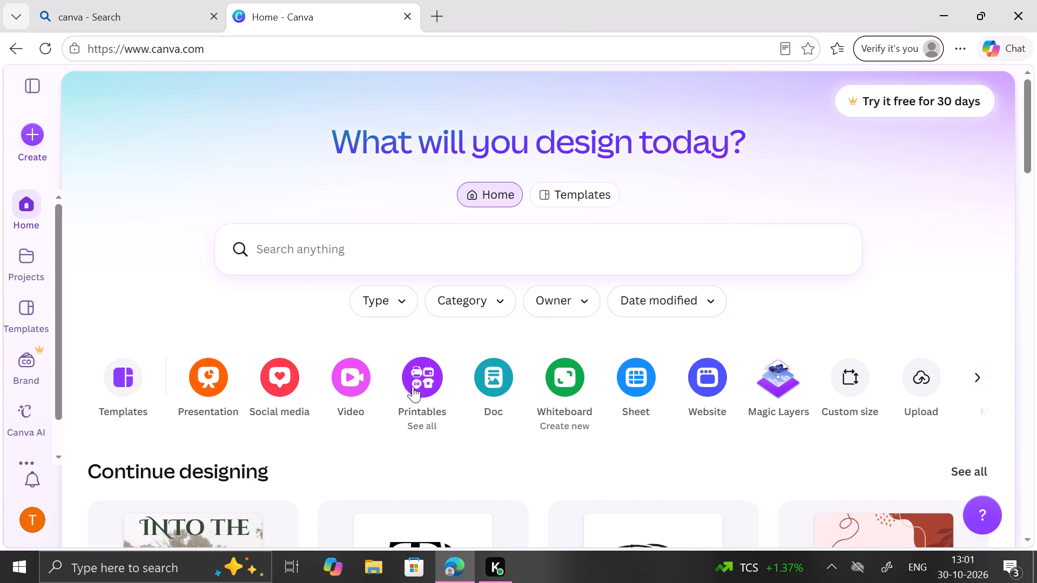
Search the site's designs and templates for "poster".
scroll(437, 372, down, 1)
scroll(437, 372, up, 1)
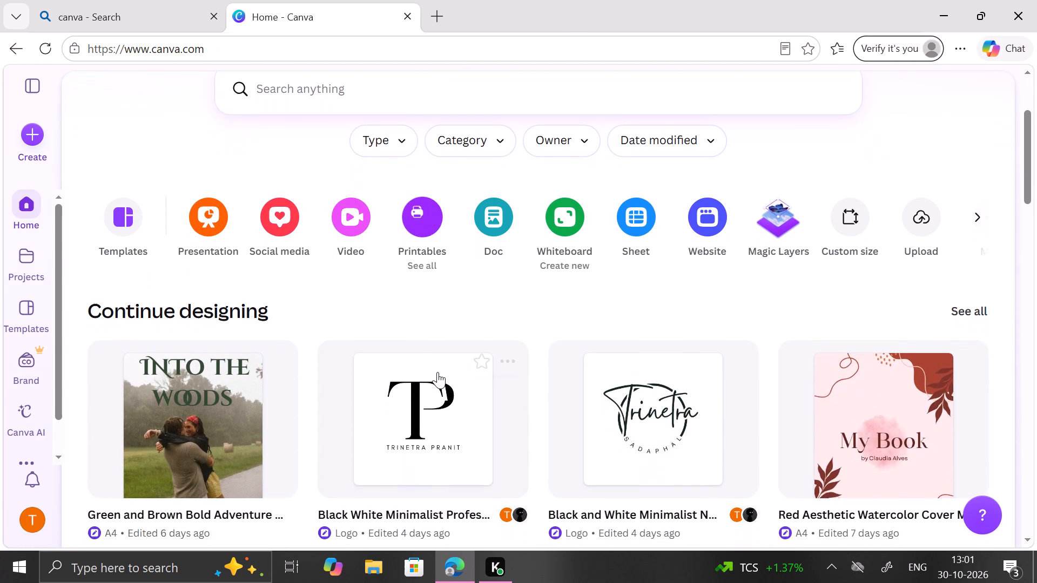
scroll(437, 372, up, 2)
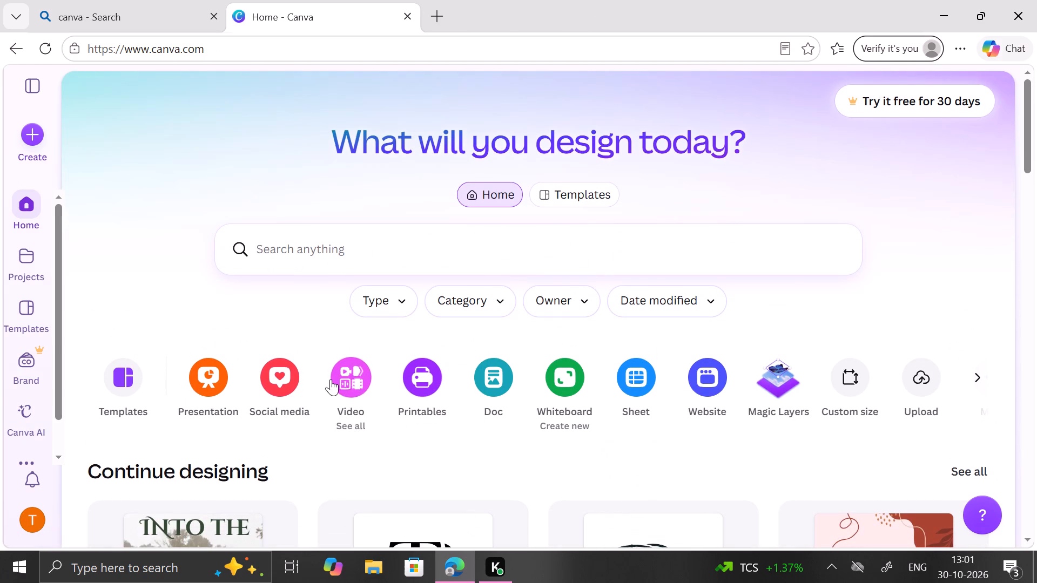
click(390, 261)
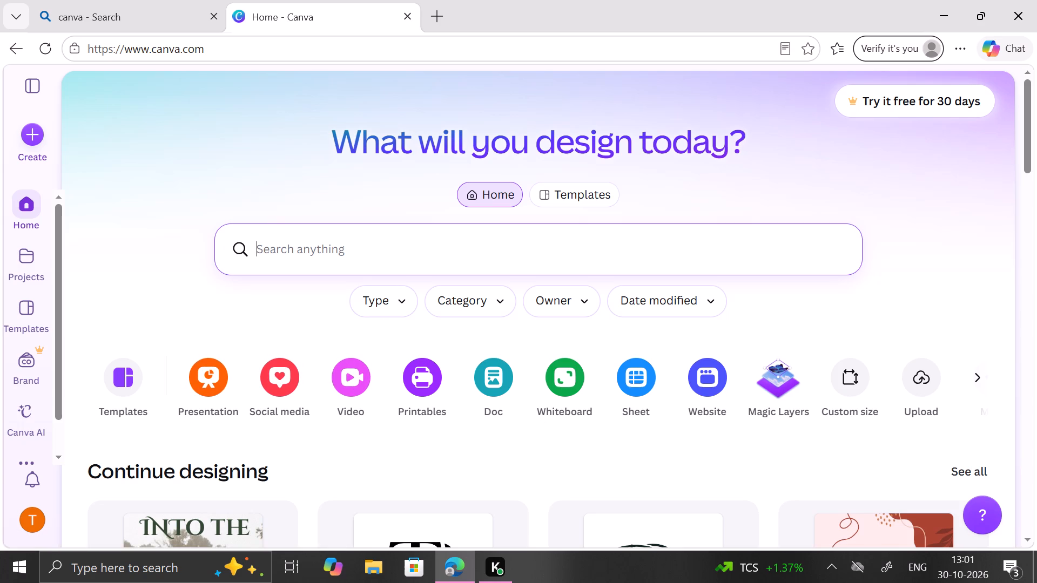
text(poster)
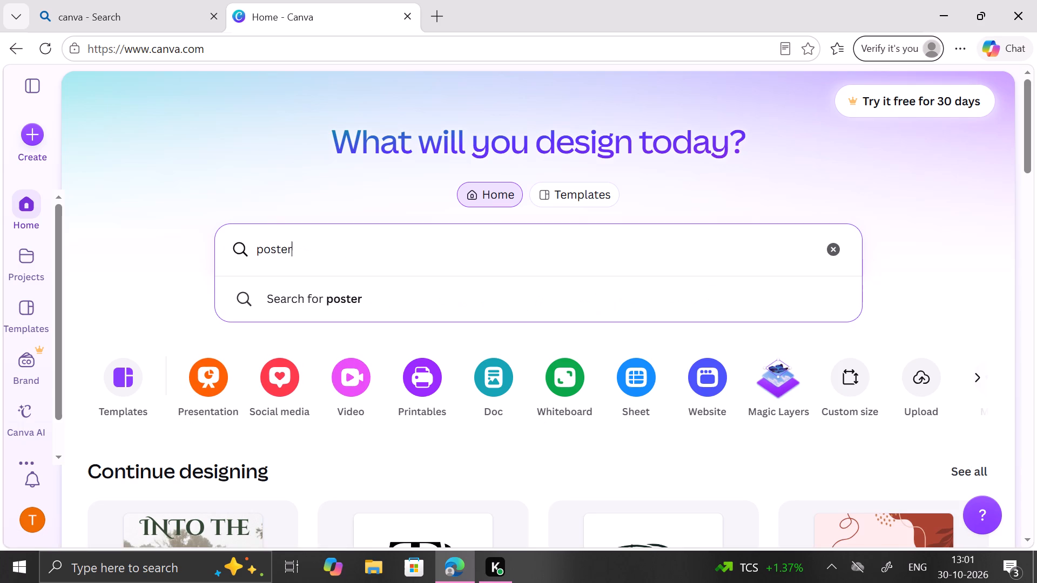
key(space)
key(Return)
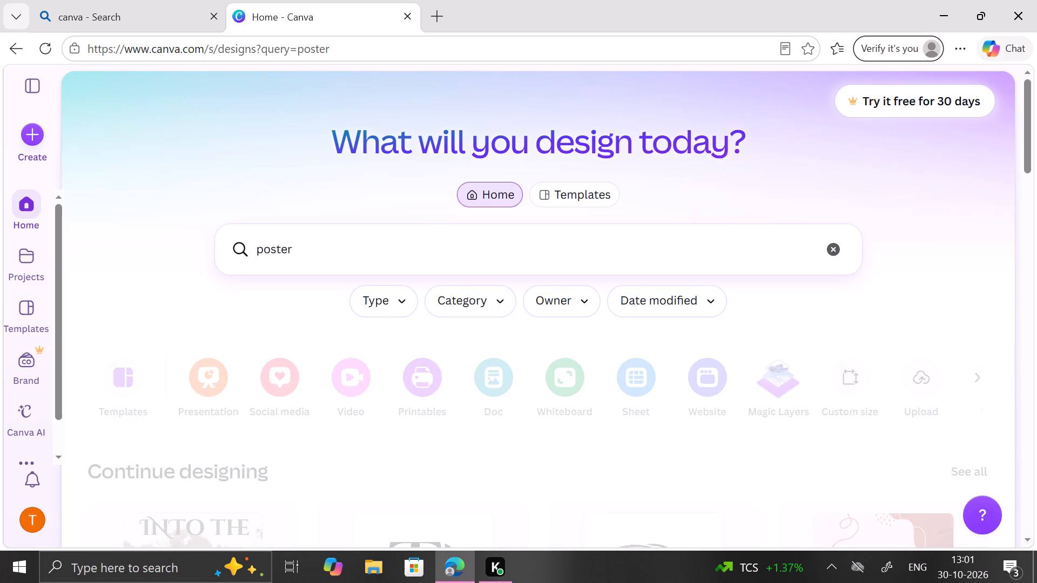
Browse the poster search results, examining the blank formats and the available poster templates.
scroll(671, 230, down, 2)
scroll(671, 230, up, 1)
scroll(671, 230, down, 1)
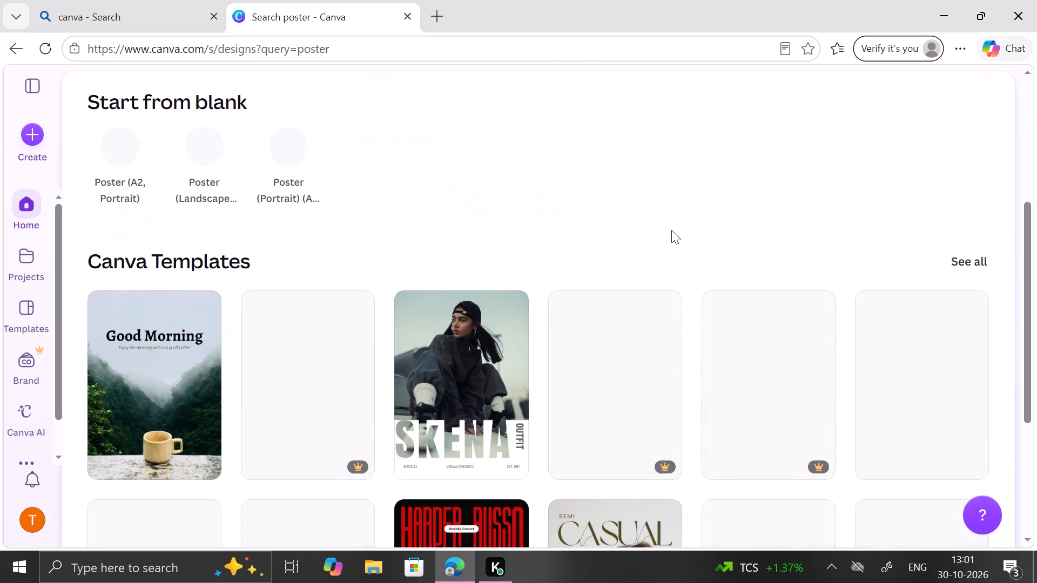
scroll(671, 230, down, 1)
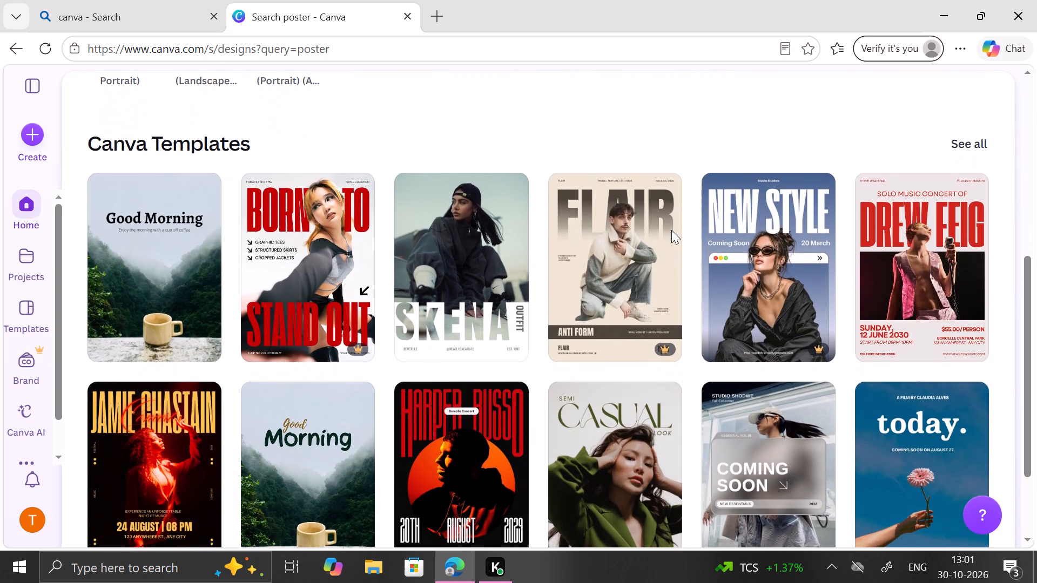
scroll(671, 230, down, 1)
scroll(671, 230, up, 4)
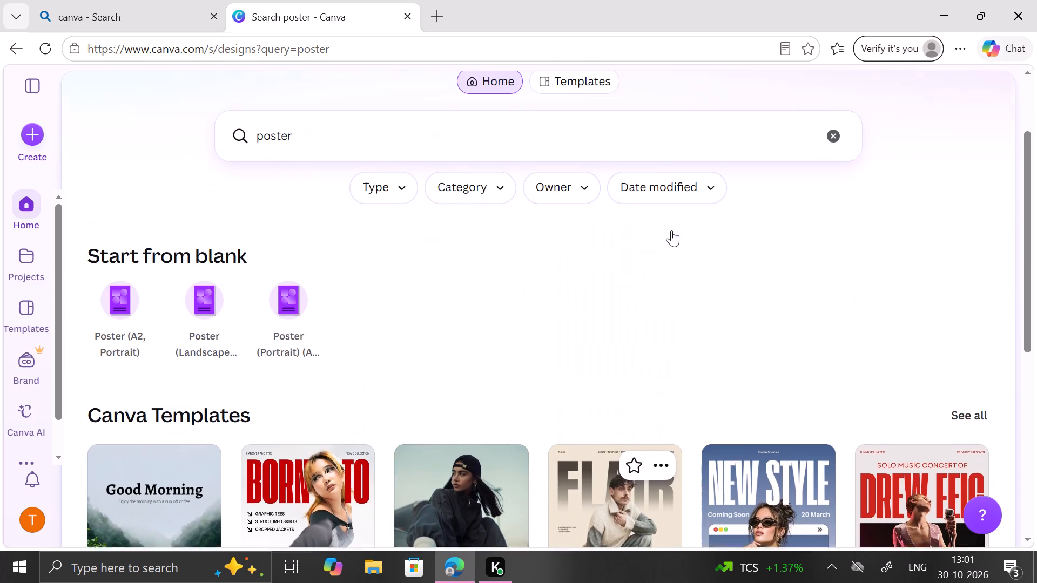
scroll(671, 230, up, 1)
Replace the existing search term with "diwali poster" and run the search.
click(498, 246)
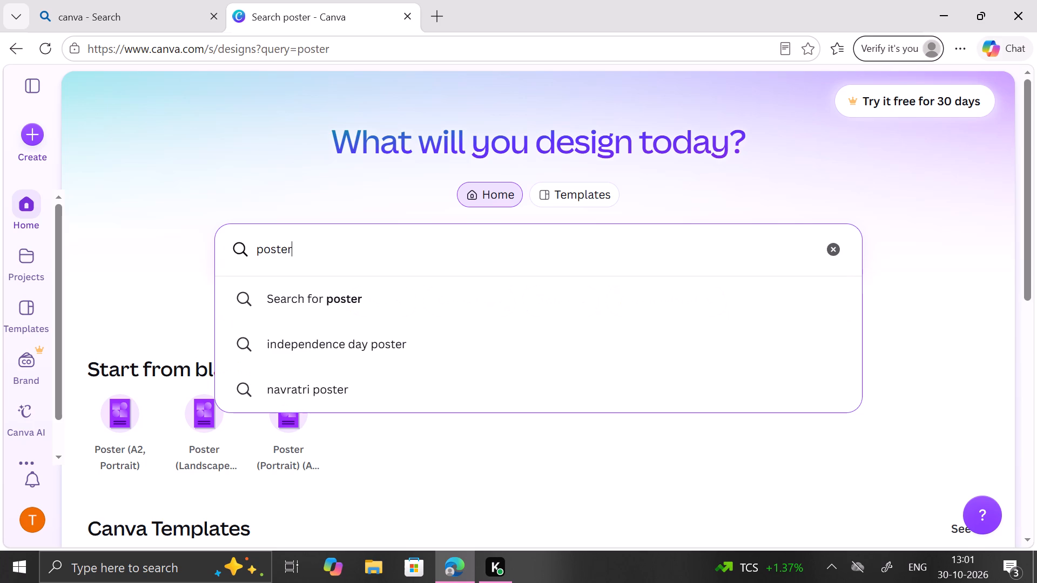
key(BackSpace)
key(BackSpace)
key(BackSpace)
key(BackSpace)
key(BackSpace)
key(BackSpace)
key(BackSpace)
key(BackSpace)
key(BackSpace)
key(BackSpace)
key(BackSpace)
key(BackSpace)
key(BackSpace)
key(BackSpace)
key(BackSpace)
key(BackSpace)
key(BackSpace)
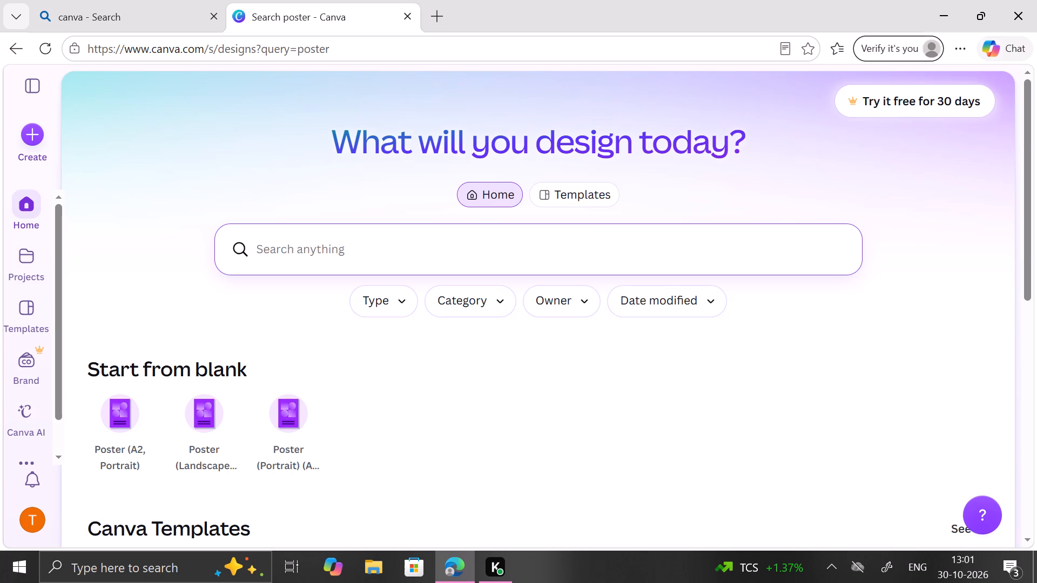
text(di)
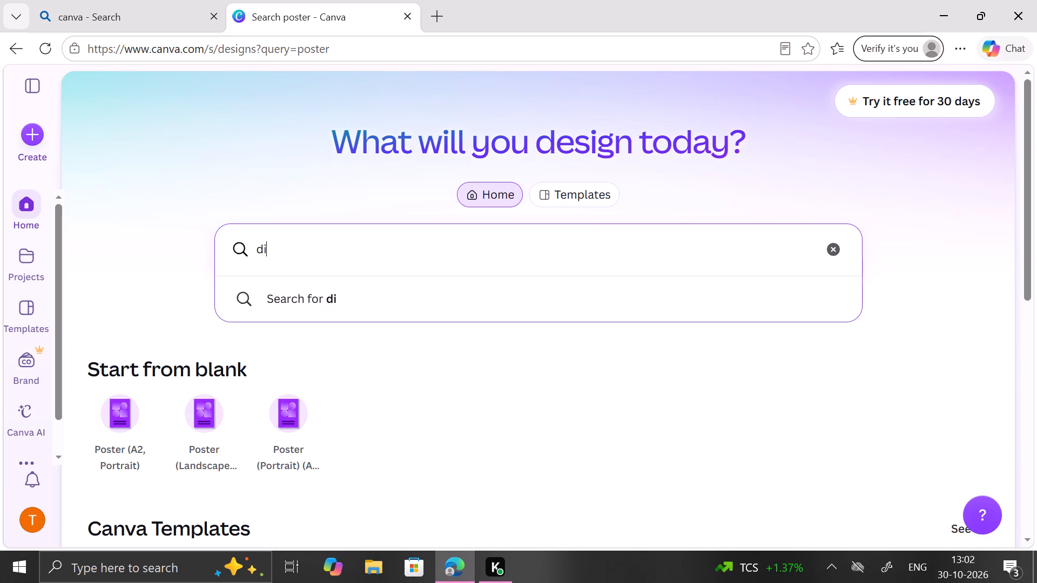
text(wal)
text(ij)
key(space)
key(BackSpace)
key(BackSpace)
key(space)
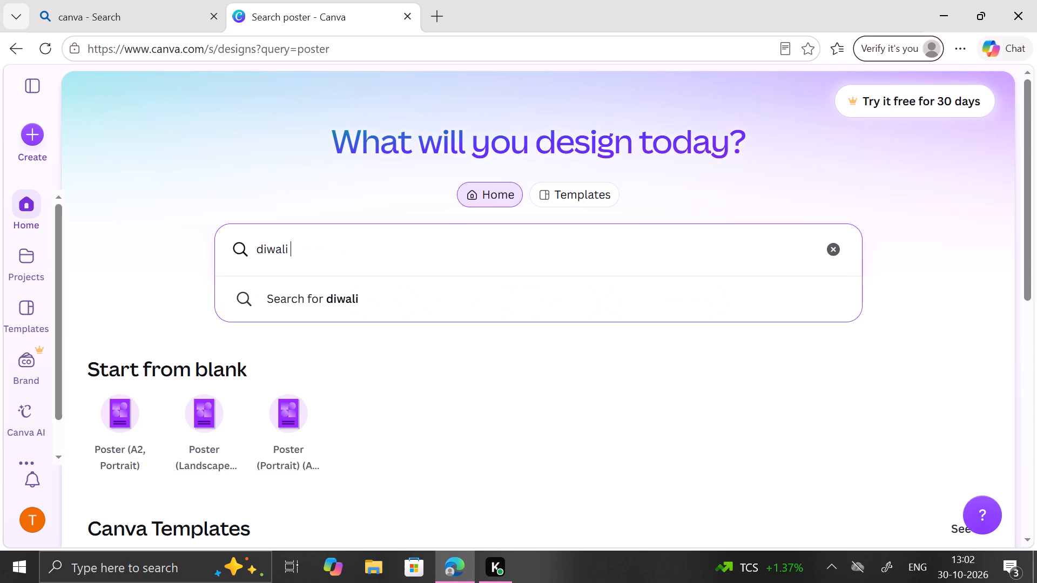
text(poster)
key(space)
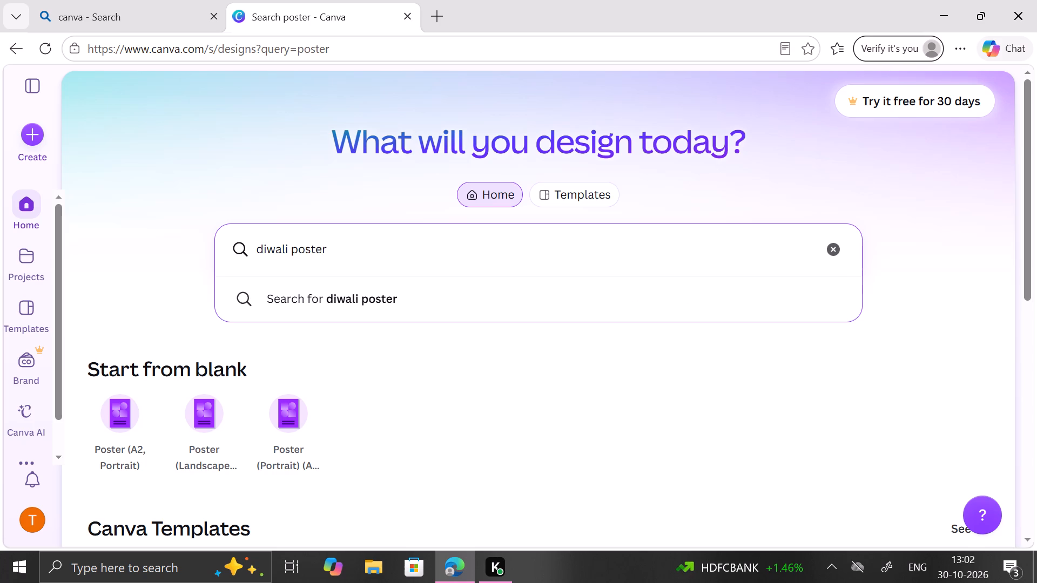
key(Return)
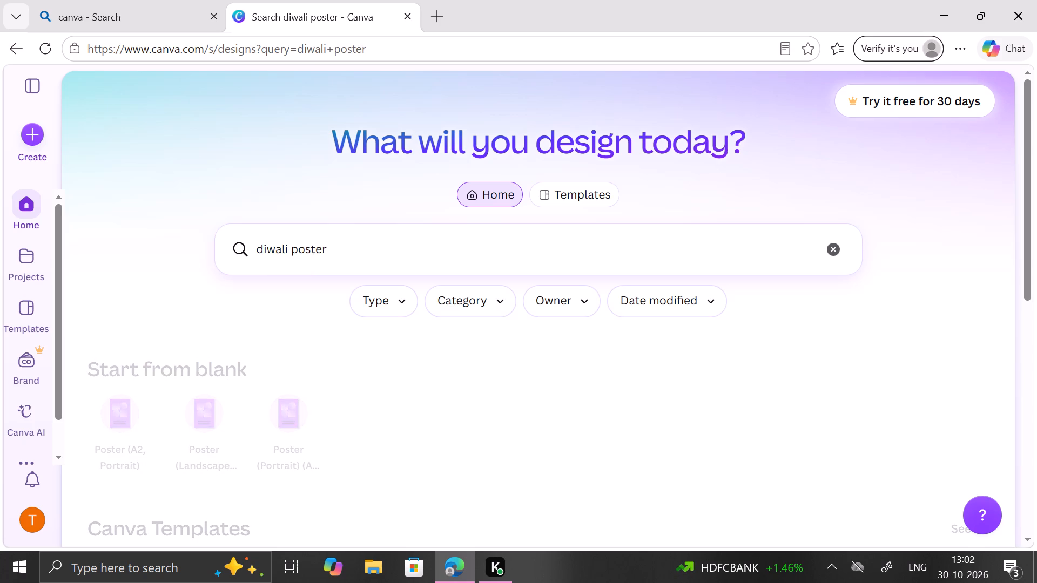
click(581, 269)
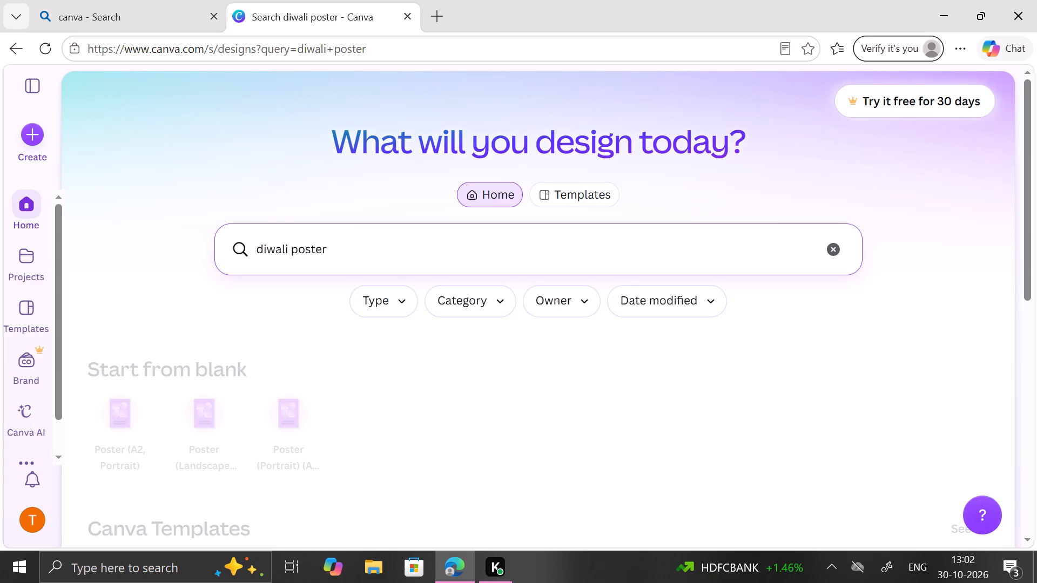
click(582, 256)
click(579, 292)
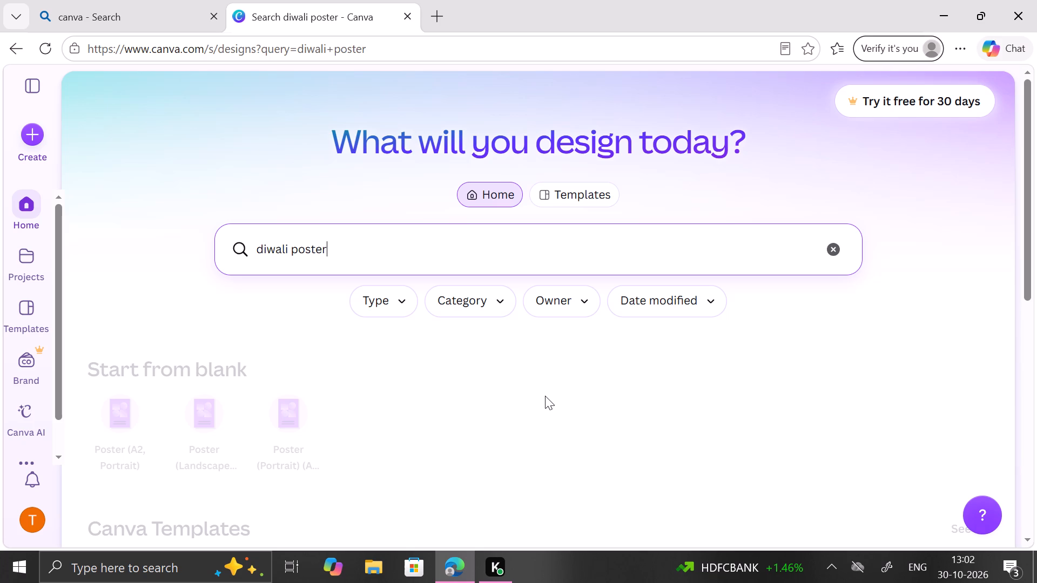
Switch to Windows Settings, turn off Bluetooth in the Devices settings, and return to the poster search page.
click(16, 572)
click(8, 494)
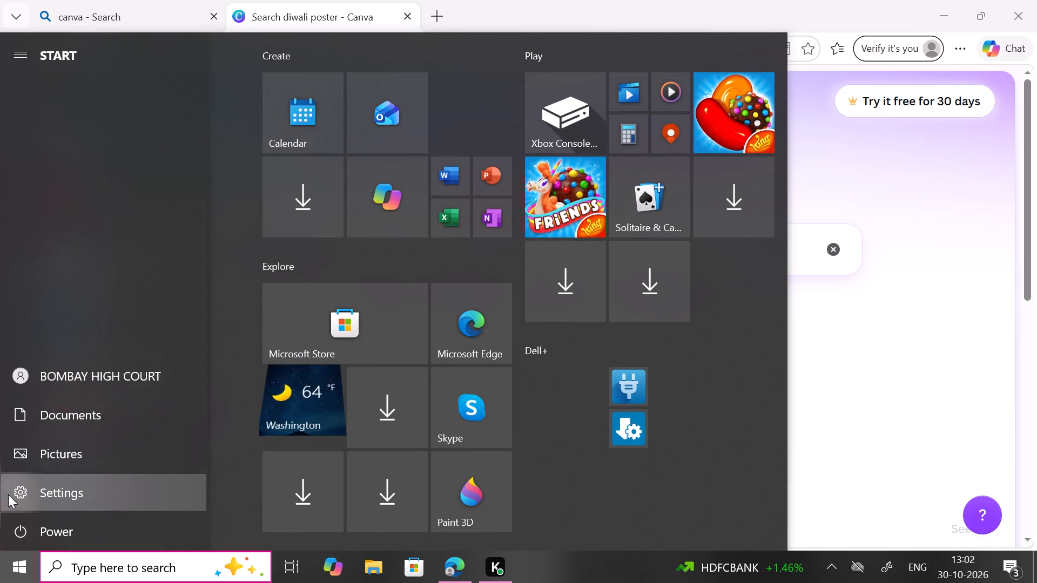
click(424, 277)
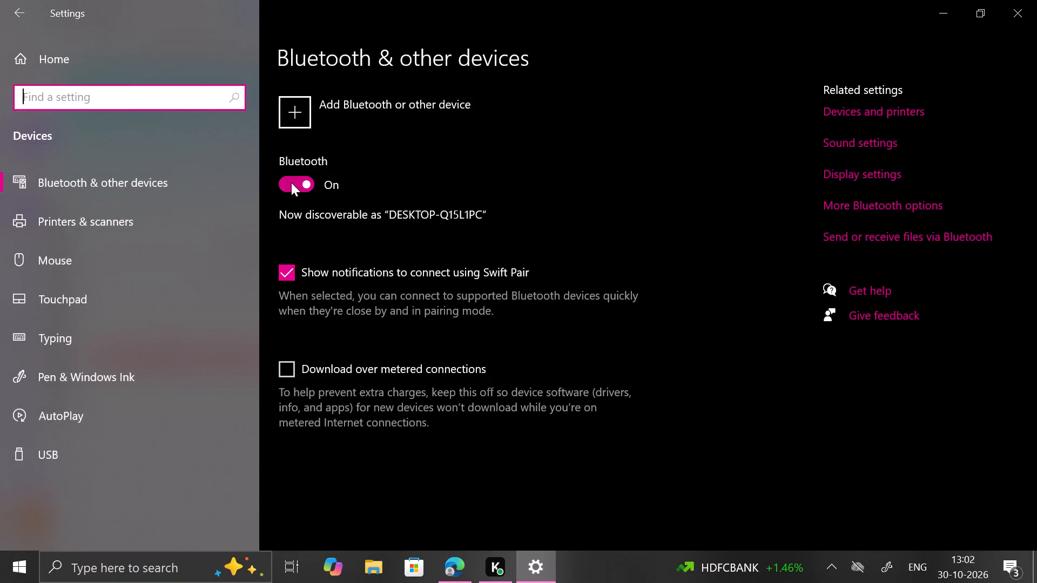
click(291, 182)
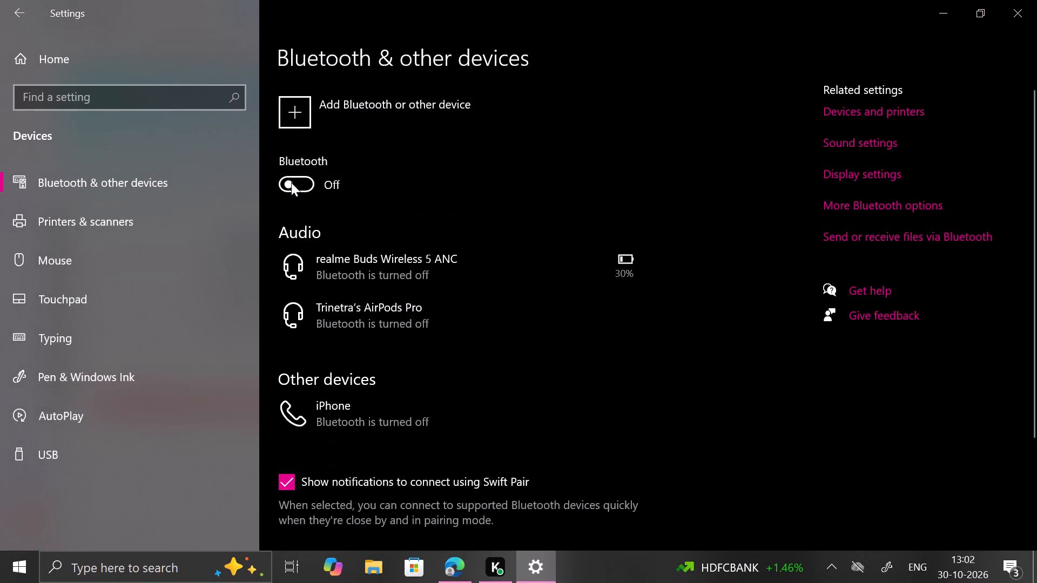
click(1020, 4)
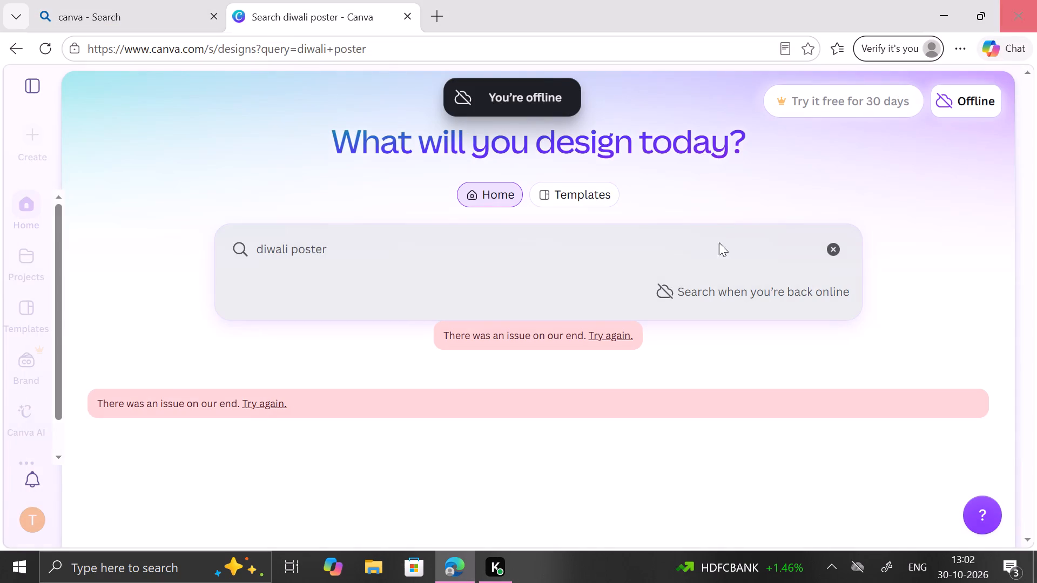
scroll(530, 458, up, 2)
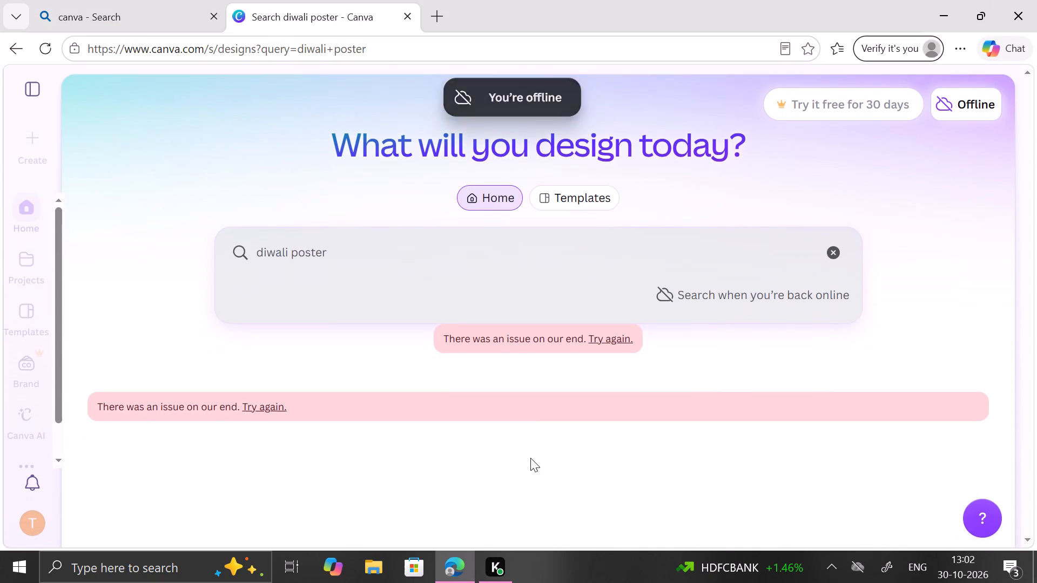
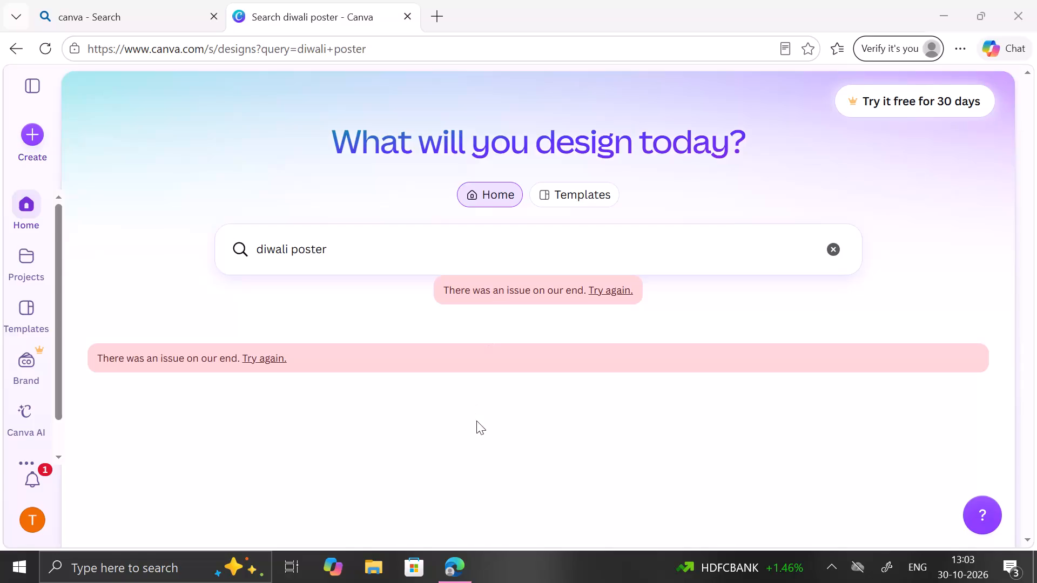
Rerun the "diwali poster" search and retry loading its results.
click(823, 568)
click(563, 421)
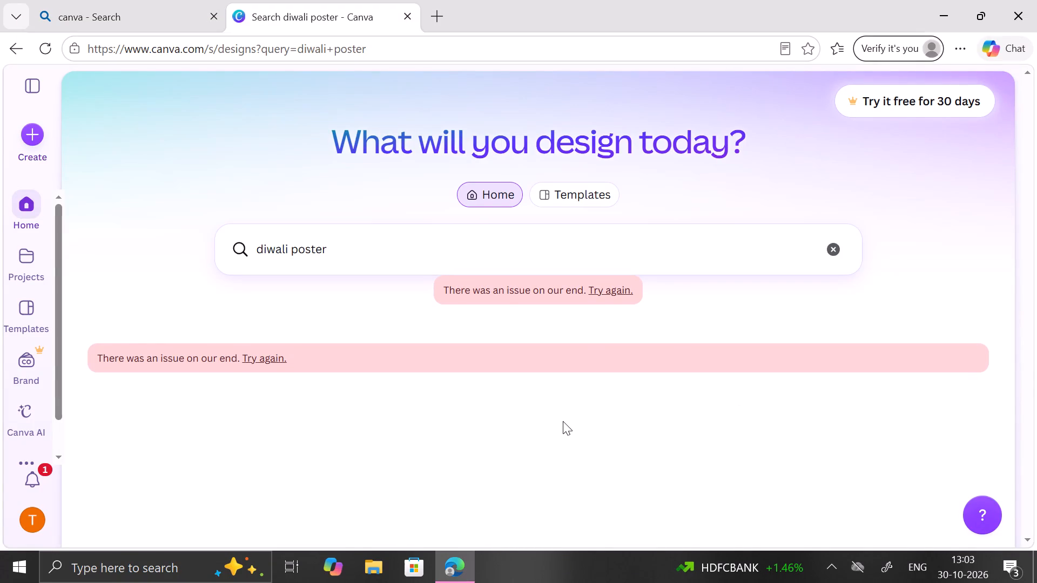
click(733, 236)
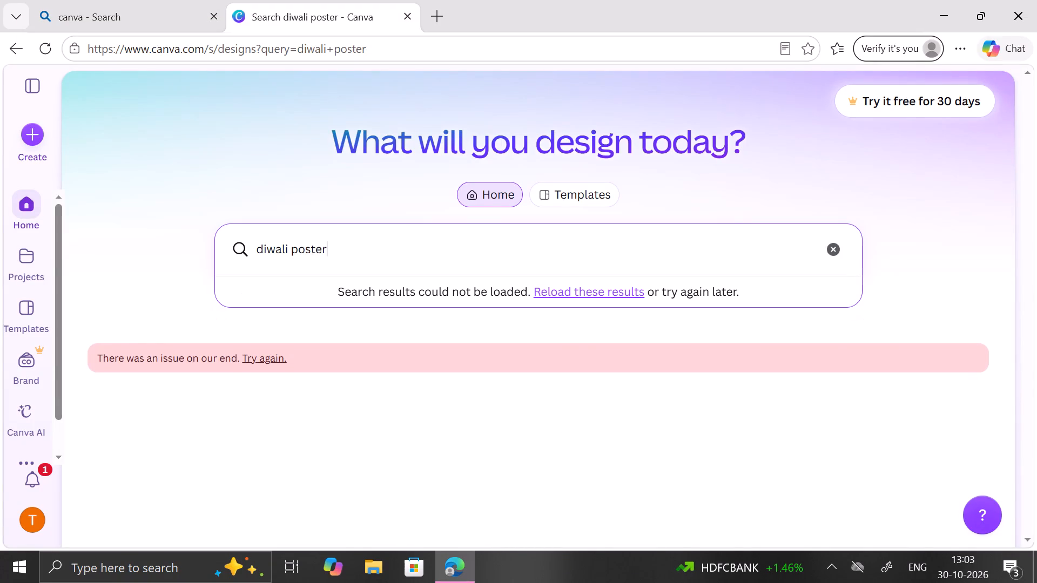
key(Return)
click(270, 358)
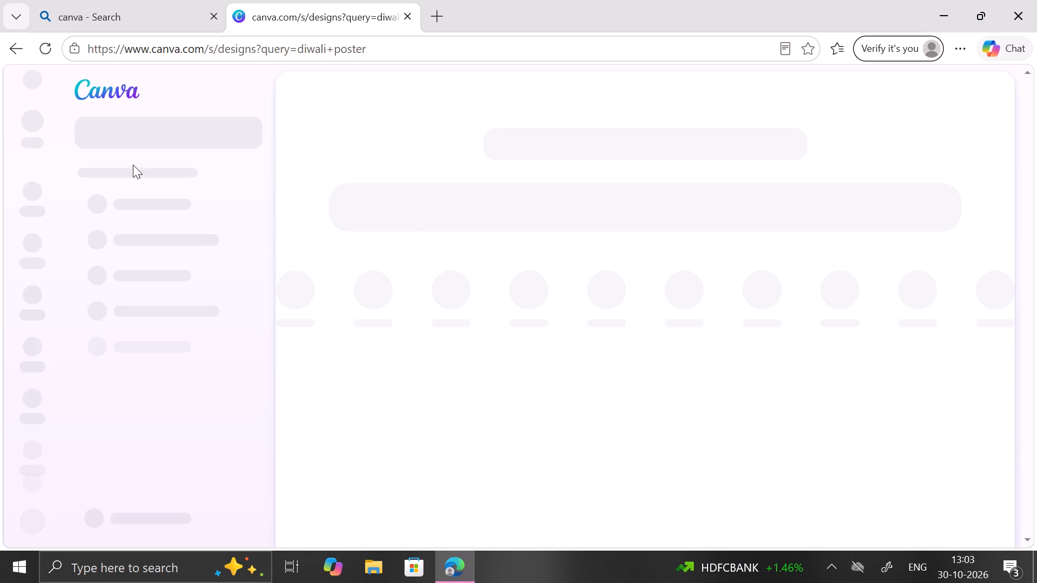
Go back through the earlier Canva pages to return to the browser's start page.
click(26, 49)
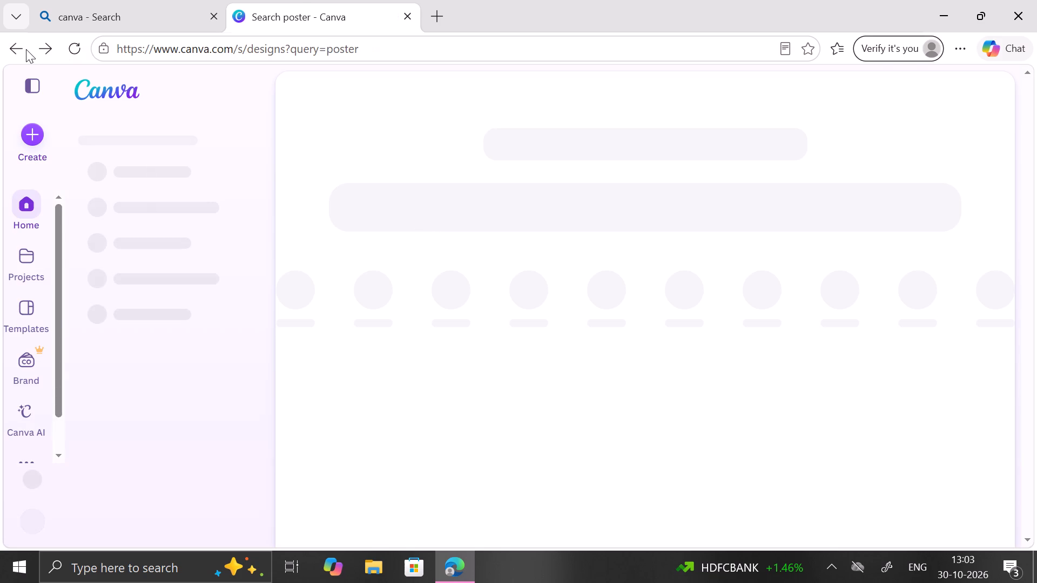
scroll(356, 151, up, 2)
scroll(356, 151, down, 3)
scroll(356, 151, up, 2)
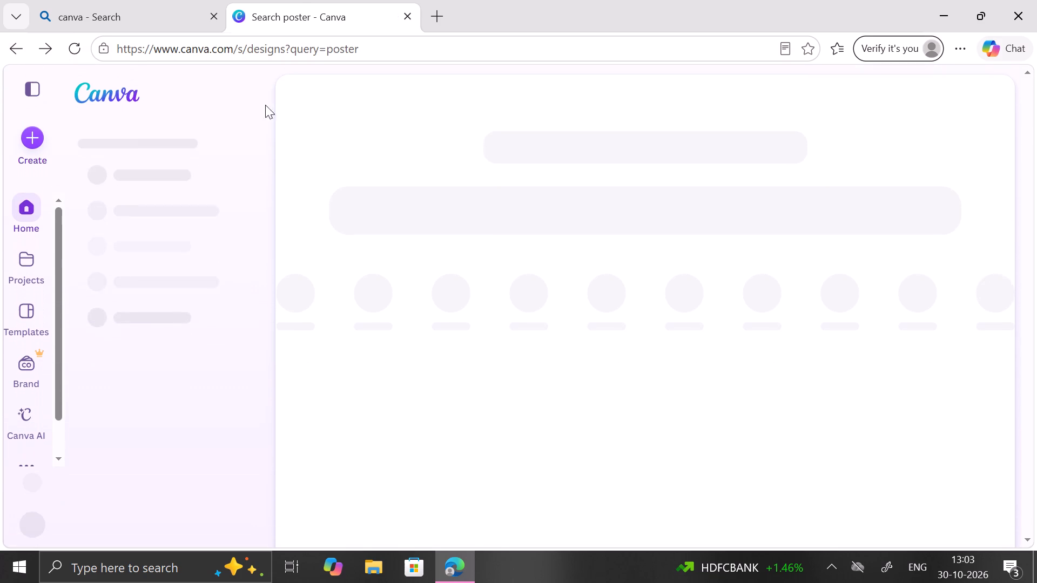
click(9, 52)
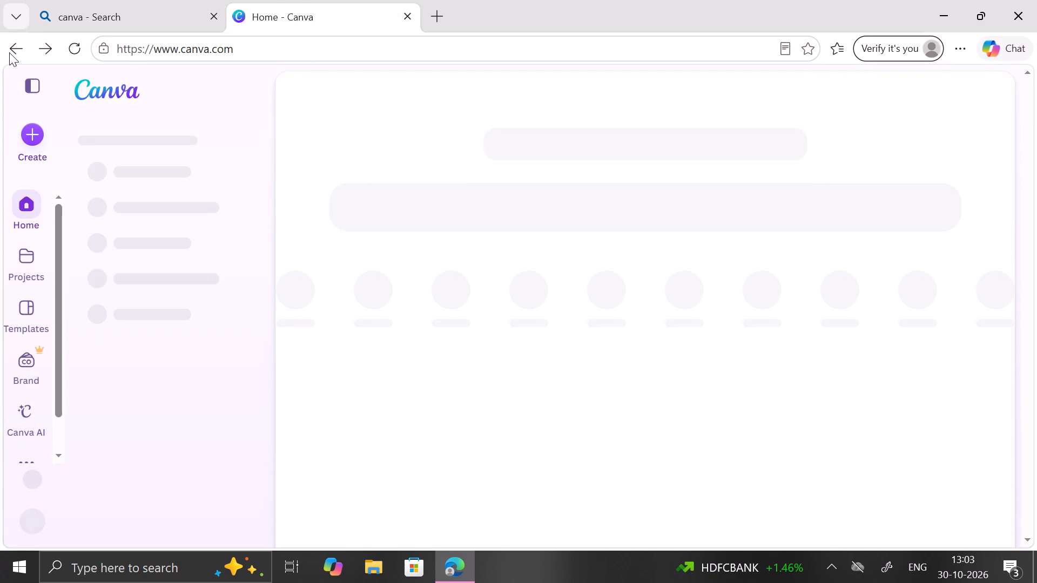
click(9, 52)
click(9, 52)
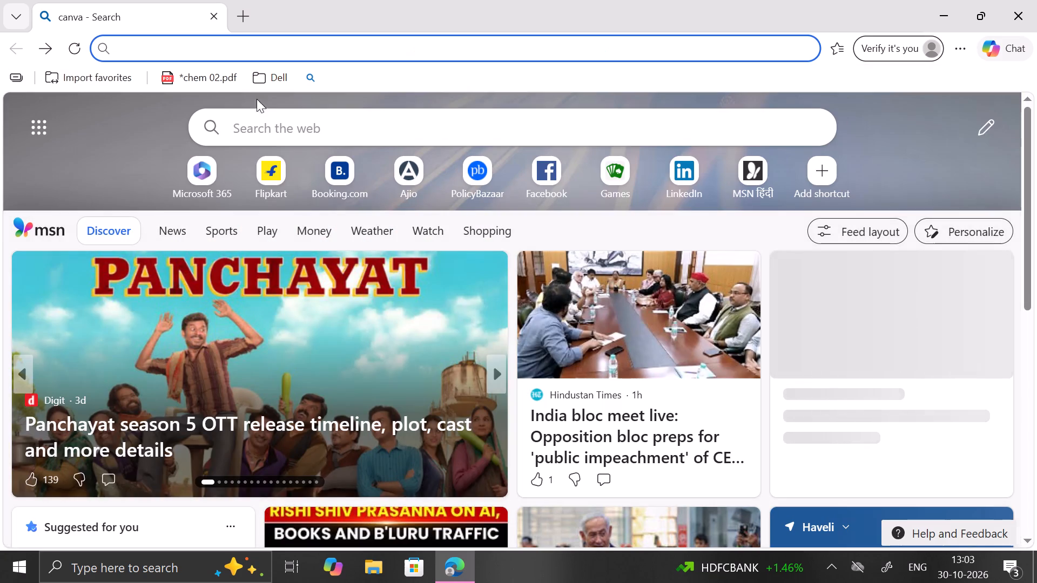
Search the web for "canva" and open the Canva: Visual Suite for Everyone result.
click(270, 125)
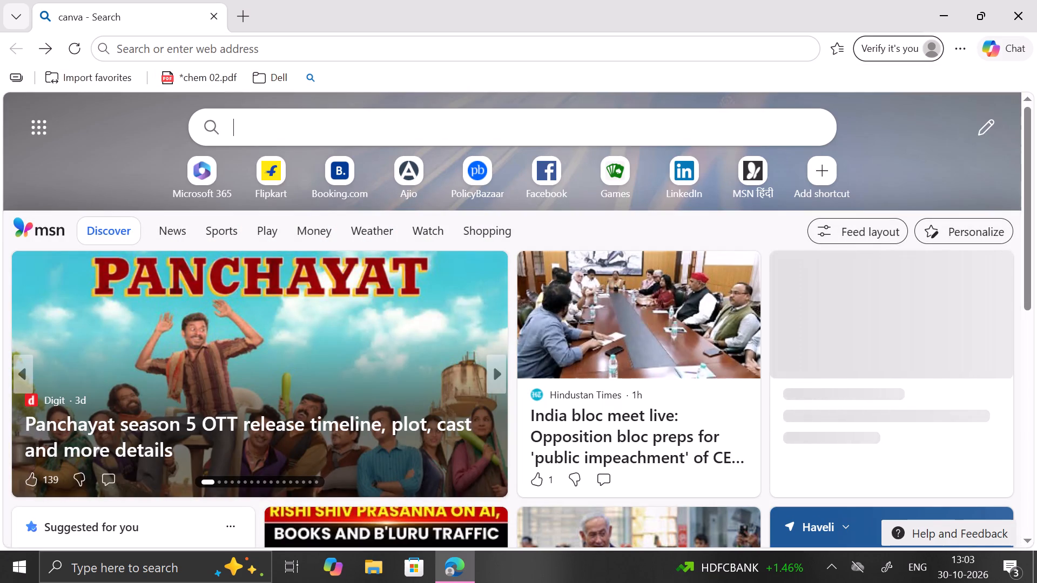
text(can)
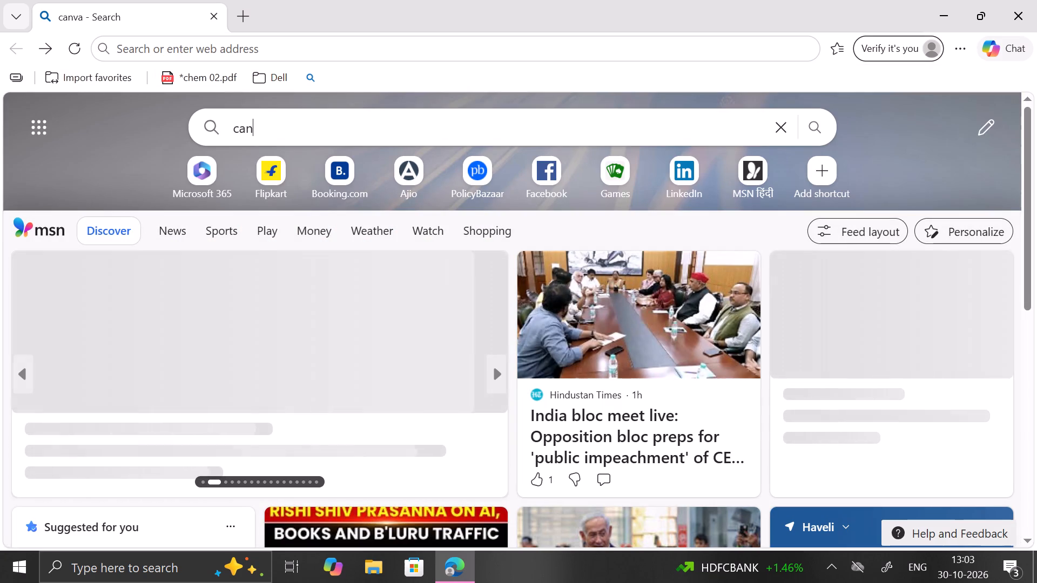
text(va)
key(space)
key(Return)
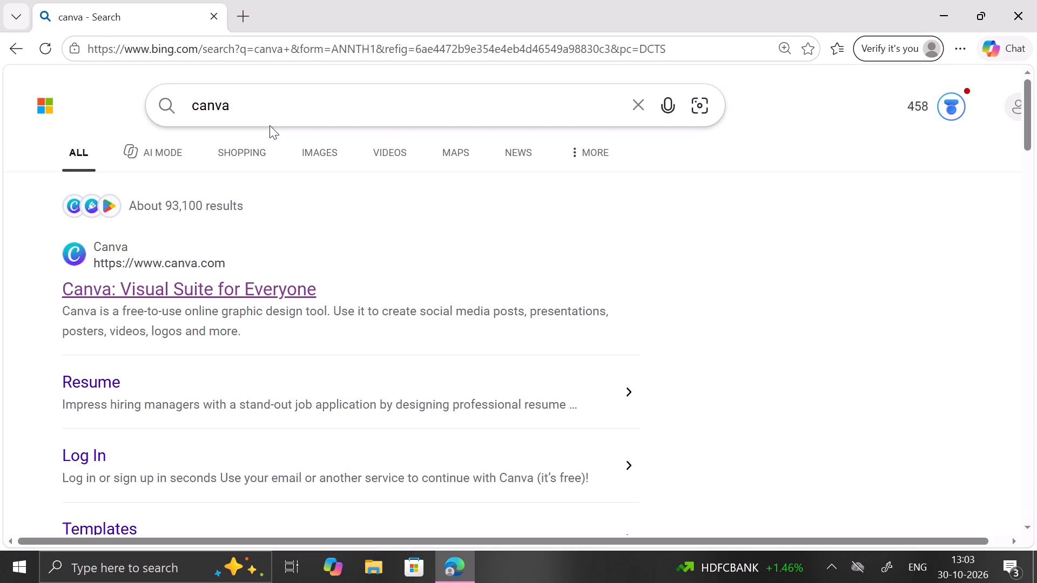
click(170, 282)
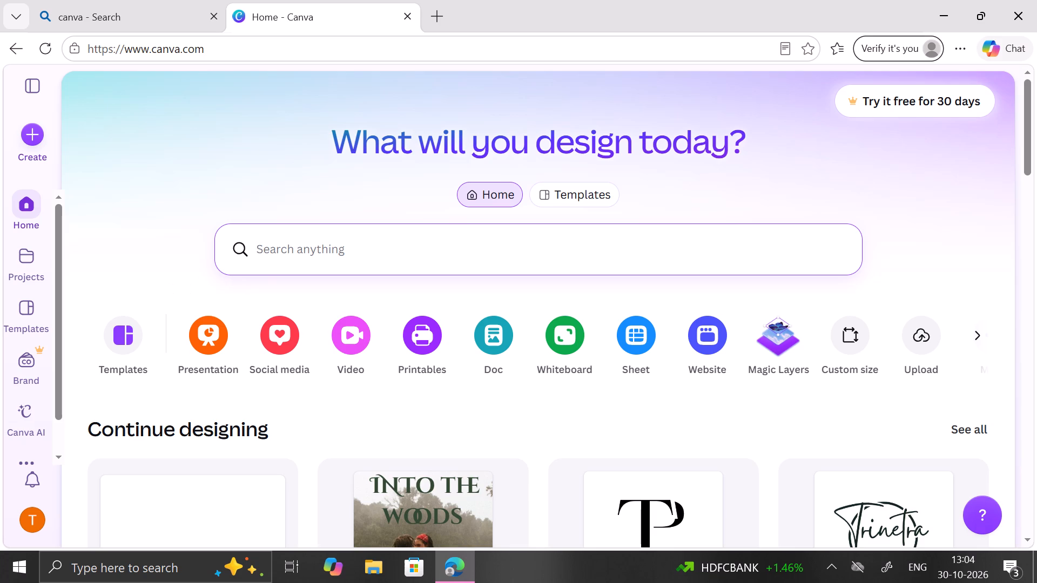
Browse the home page's suggested templates, examining the designs in the Diwali row.
scroll(248, 335, down, 1)
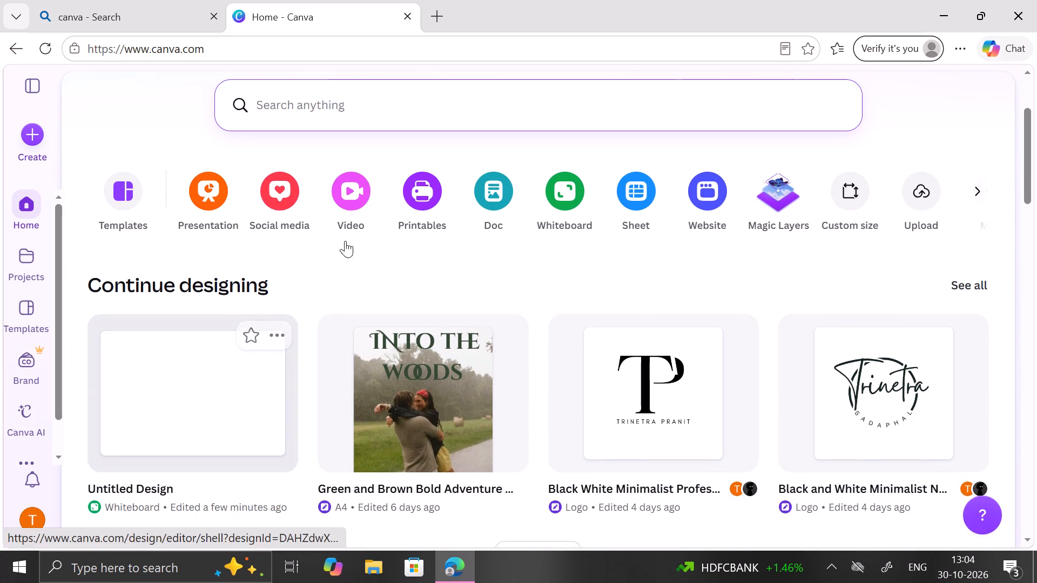
scroll(298, 350, down, 4)
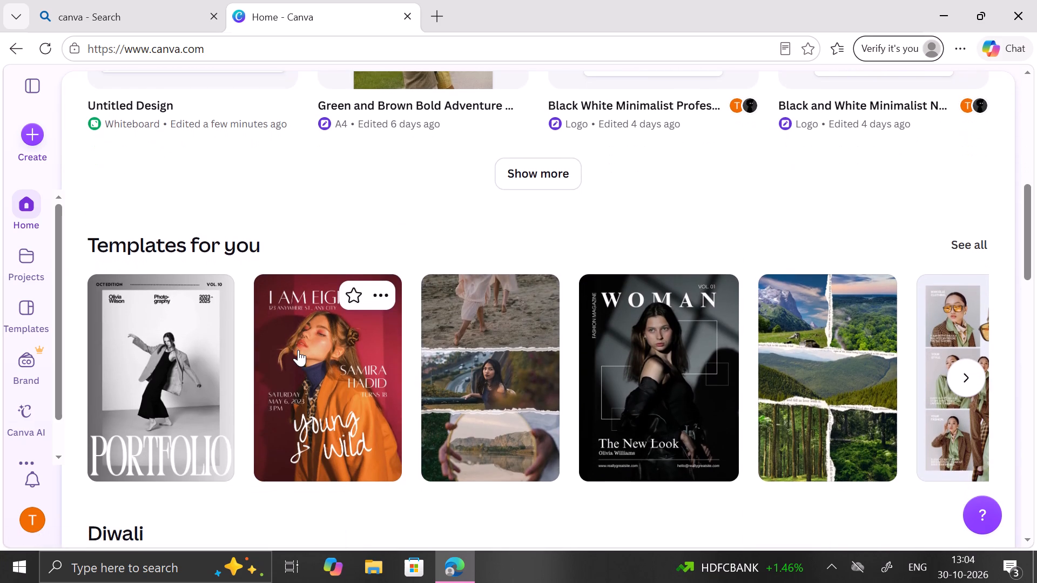
scroll(298, 350, down, 4)
scroll(298, 350, up, 3)
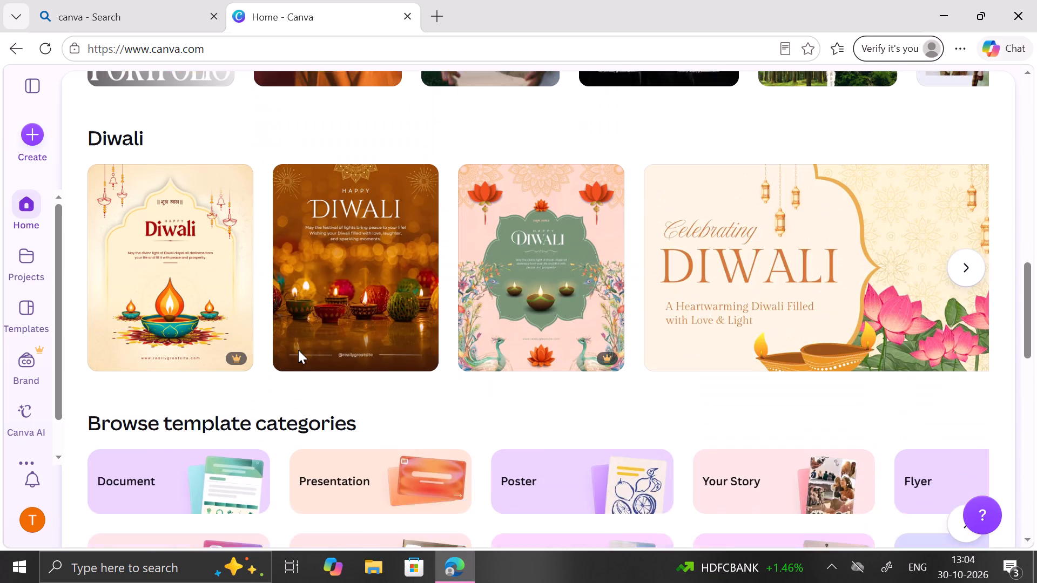
scroll(550, 344, left, 2)
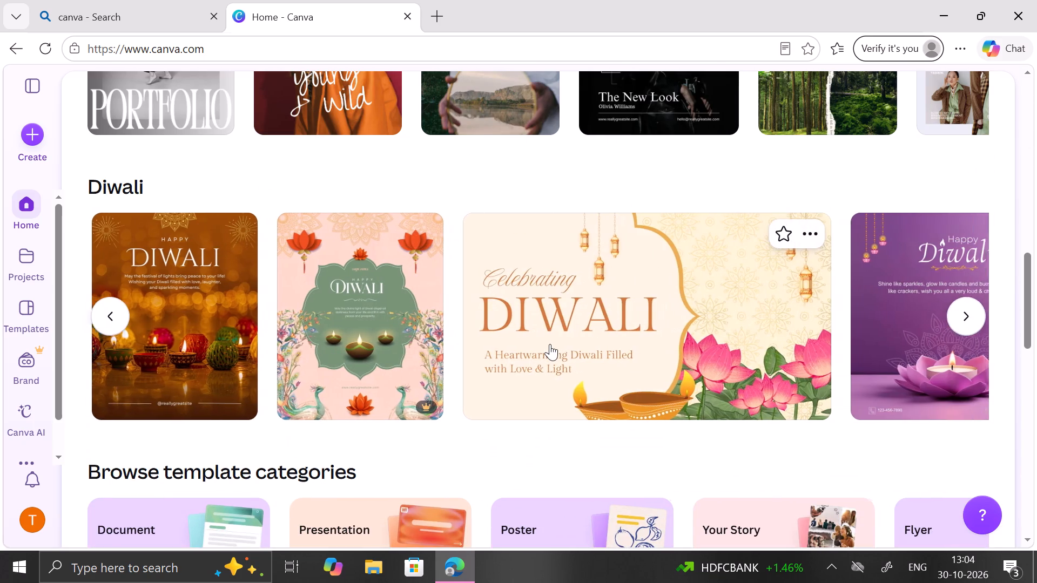
scroll(550, 344, left, 5)
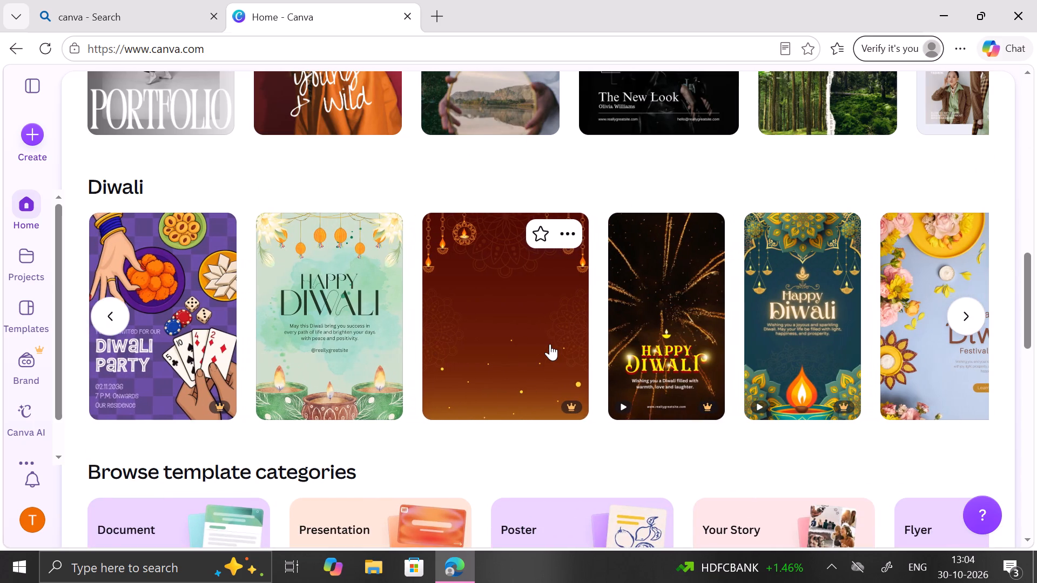
scroll(550, 344, left, 3)
scroll(550, 344, up, 5)
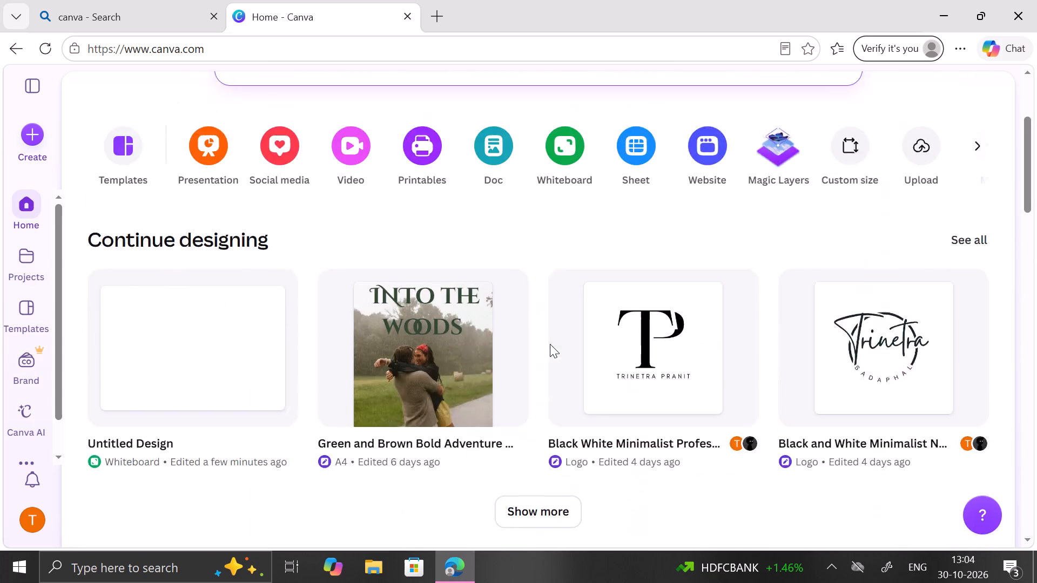
scroll(550, 344, up, 2)
Search the site's designs and templates for "blank page".
click(615, 256)
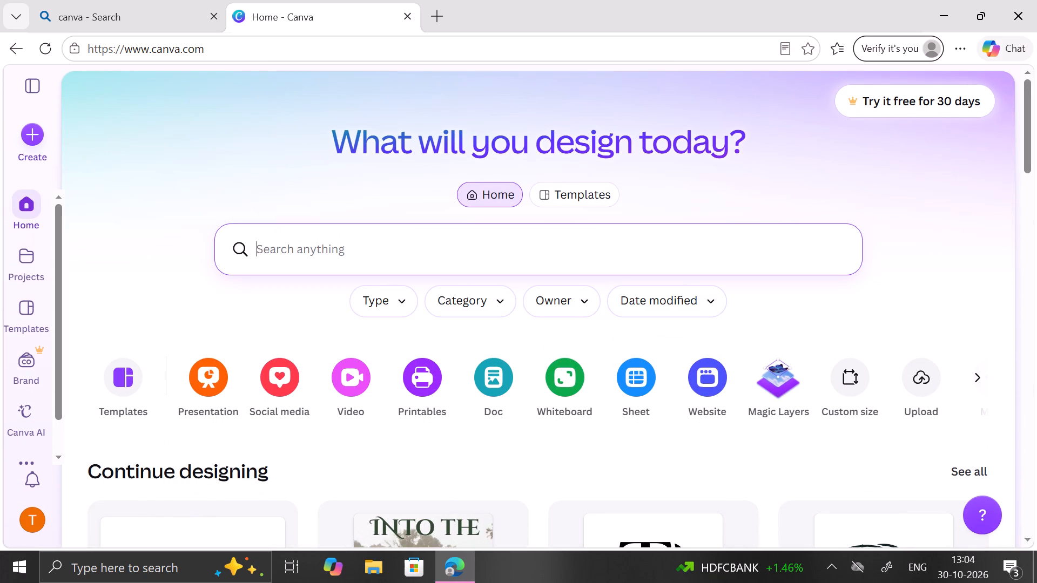
text(b;a)
key(BackSpace)
key(BackSpace)
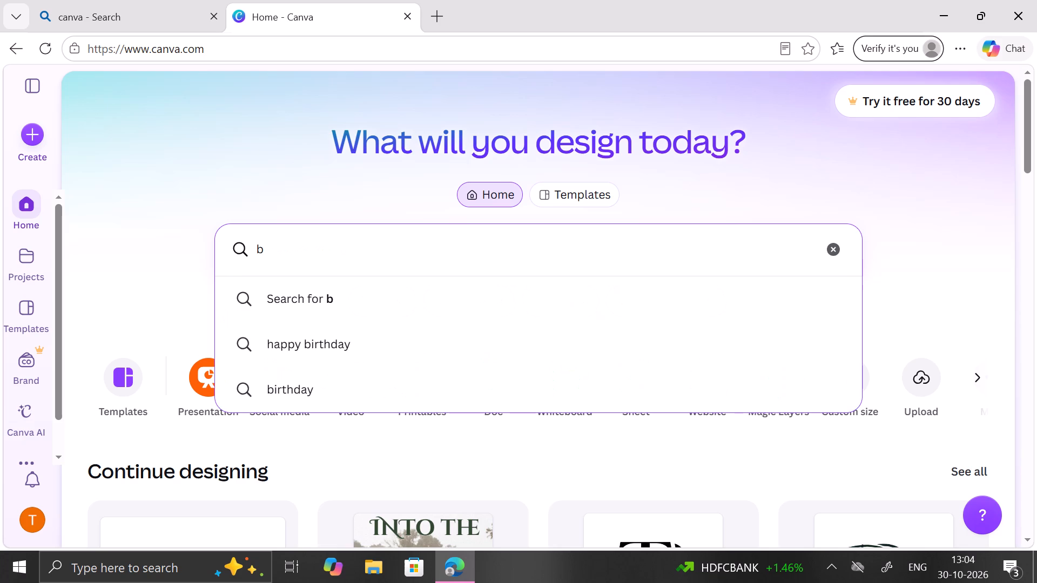
text(la)
text(nk)
key(space)
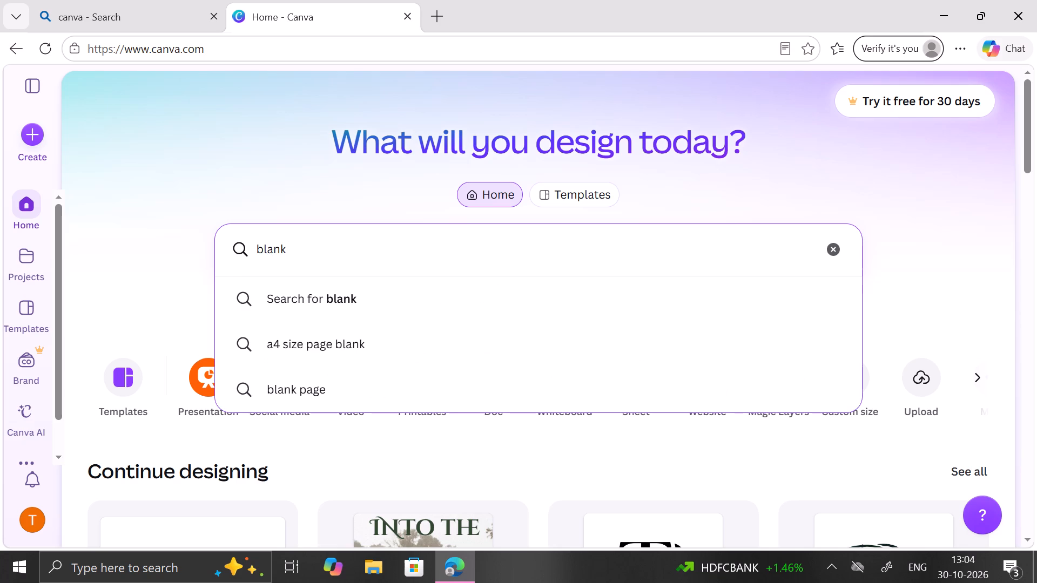
key(p)
text(age)
key(space)
key(Return)
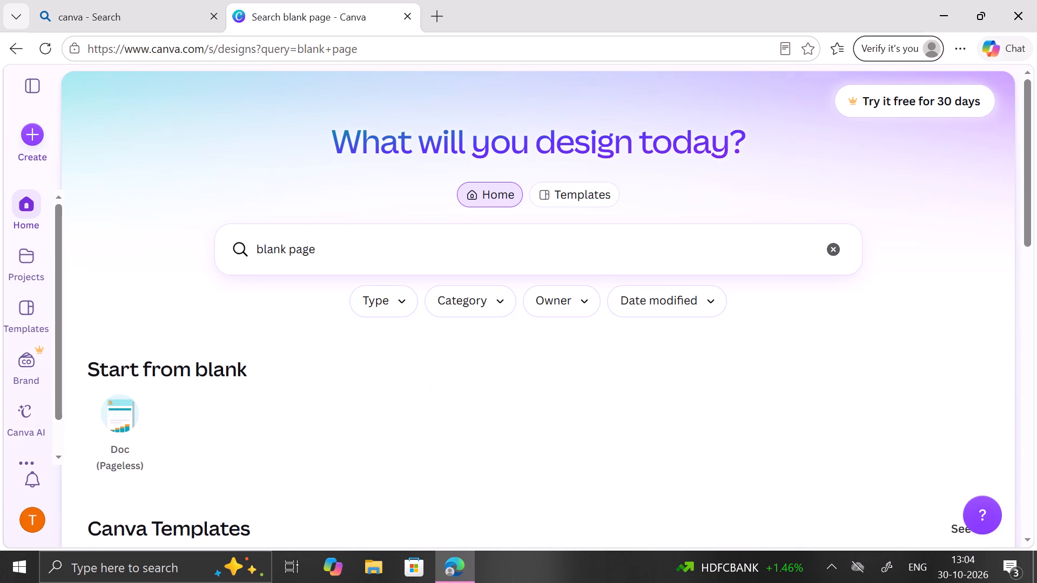
Examine the blank page templates and existing designs in the results, briefly opening the preview of the peach-bordered landscape template.
scroll(615, 256, down, 3)
scroll(388, 320, down, 1)
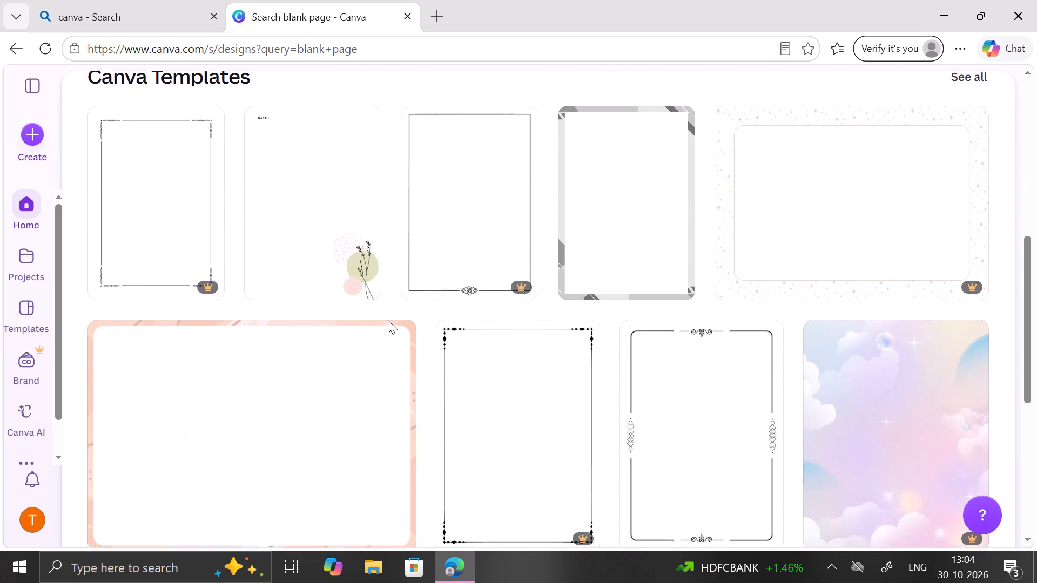
scroll(388, 320, down, 3)
scroll(388, 320, up, 1)
scroll(388, 320, down, 5)
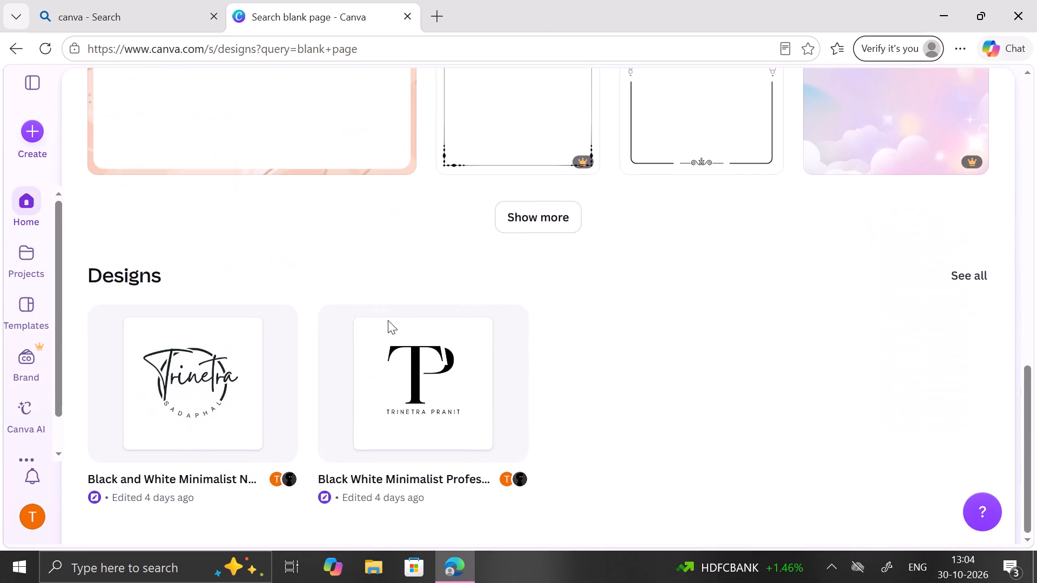
scroll(388, 320, up, 3)
scroll(388, 320, down, 1)
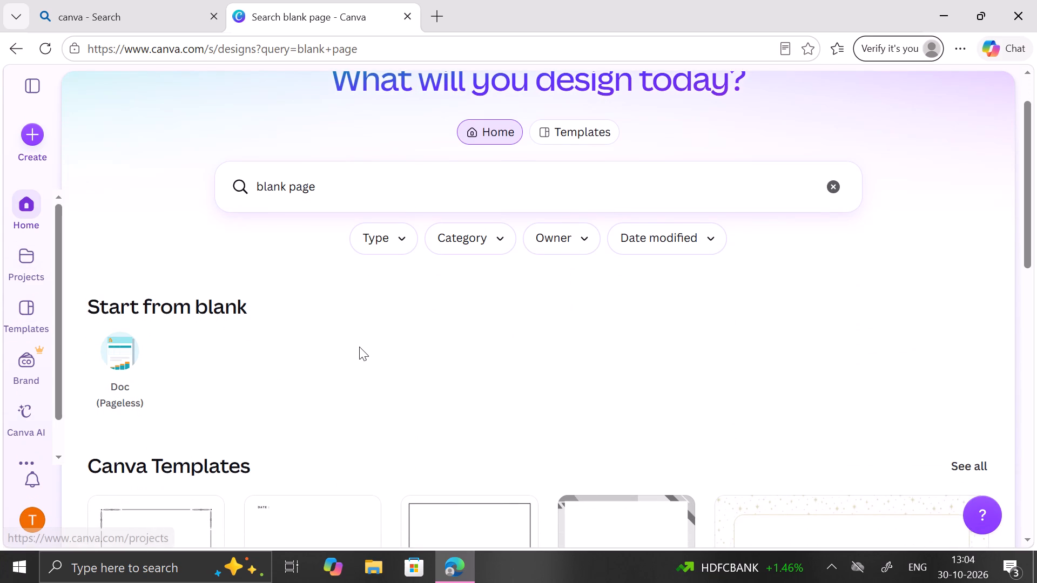
scroll(359, 347, down, 3)
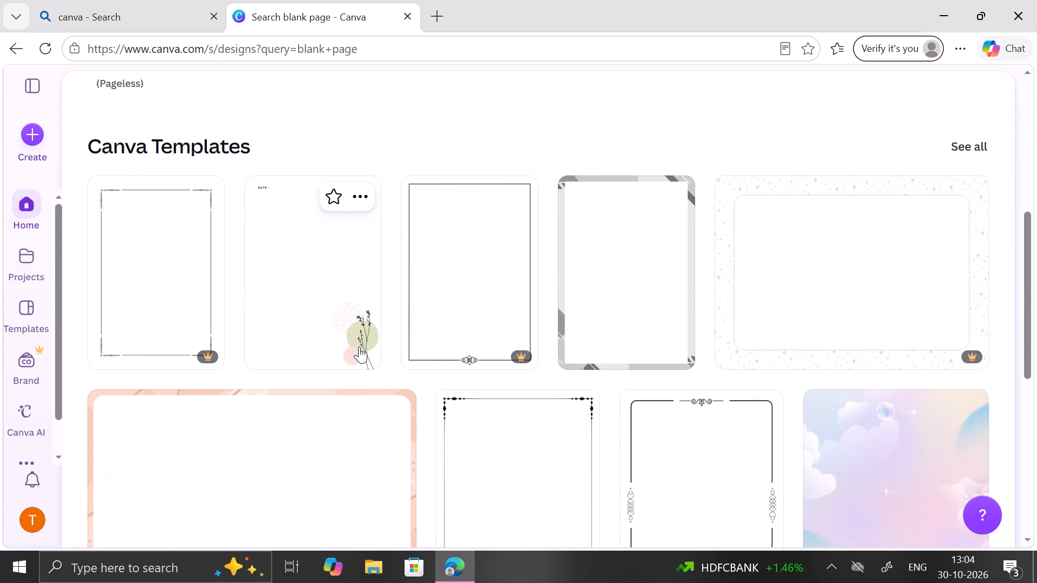
scroll(344, 369, down, 2)
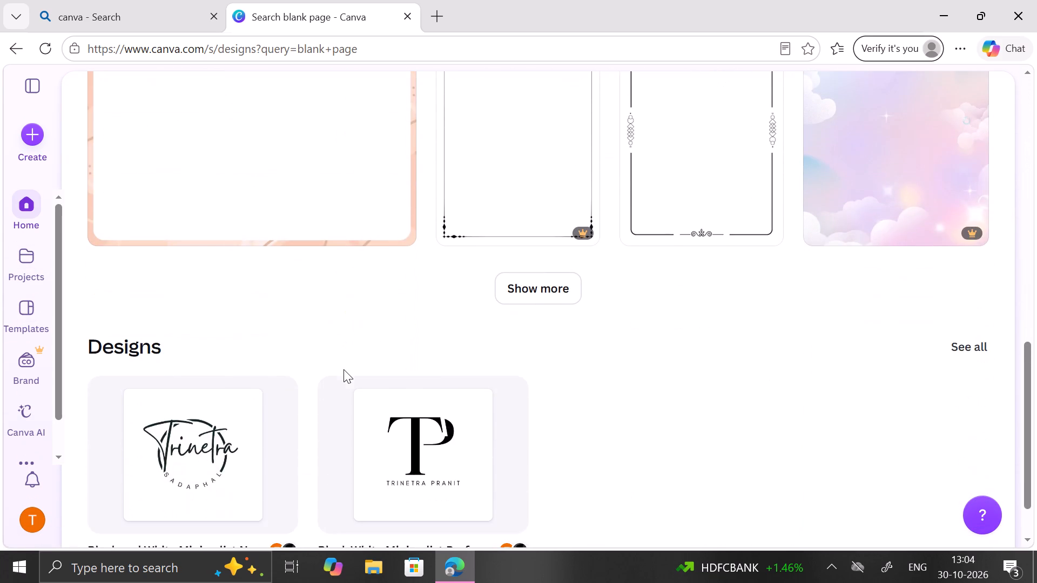
scroll(344, 369, up, 1)
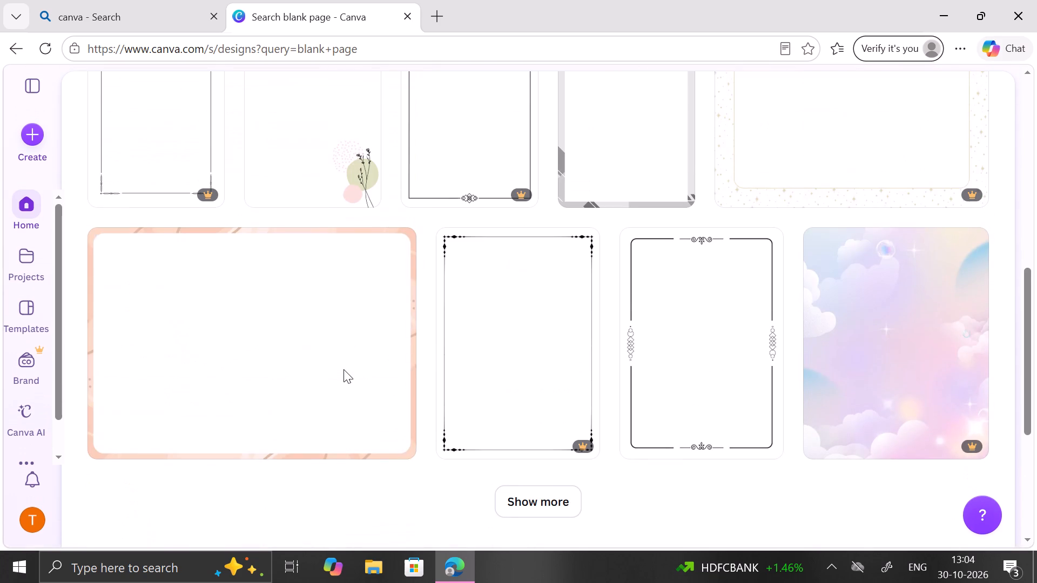
click(344, 369)
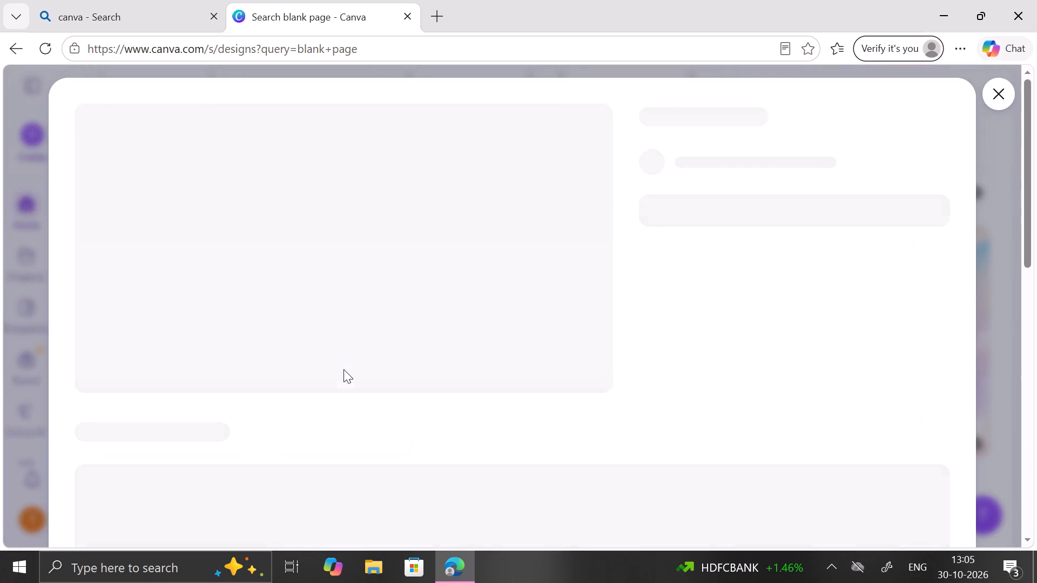
click(996, 97)
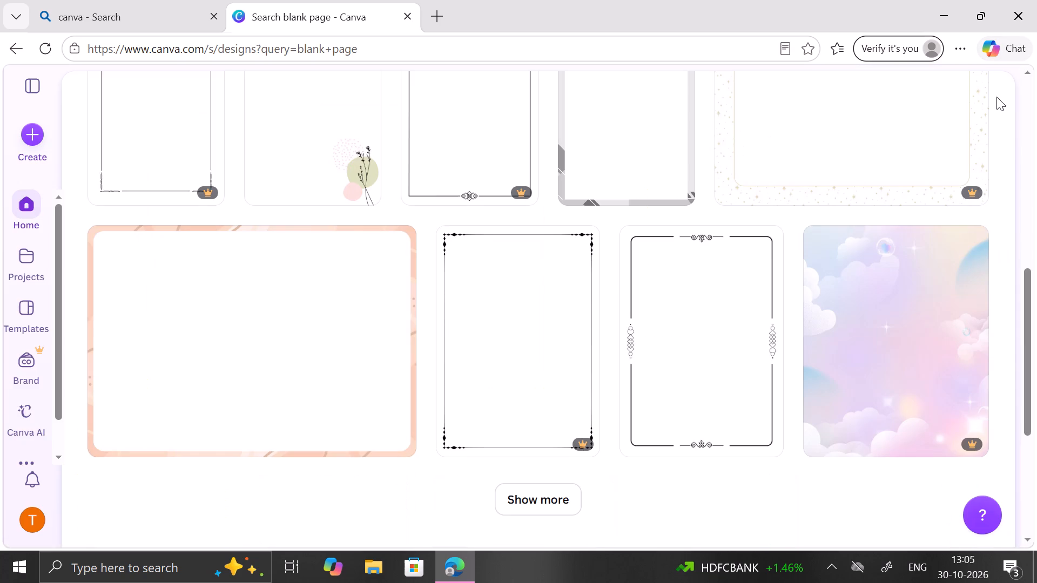
scroll(717, 243, up, 3)
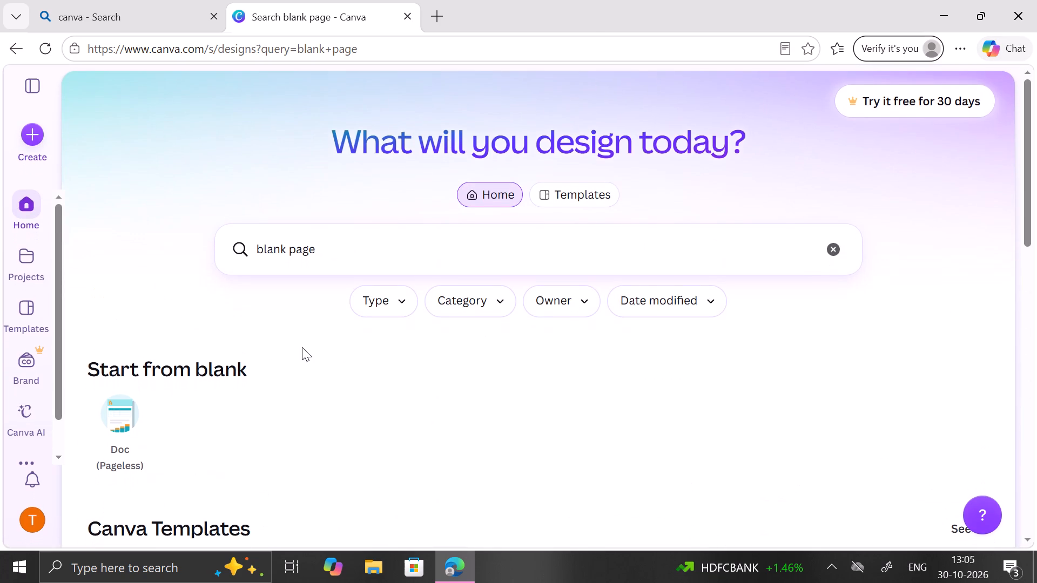
Examine the design categories and the suggested formats offered for creating a new design, and close the chooser without picking one.
click(23, 133)
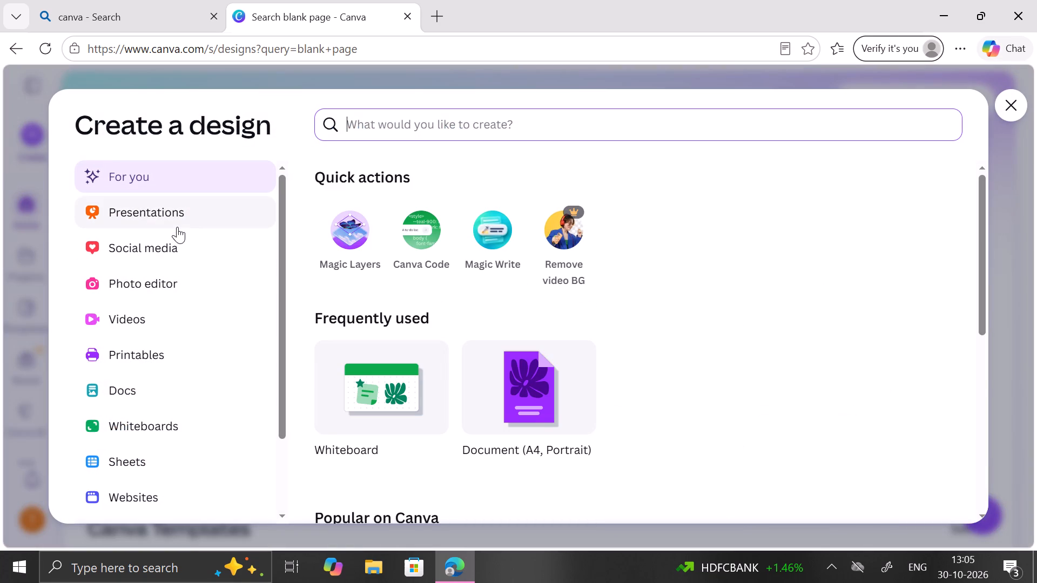
scroll(208, 290, down, 2)
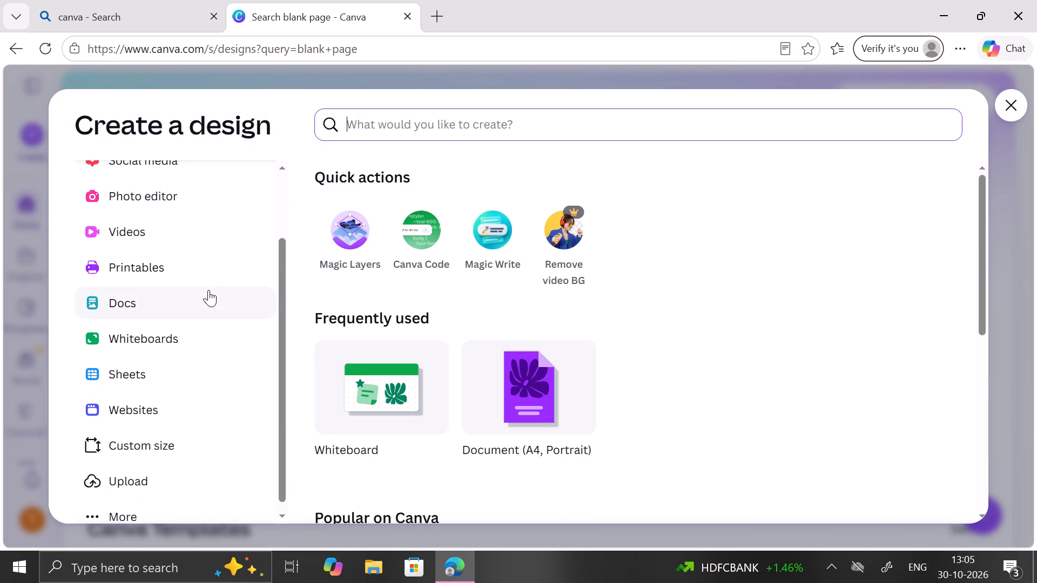
scroll(208, 290, down, 1)
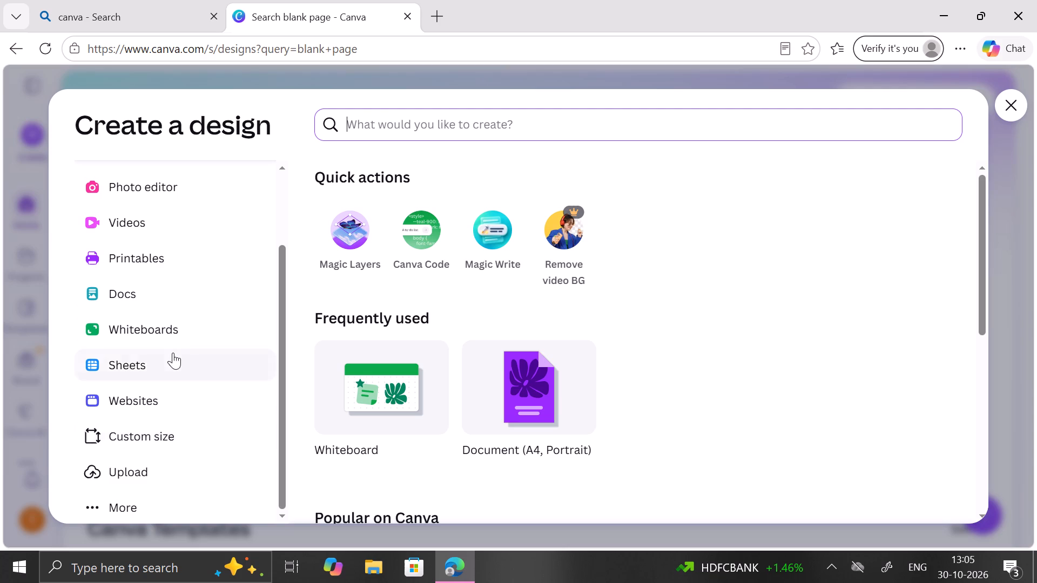
scroll(173, 352, up, 2)
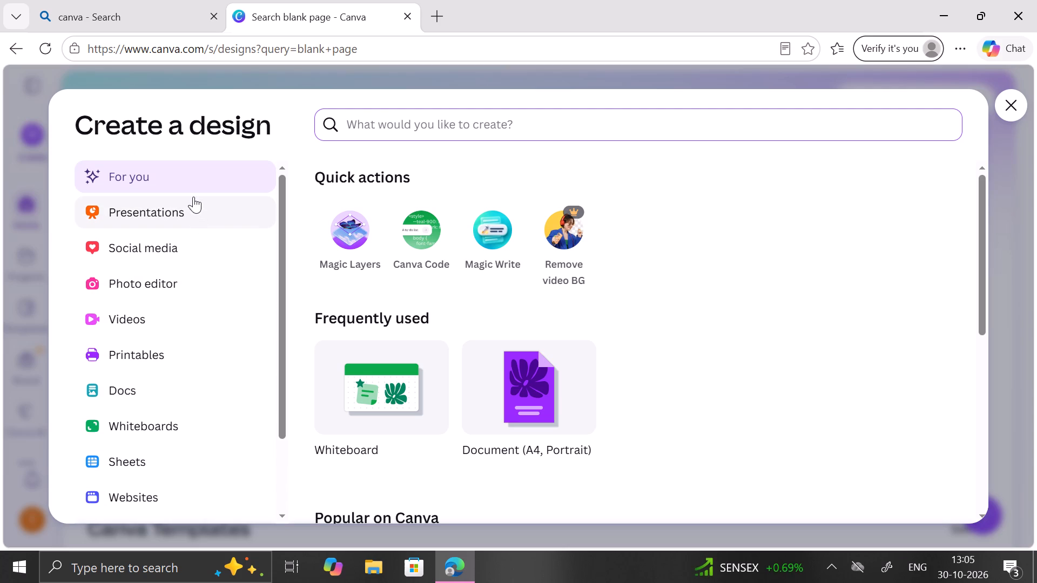
scroll(433, 369, down, 3)
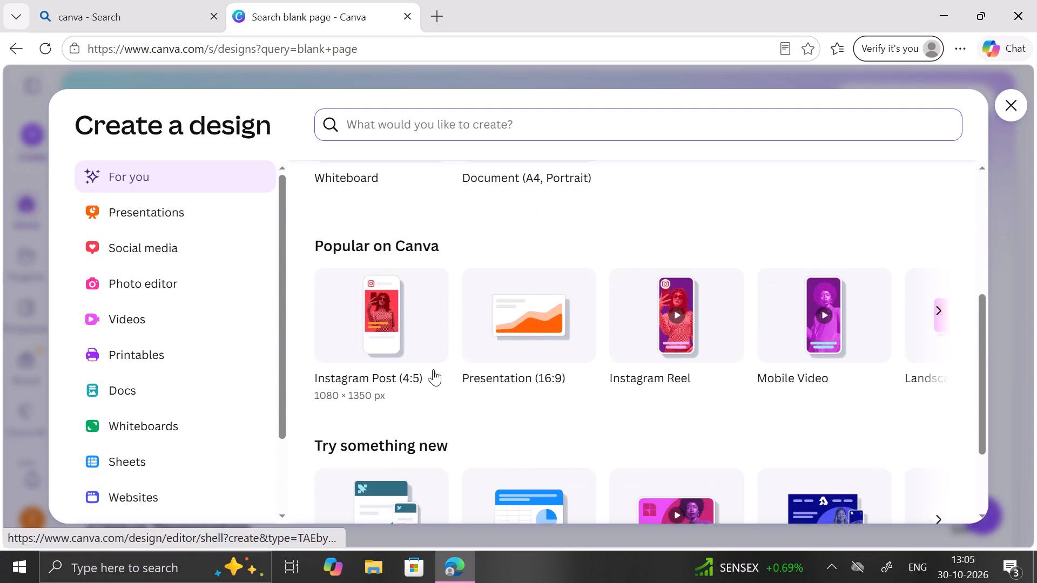
scroll(433, 369, down, 5)
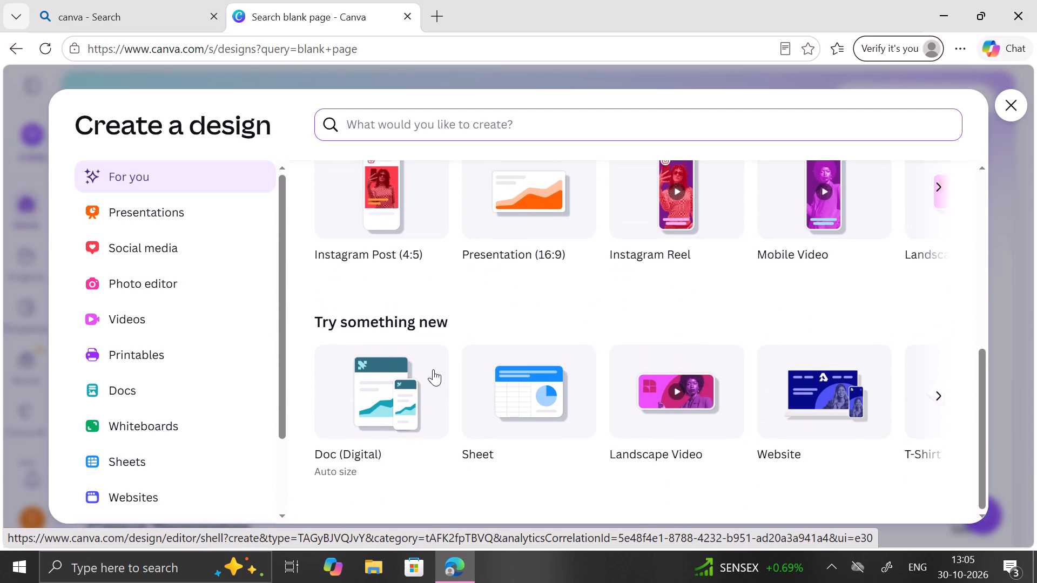
scroll(239, 339, up, 1)
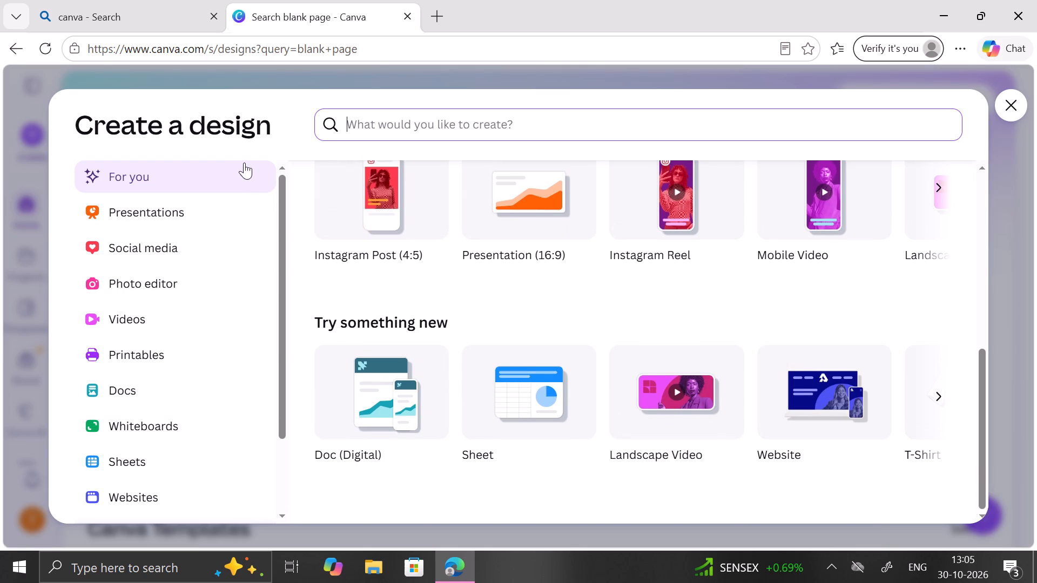
click(1017, 102)
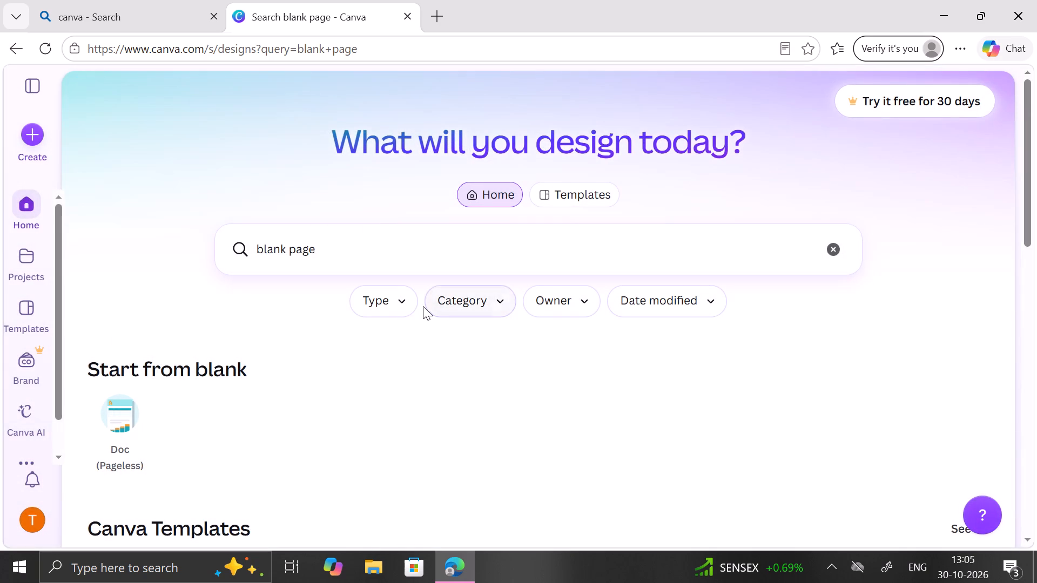
Clear the "blank page" search to return to the home page.
click(832, 256)
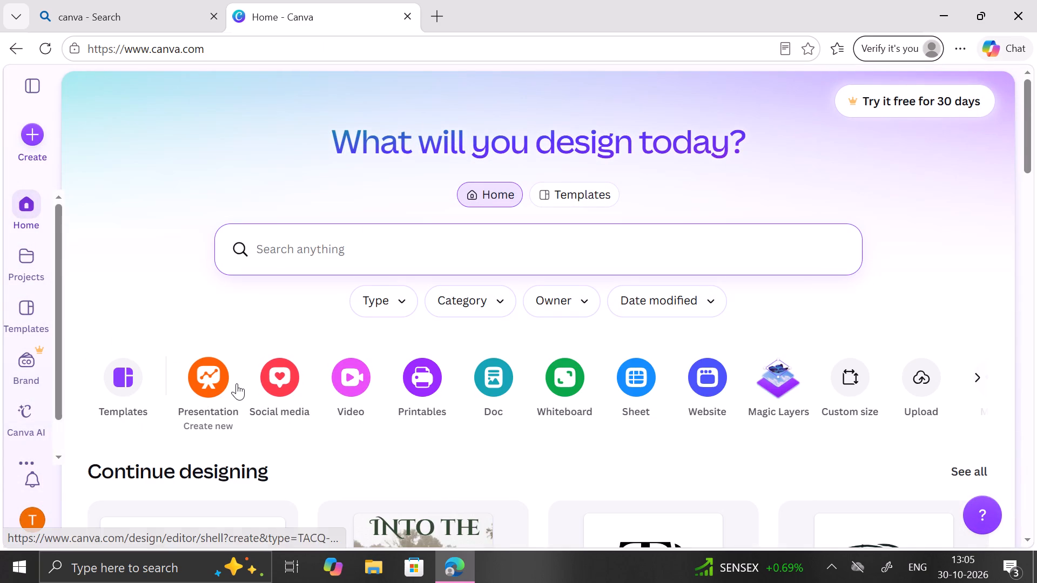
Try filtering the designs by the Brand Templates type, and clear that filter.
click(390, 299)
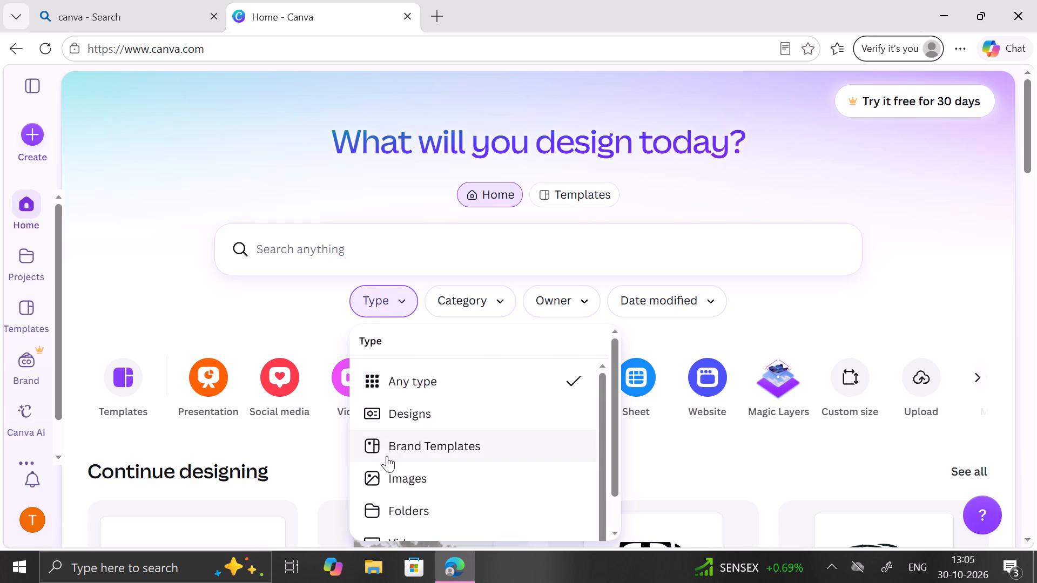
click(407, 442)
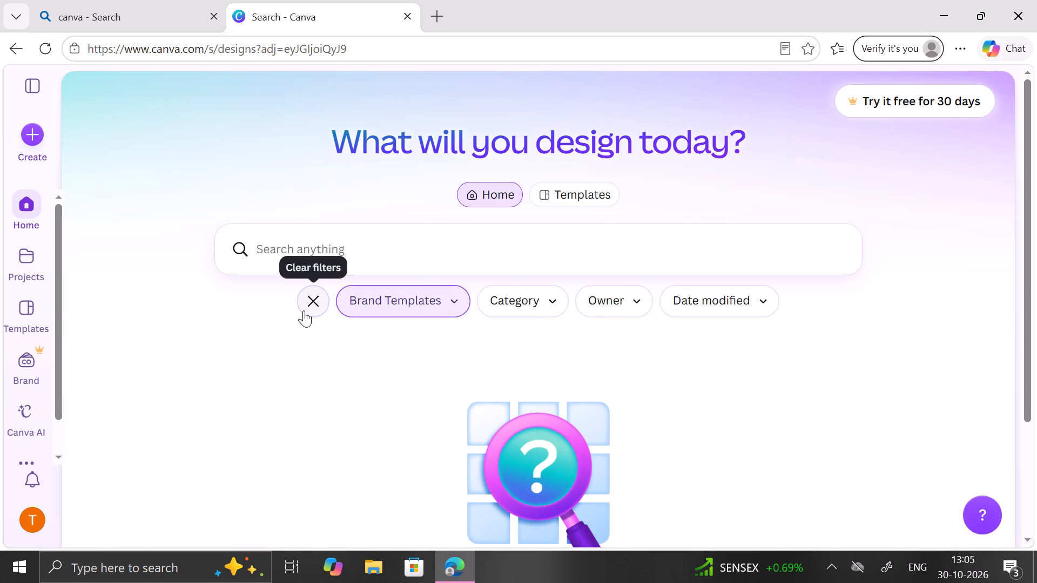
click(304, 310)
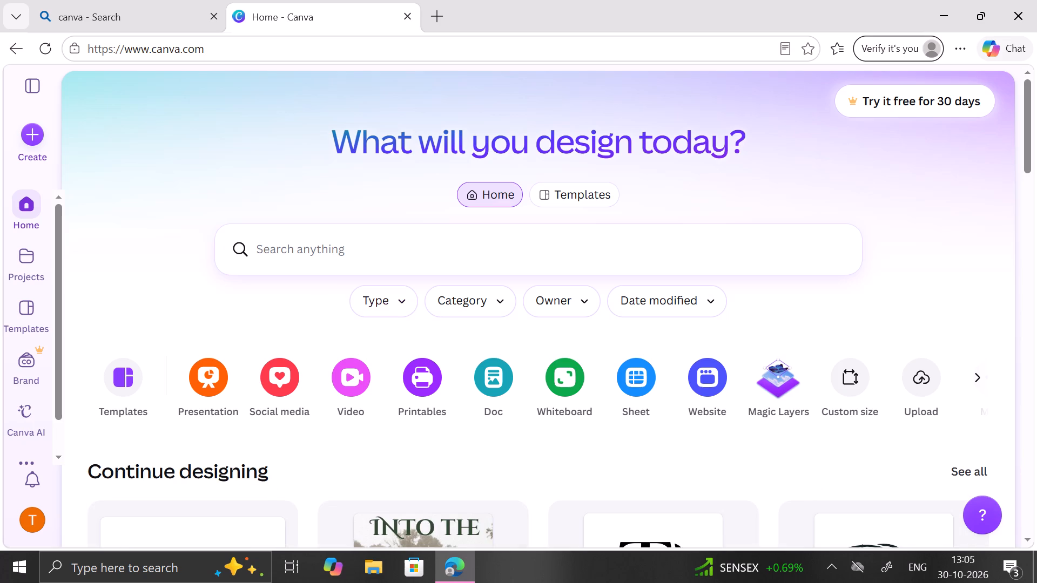
Examine the recent designs under Continue designing, expand the full list, and open the Pink Modern Notebook eBook Cover.
click(475, 252)
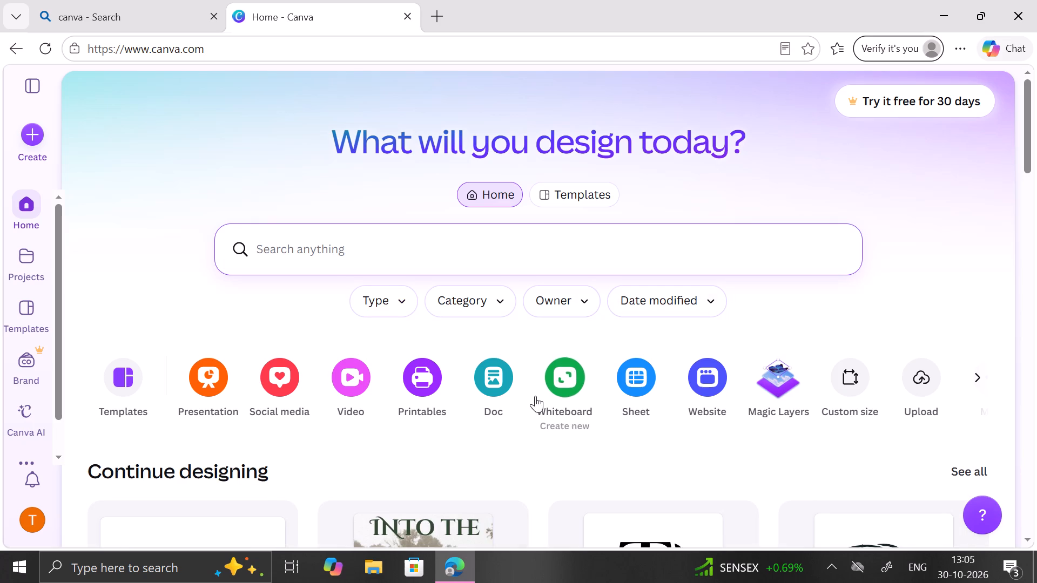
scroll(535, 396, down, 2)
scroll(423, 389, down, 1)
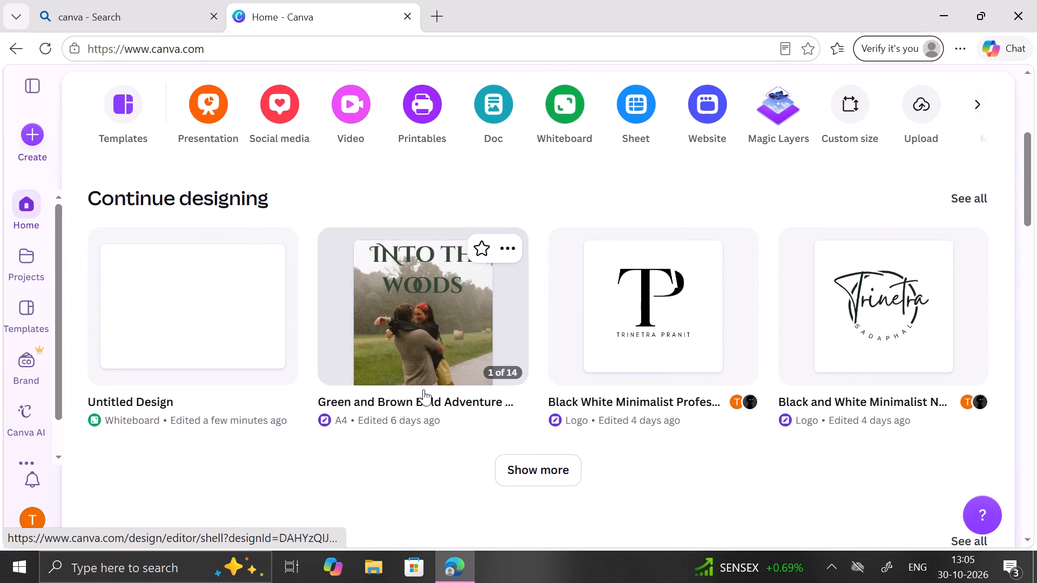
scroll(423, 389, down, 2)
scroll(423, 389, up, 2)
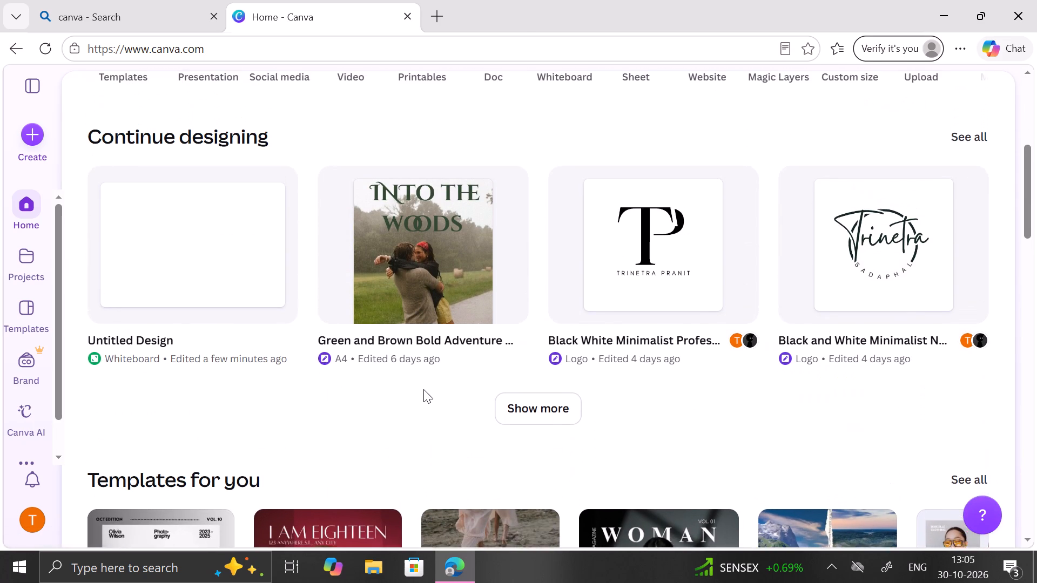
click(538, 413)
scroll(538, 413, down, 1)
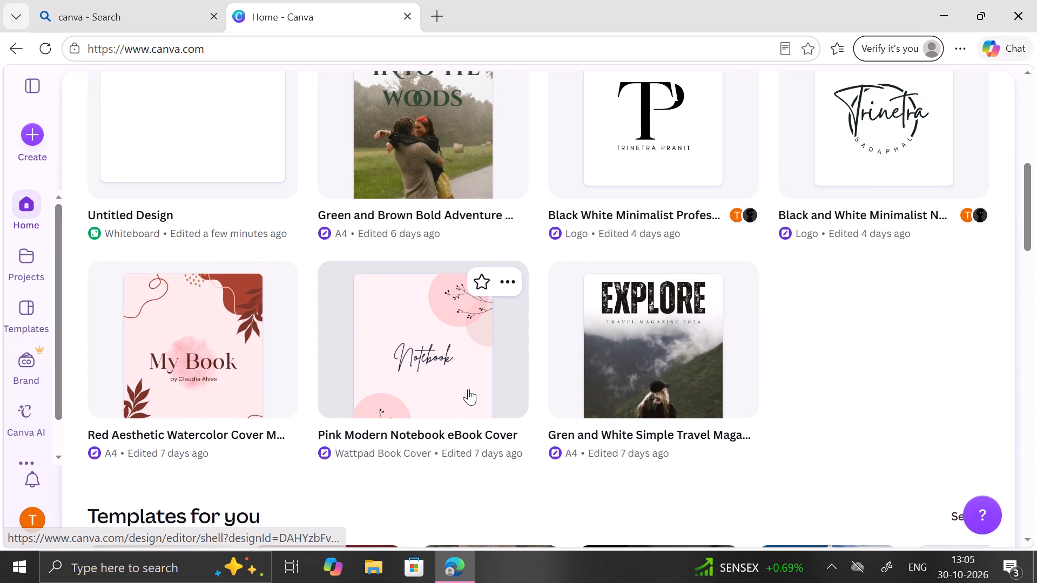
click(468, 389)
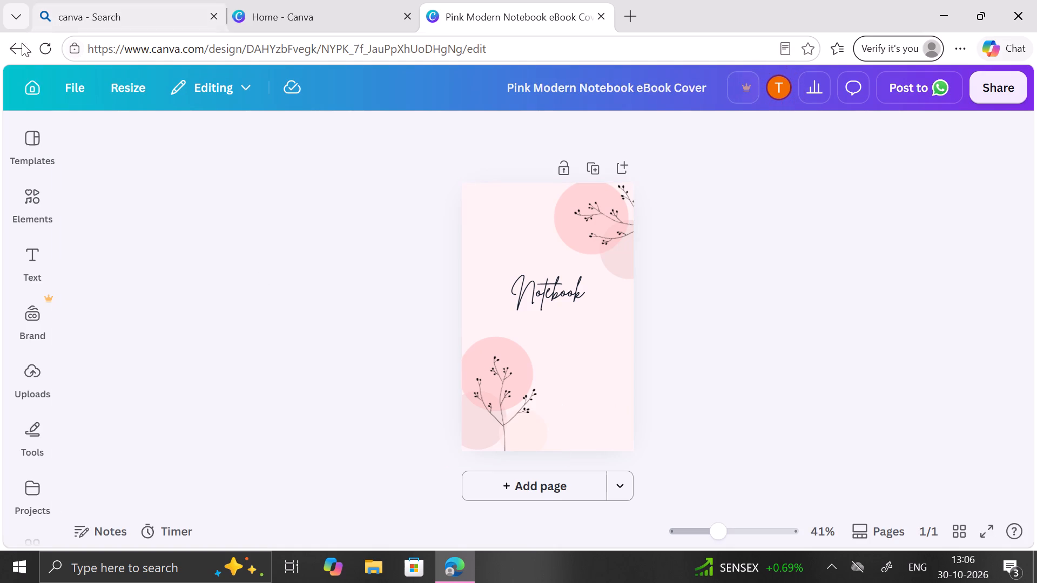
Leave the Pink Modern Notebook eBook Cover and return to the home page.
click(8, 48)
scroll(124, 179, up, 2)
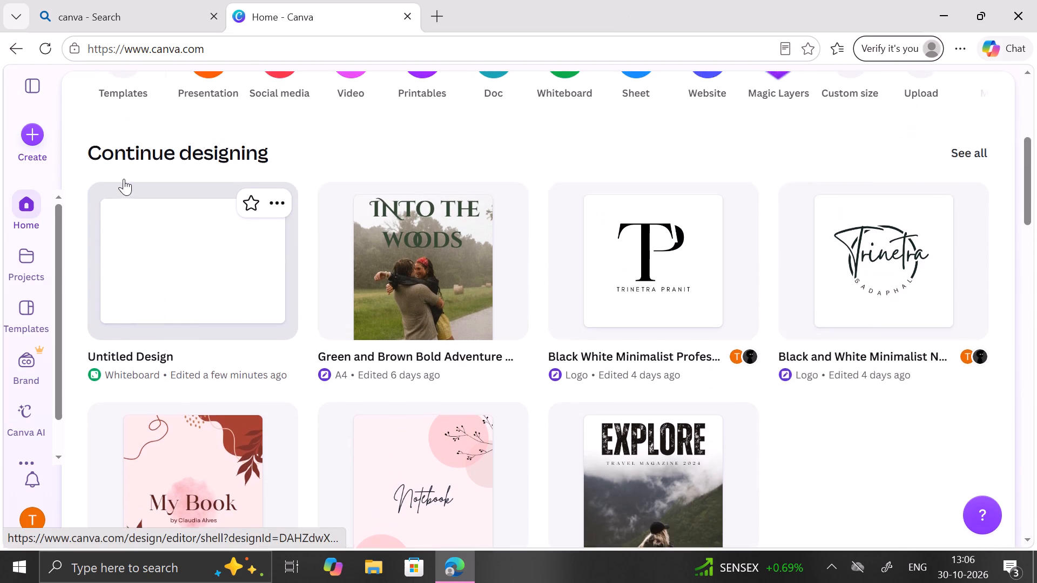
scroll(124, 179, up, 2)
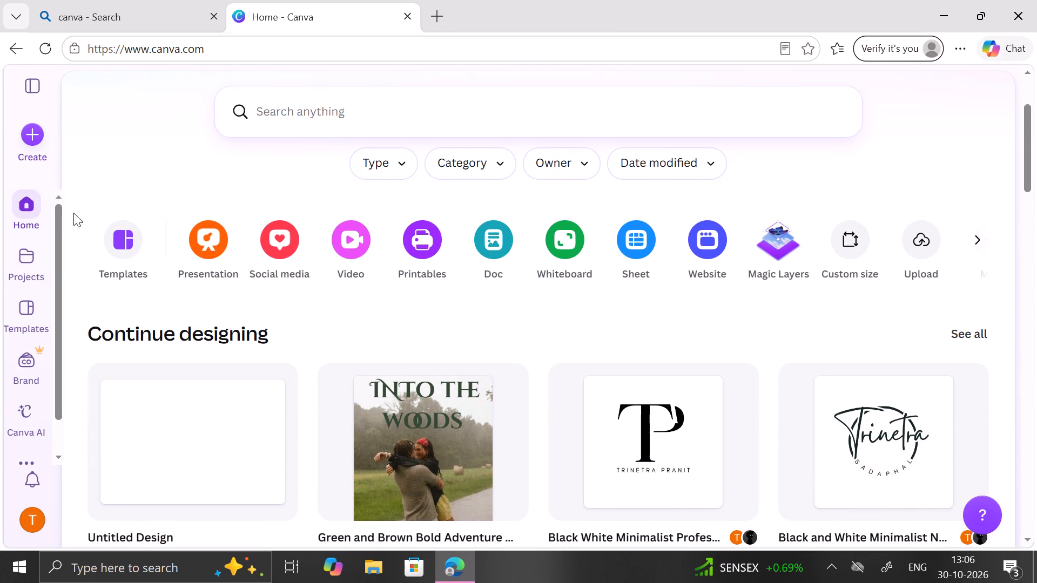
Create a new blank Instagram Post (4:5) design and collapse its template suggestions.
click(35, 140)
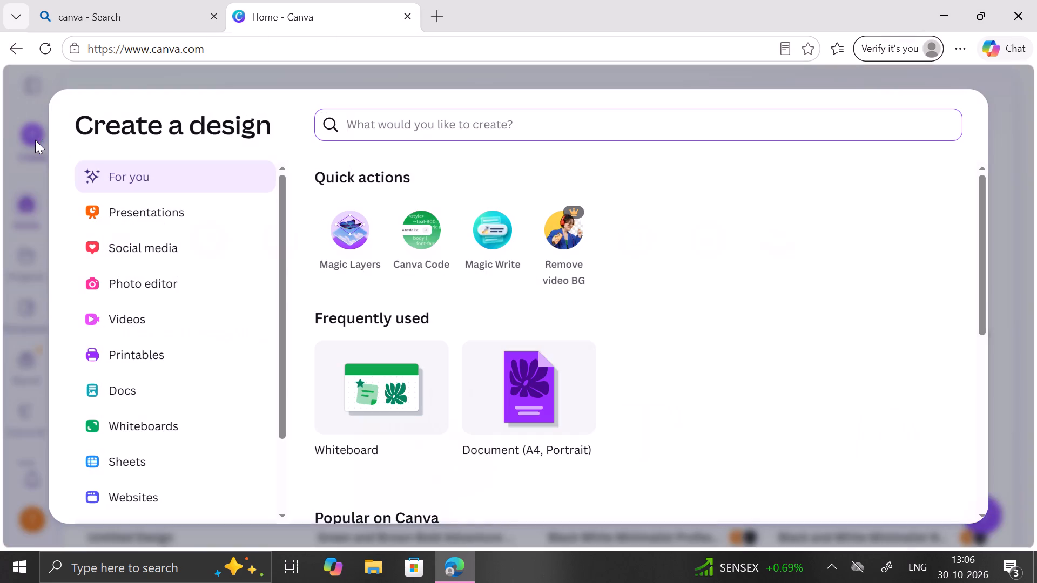
scroll(185, 342, down, 2)
scroll(390, 410, down, 2)
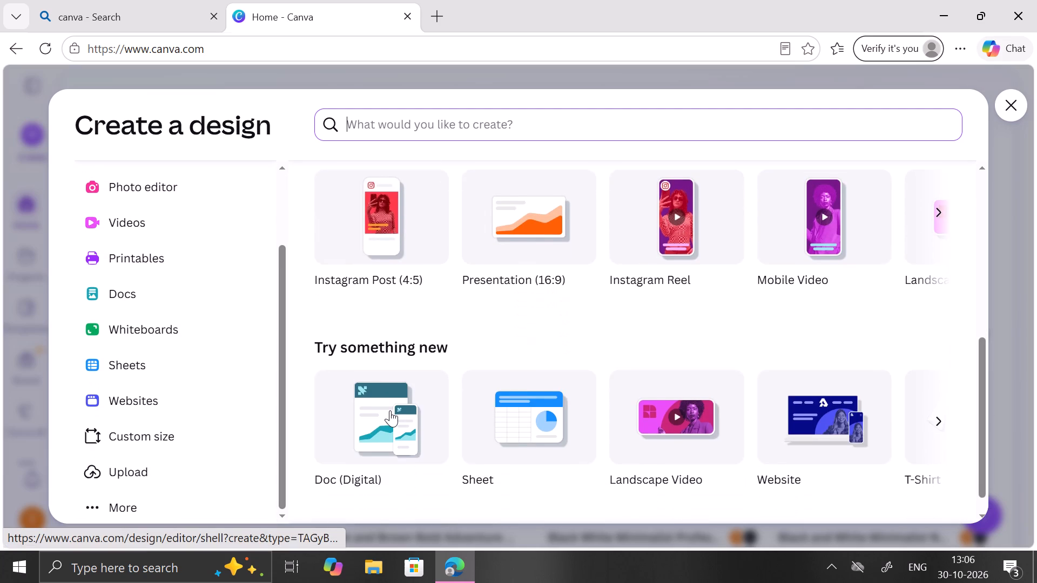
scroll(390, 410, down, 2)
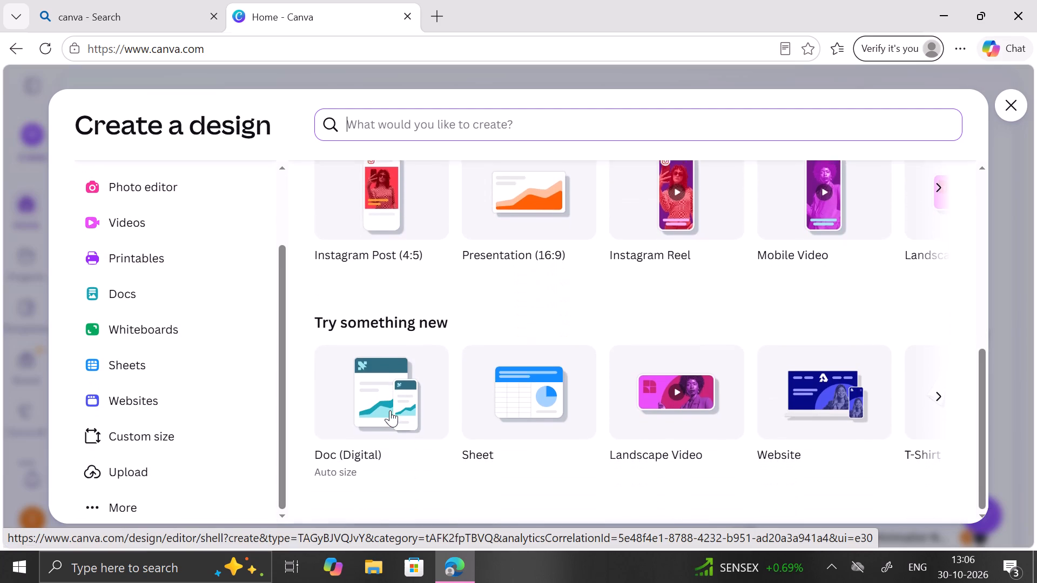
scroll(390, 410, down, 1)
scroll(464, 302, up, 2)
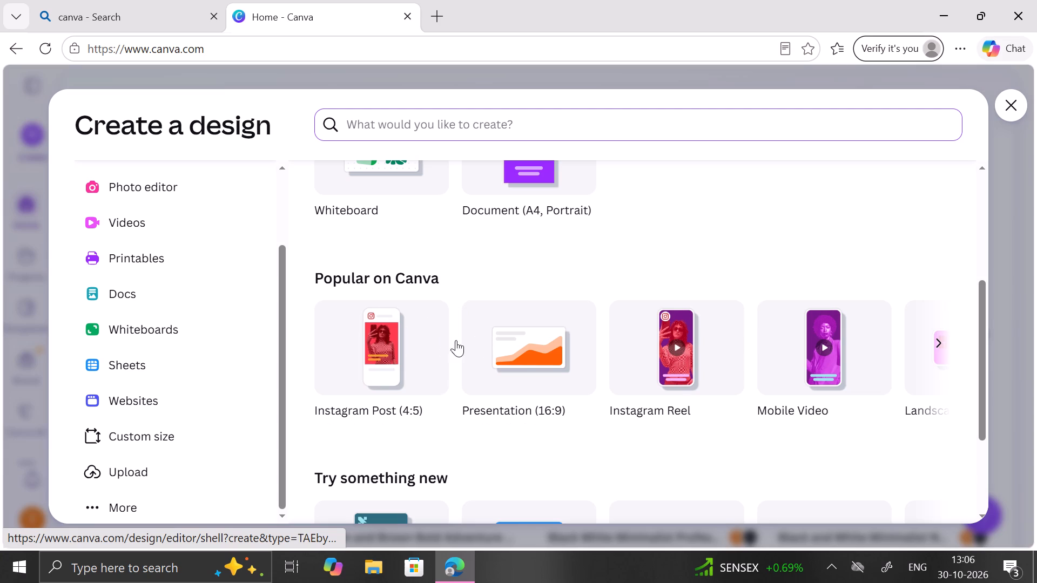
click(386, 321)
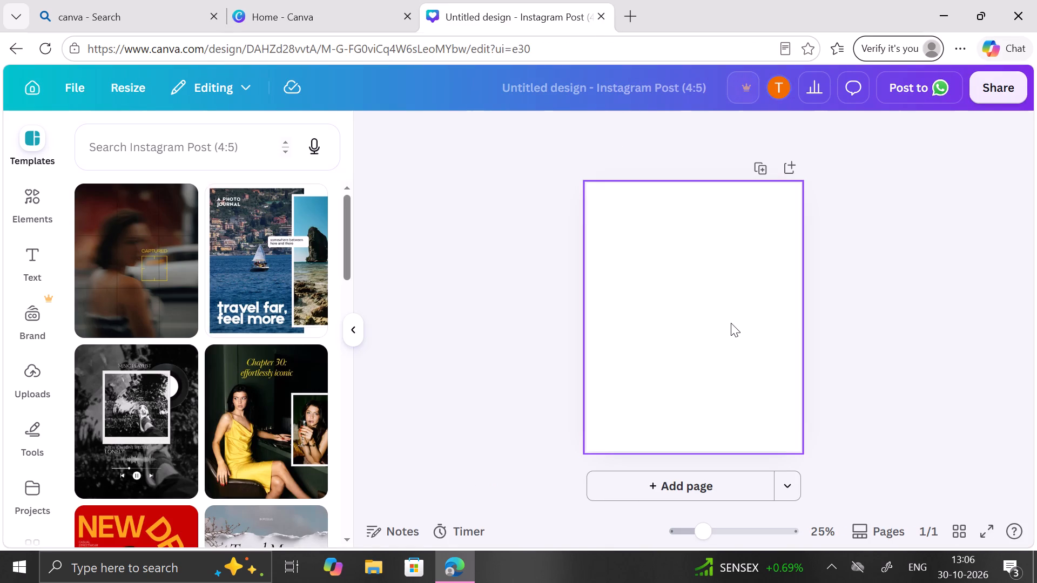
click(731, 323)
click(731, 323)
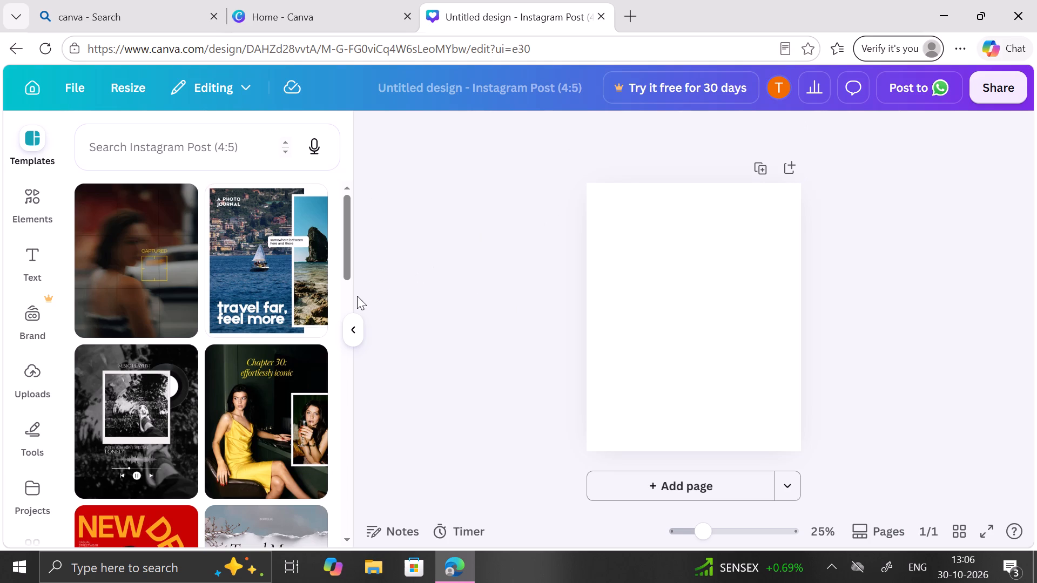
click(348, 333)
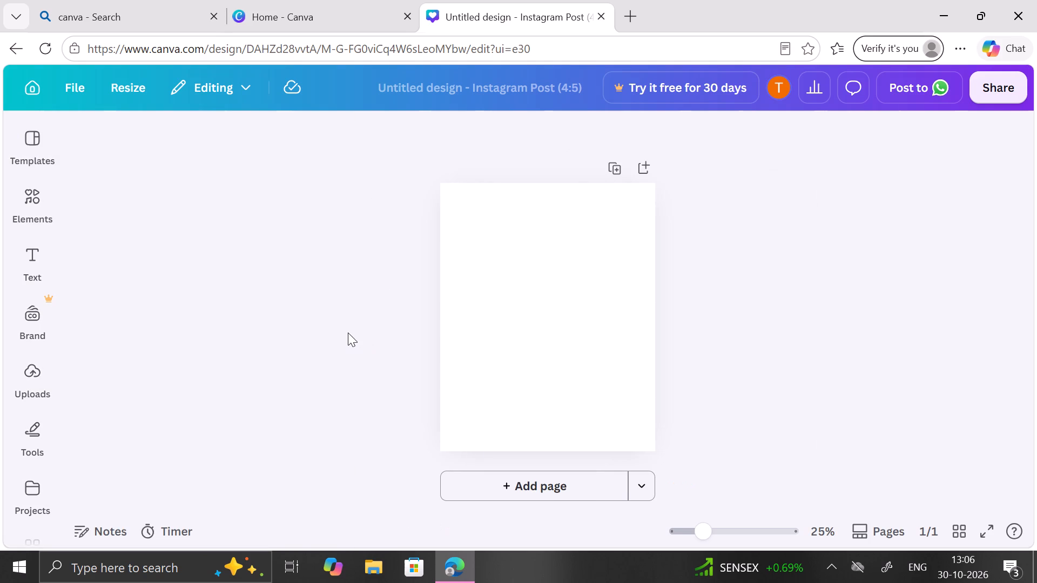
Search the elements for "diwali" and browse the full set of matching graphics.
click(22, 221)
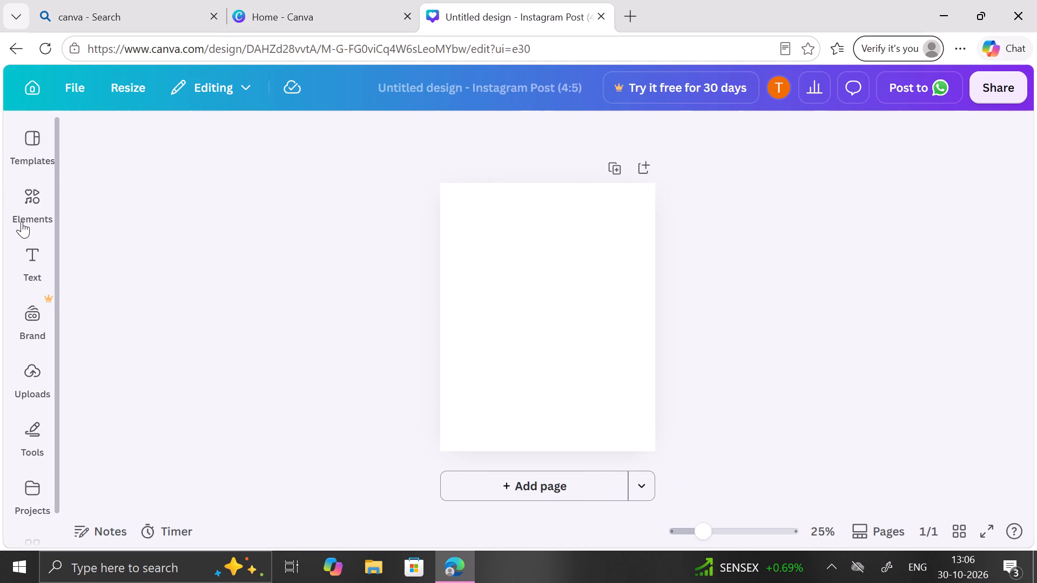
click(130, 148)
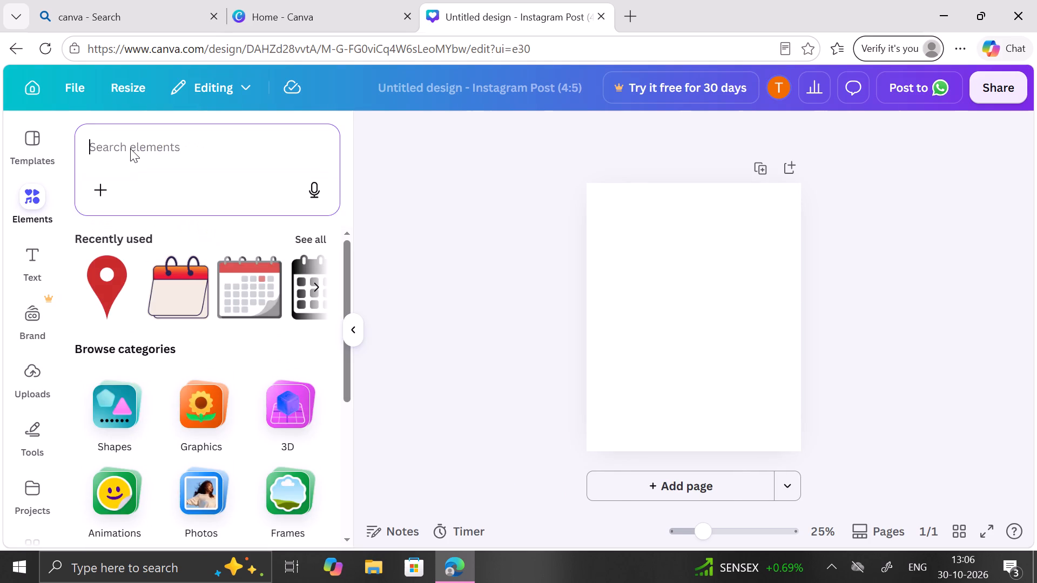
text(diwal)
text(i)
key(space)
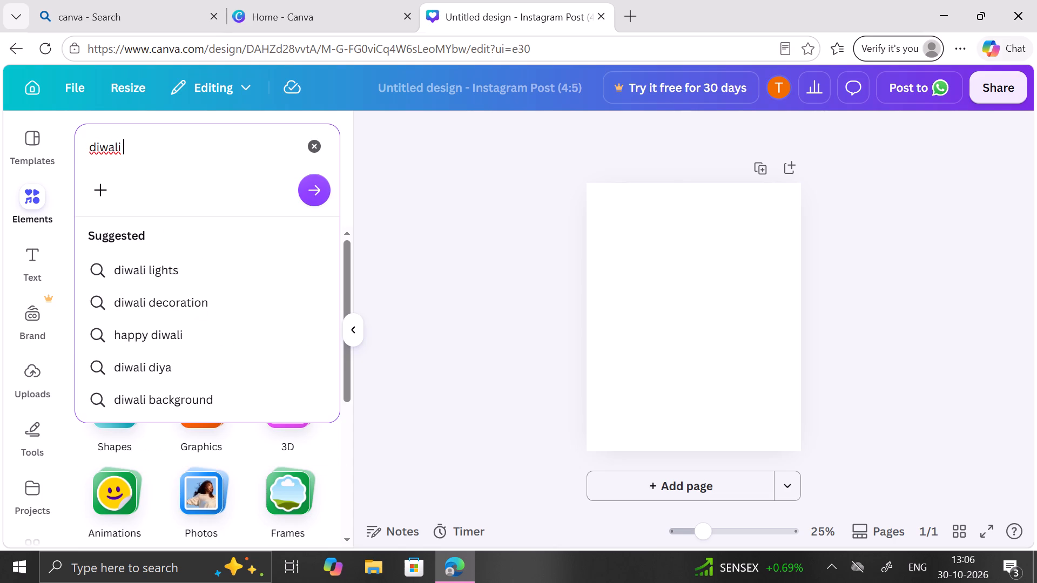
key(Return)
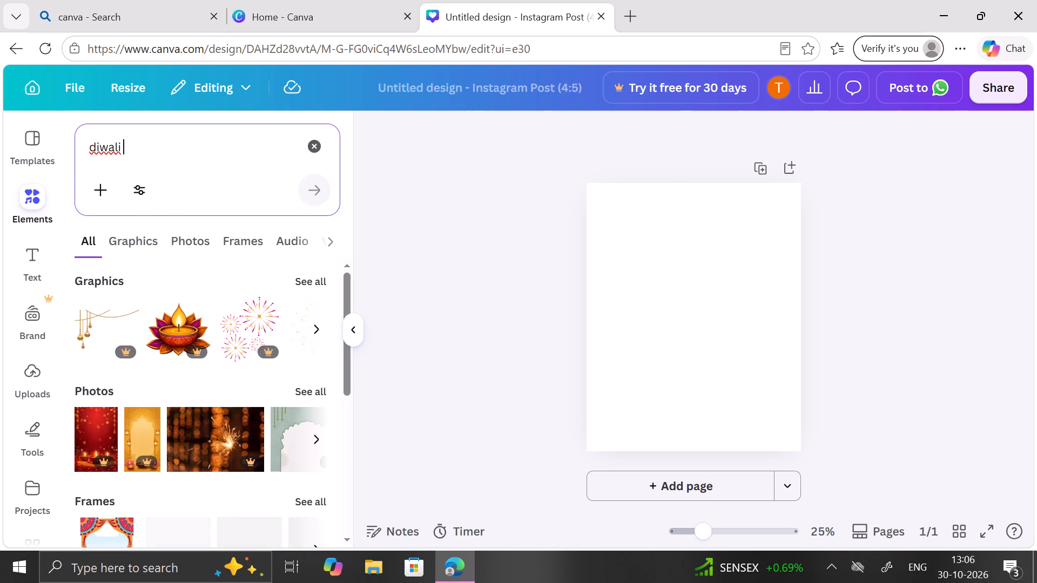
click(305, 278)
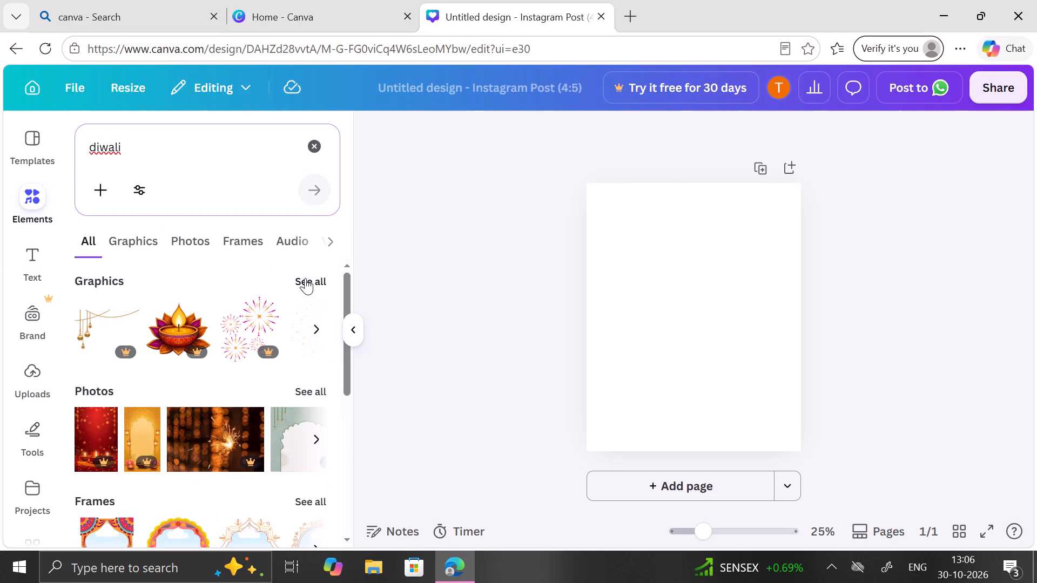
scroll(305, 278, down, 1)
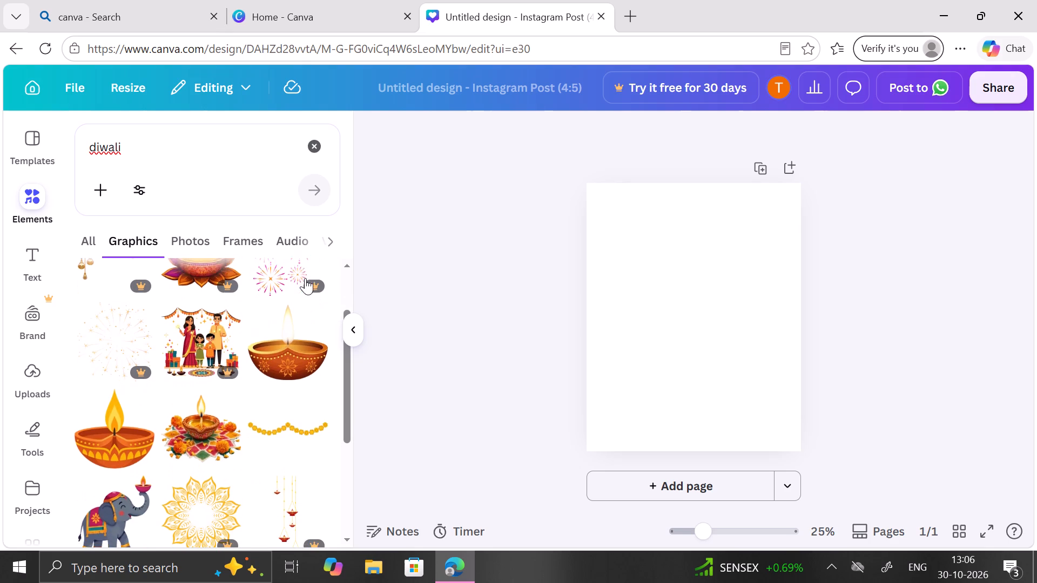
scroll(305, 278, down, 3)
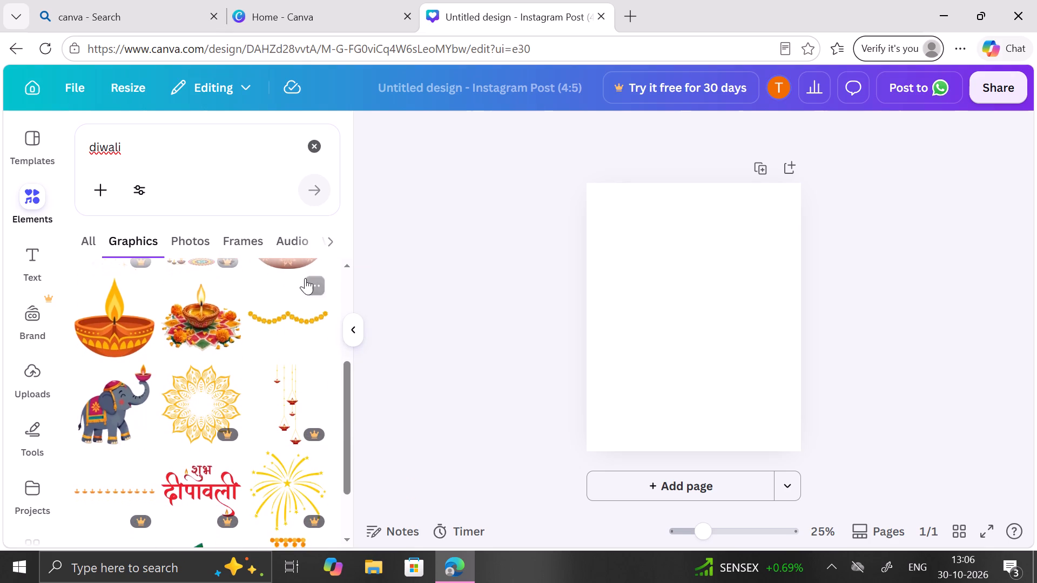
scroll(305, 278, down, 1)
Set the blank page's background to the light peach #ffe7c2 from the full set of default solid colours.
click(743, 206)
right_click(743, 206)
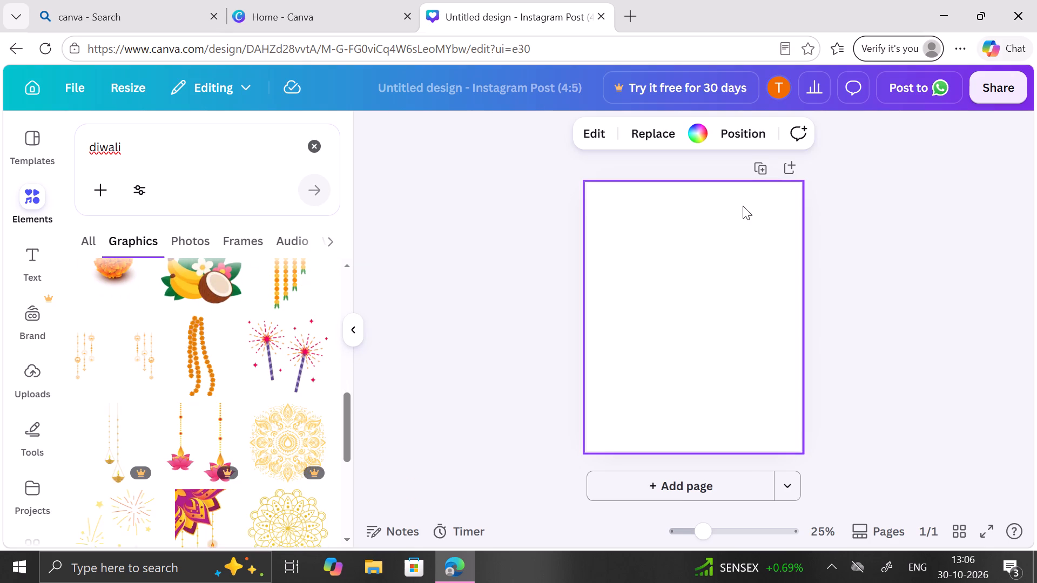
click(704, 128)
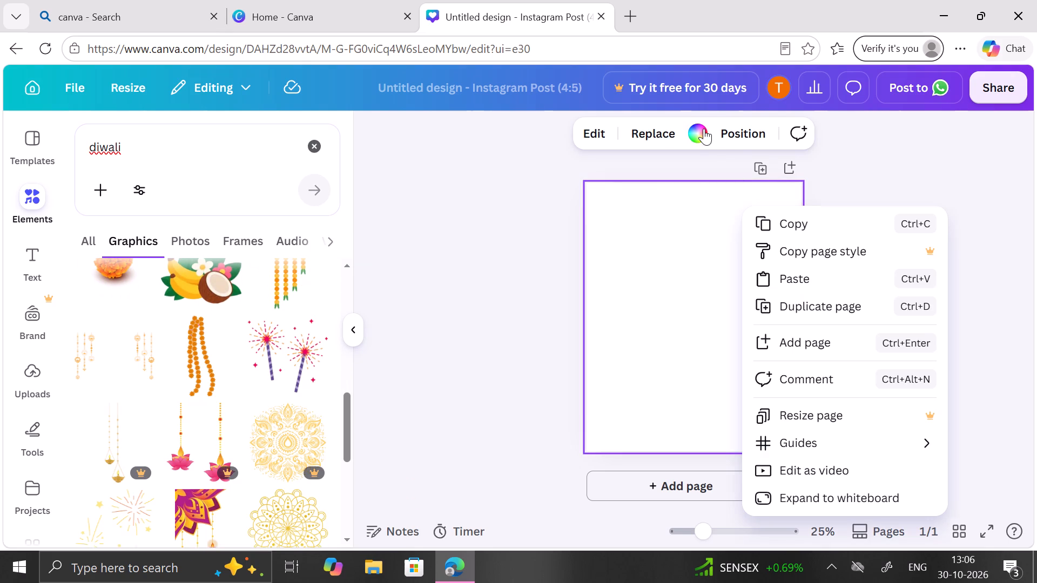
click(696, 128)
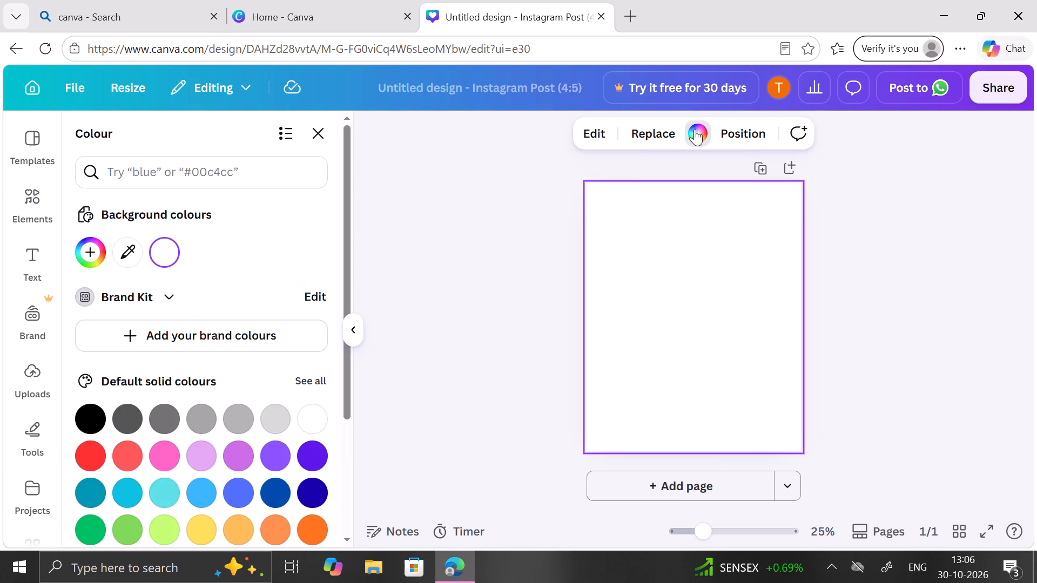
scroll(312, 415, down, 3)
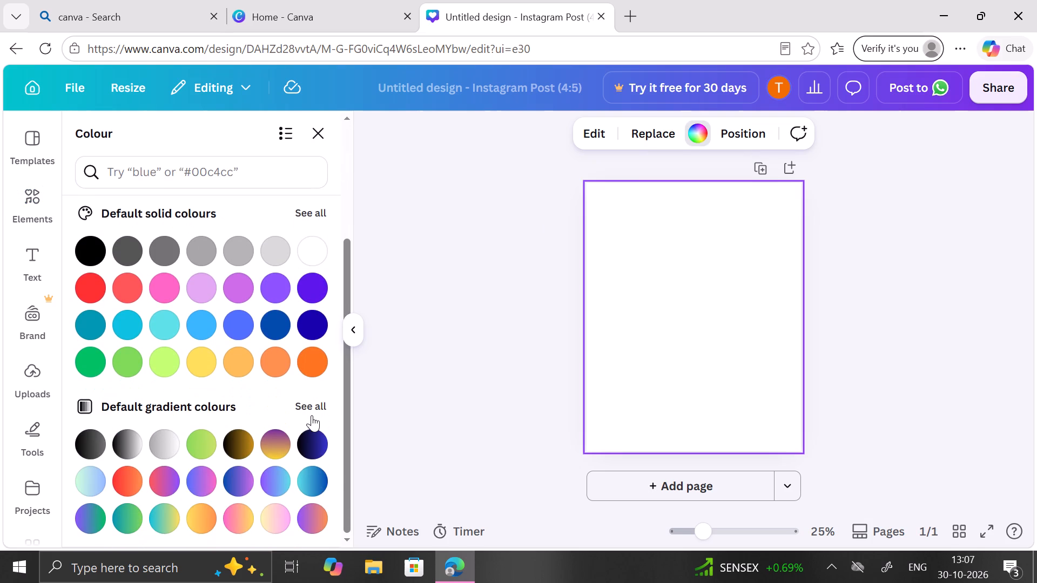
scroll(312, 415, down, 1)
scroll(312, 415, up, 1)
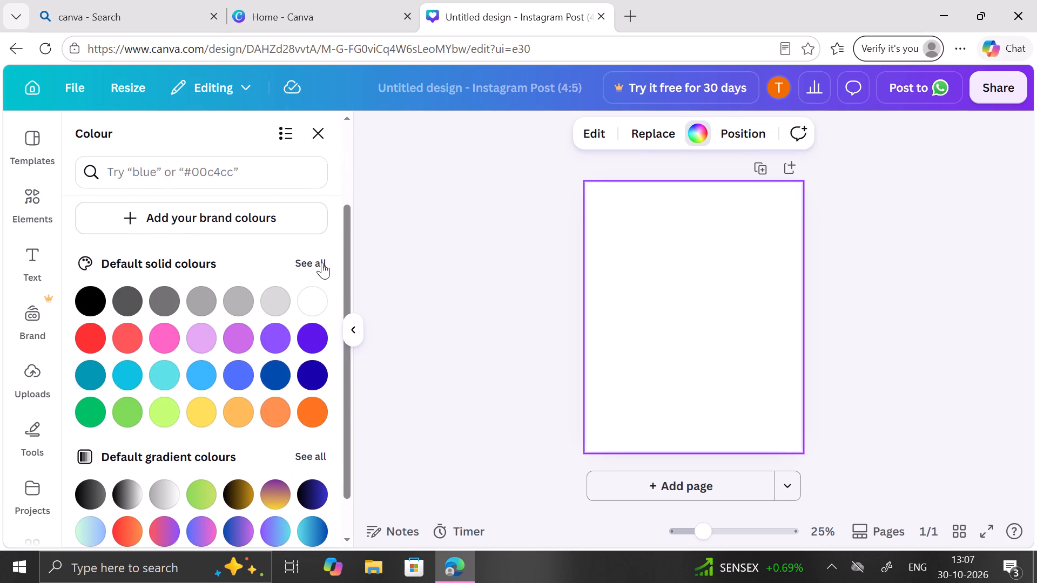
click(314, 263)
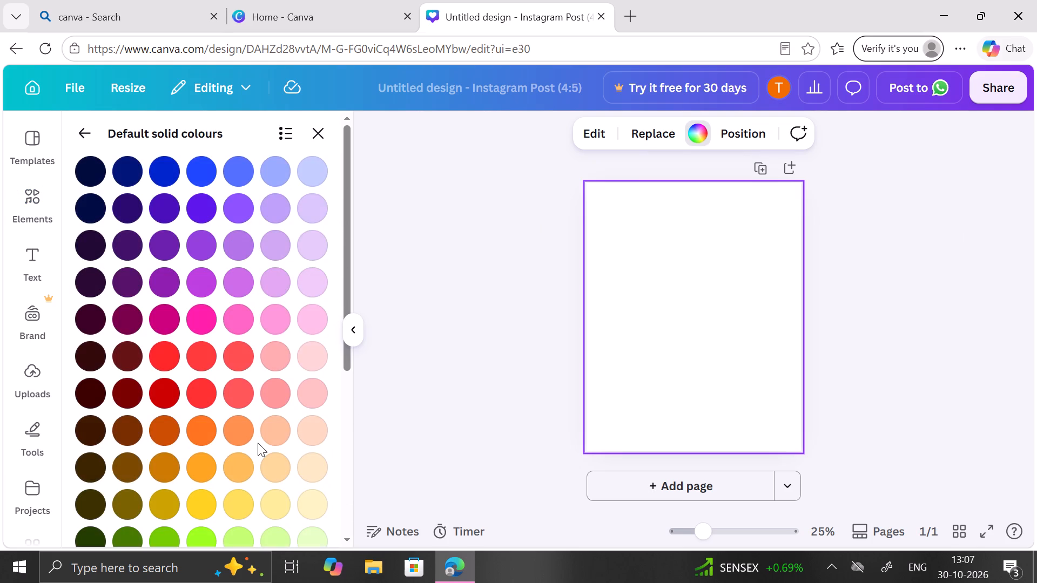
scroll(258, 443, down, 1)
click(313, 387)
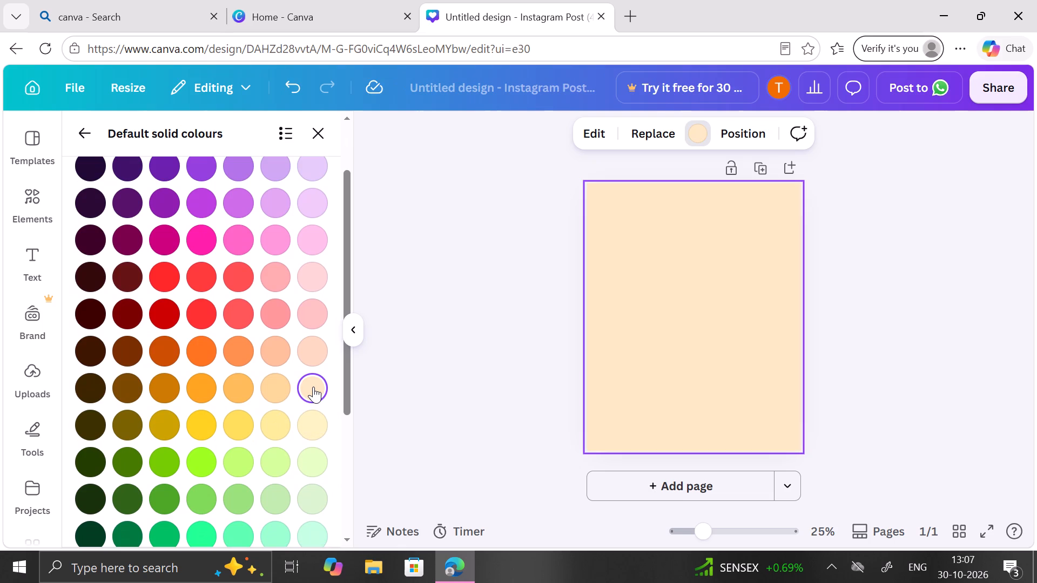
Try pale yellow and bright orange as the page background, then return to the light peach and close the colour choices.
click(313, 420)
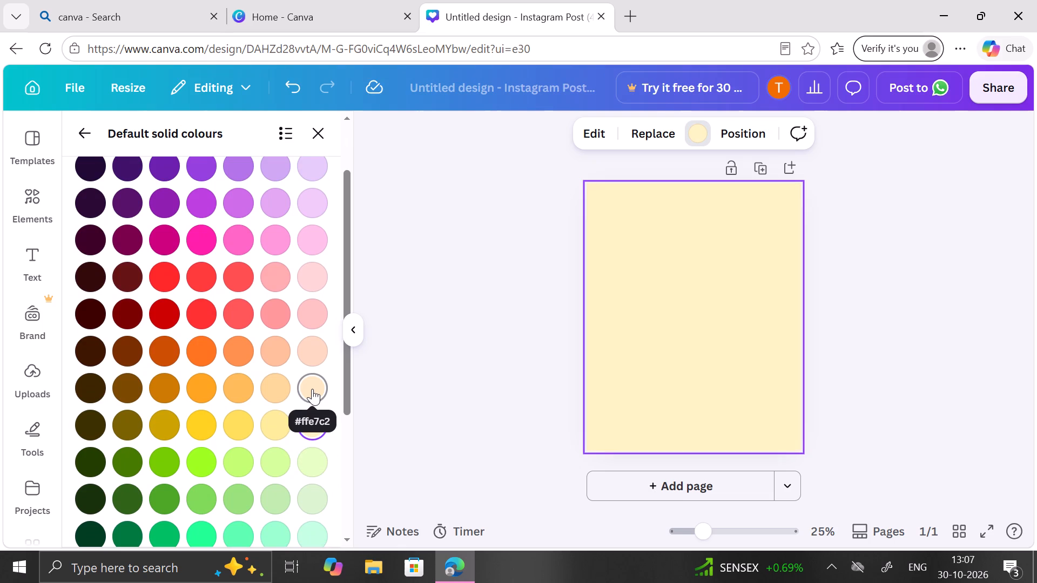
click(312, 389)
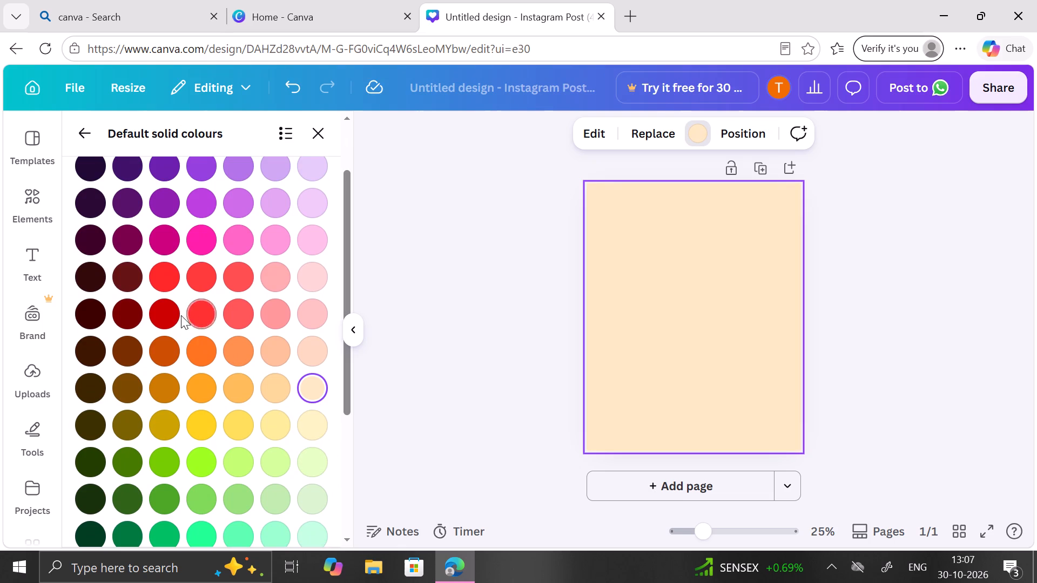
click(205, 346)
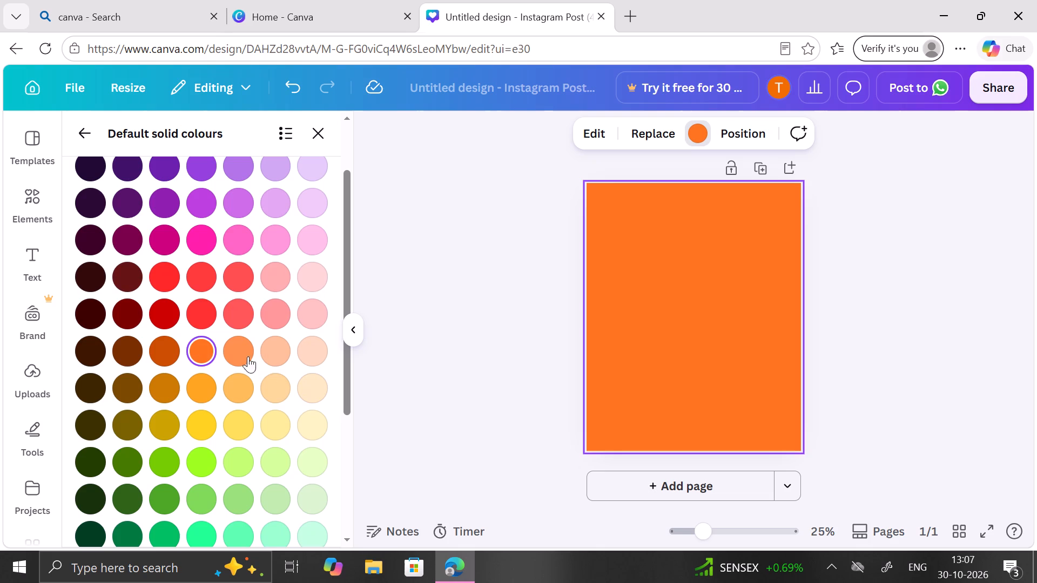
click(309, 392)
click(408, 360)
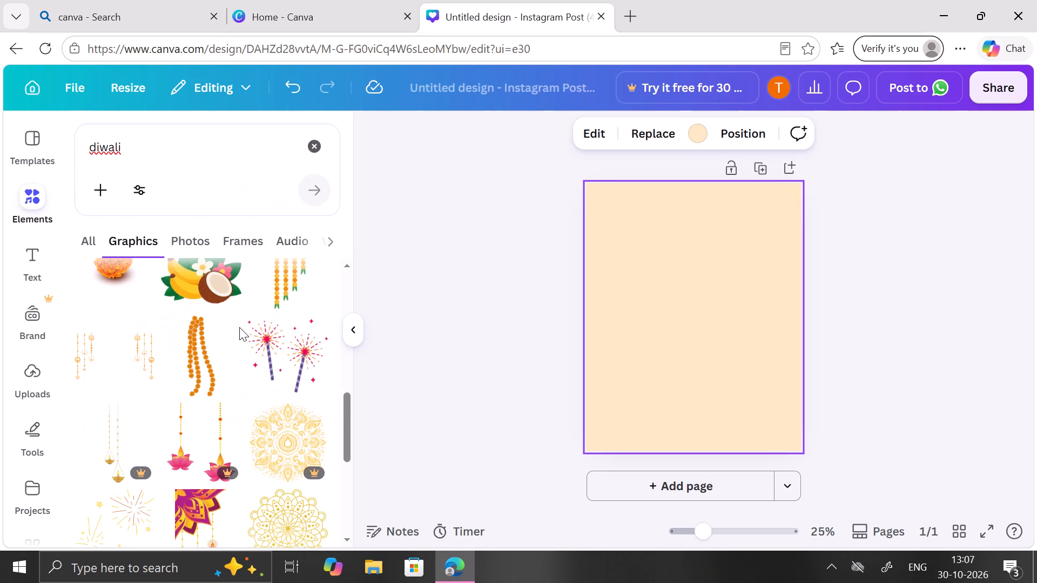
Add the brown diya with flower patterns and a tall white flame from the Diwali graphics to the page.
scroll(238, 342, up, 4)
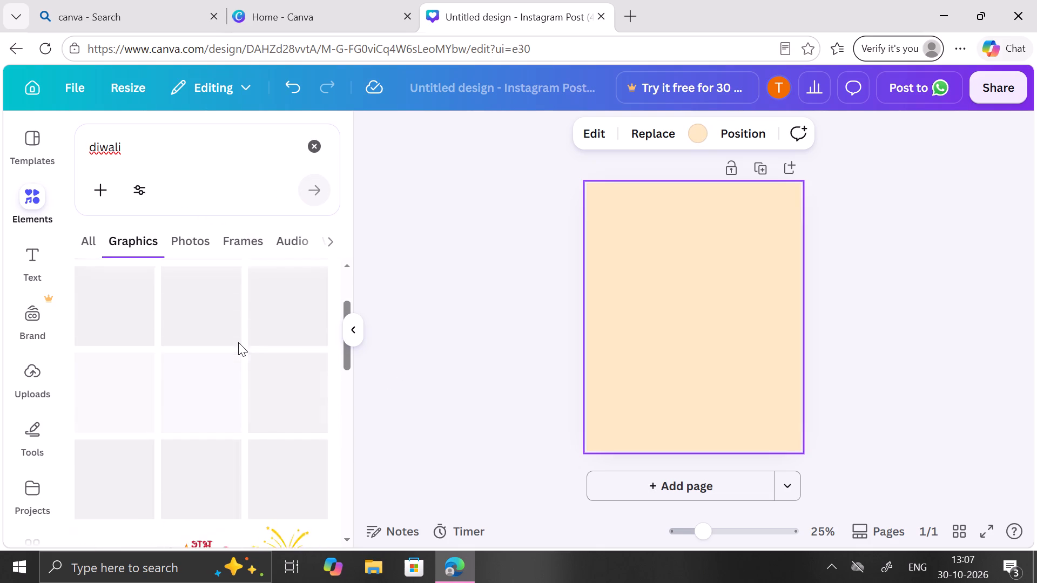
scroll(238, 342, up, 2)
scroll(238, 342, down, 1)
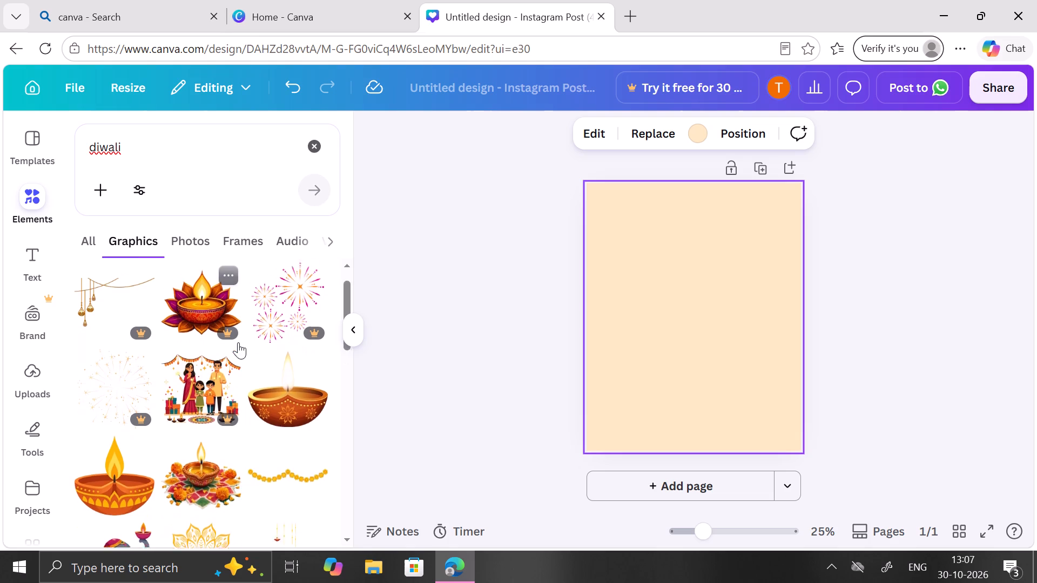
scroll(238, 342, down, 3)
scroll(238, 342, up, 1)
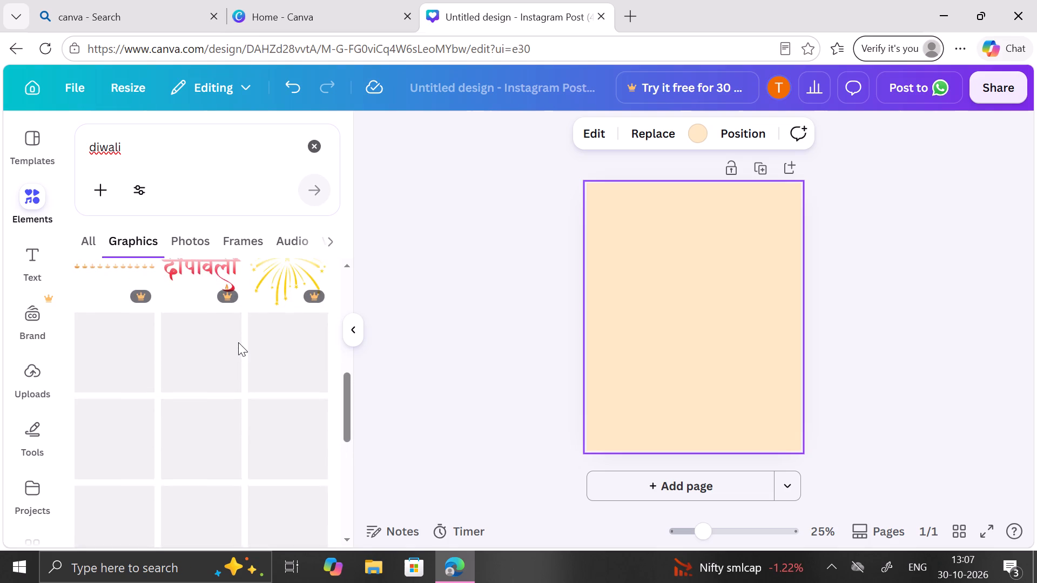
scroll(238, 342, up, 3)
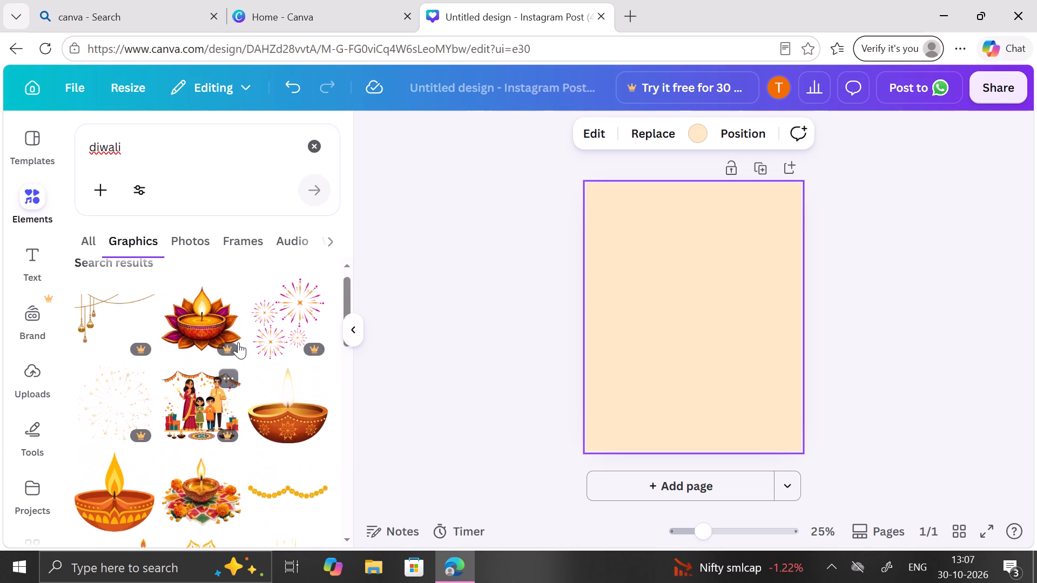
scroll(238, 342, up, 1)
click(301, 439)
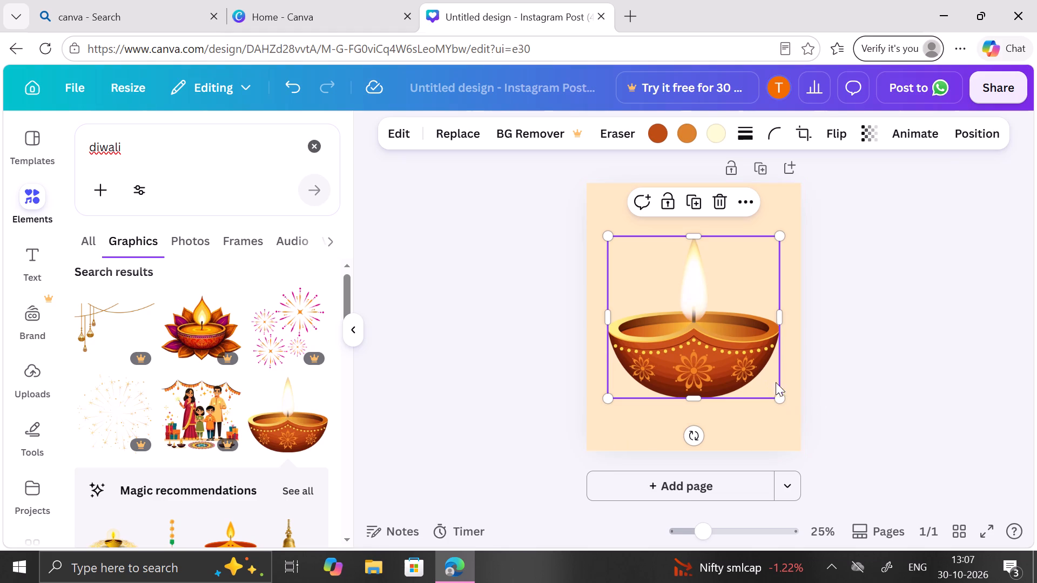
Shrink the diya graphic to about 400 wide and place it in the lower-left part of the peach page.
drag(782, 395, 743, 358)
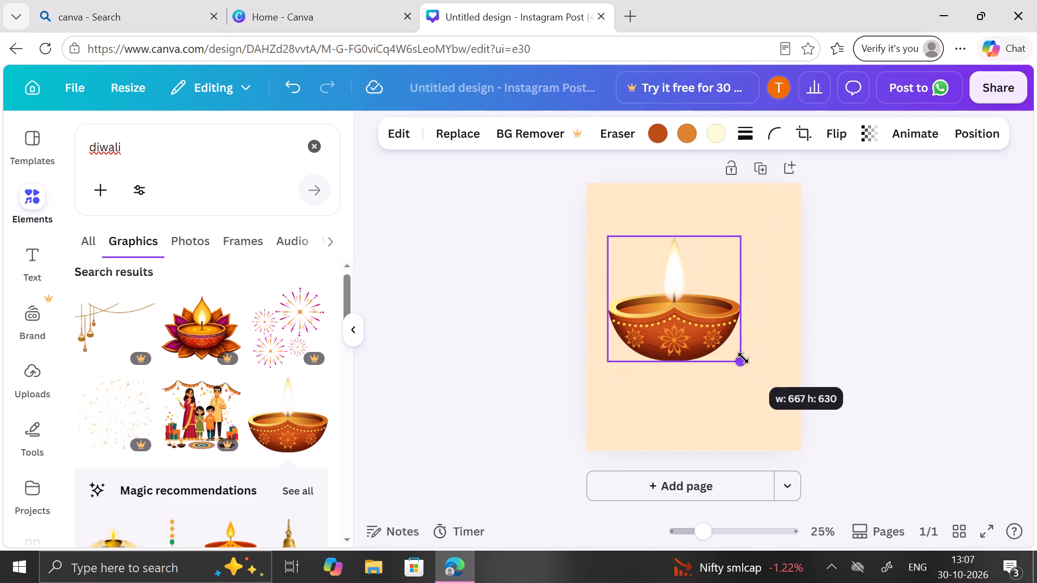
drag(679, 328, 674, 392)
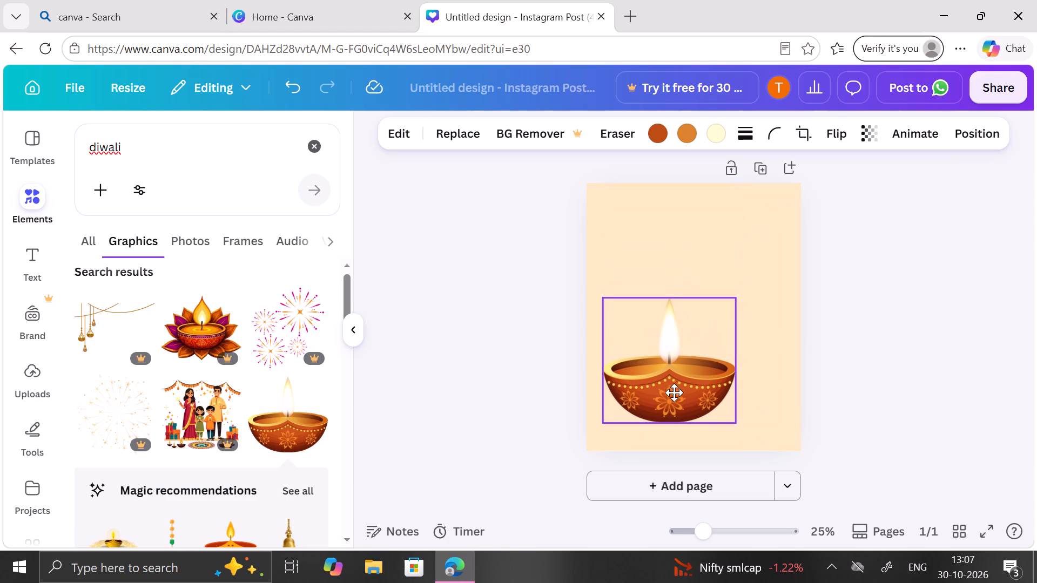
drag(674, 392, 669, 399)
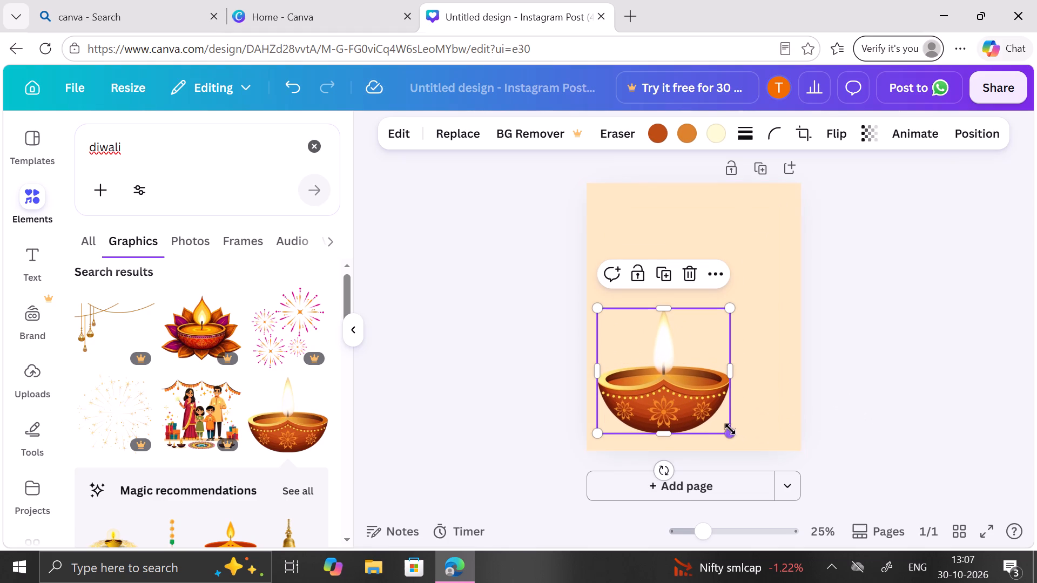
drag(733, 431, 712, 408)
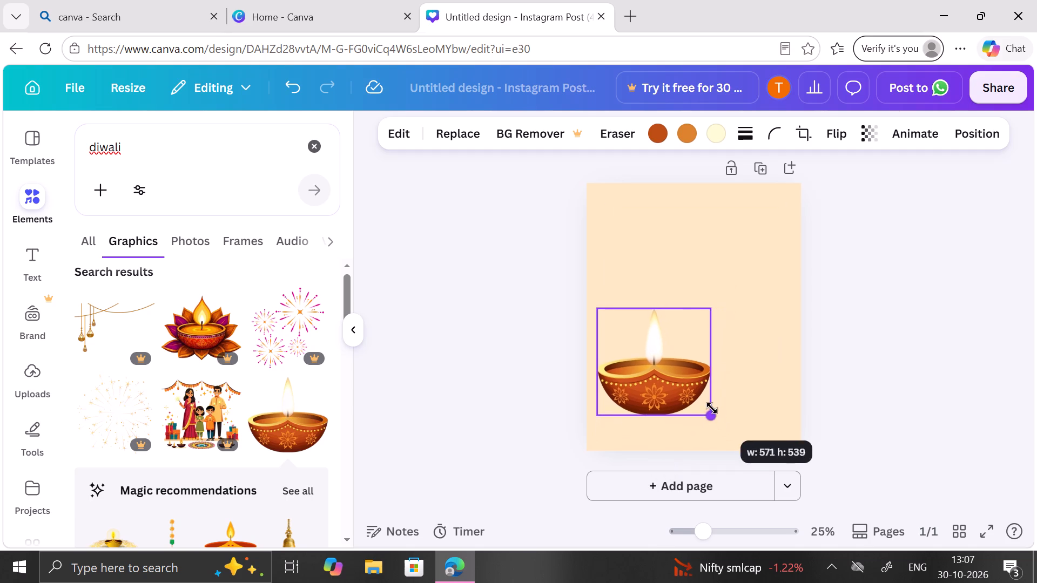
drag(712, 408, 704, 402)
drag(643, 347, 656, 378)
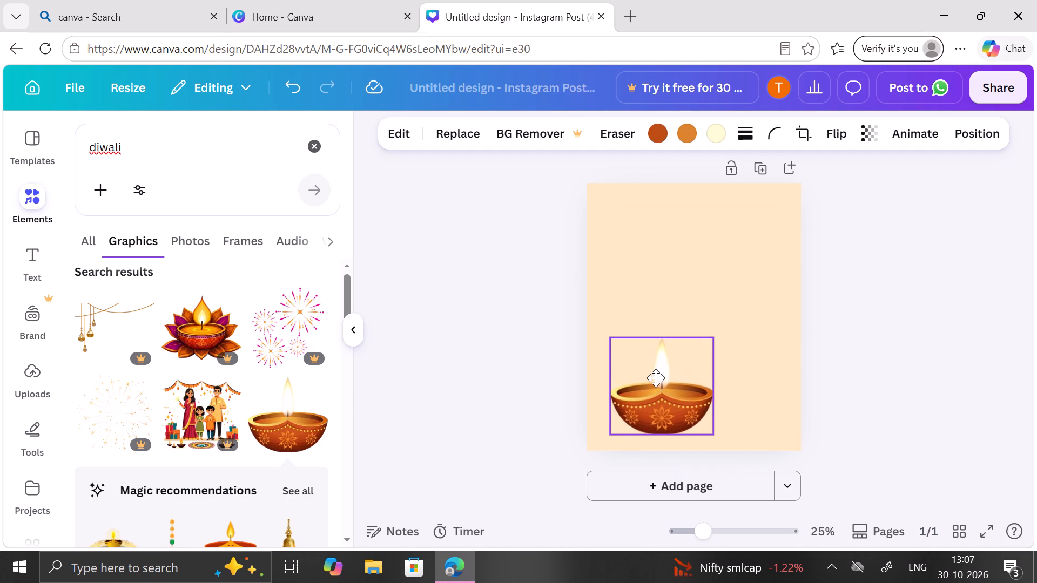
drag(656, 378, 652, 378)
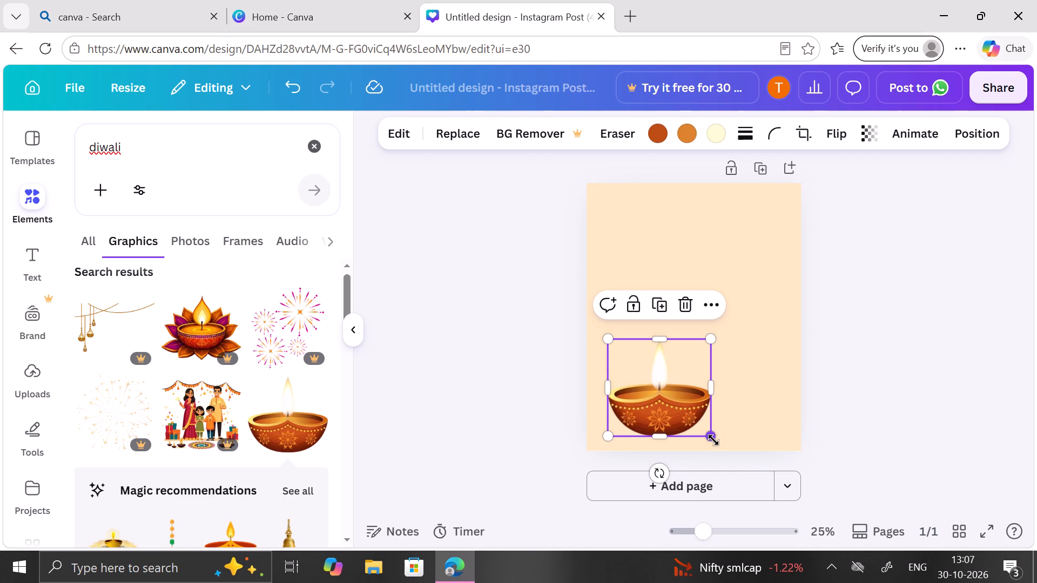
drag(708, 435, 679, 406)
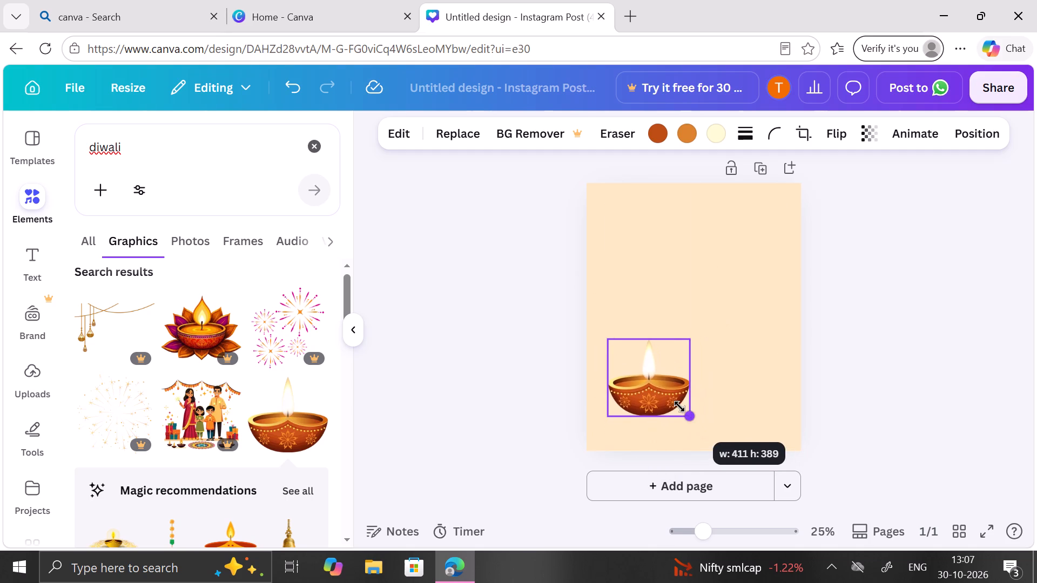
drag(679, 406, 685, 407)
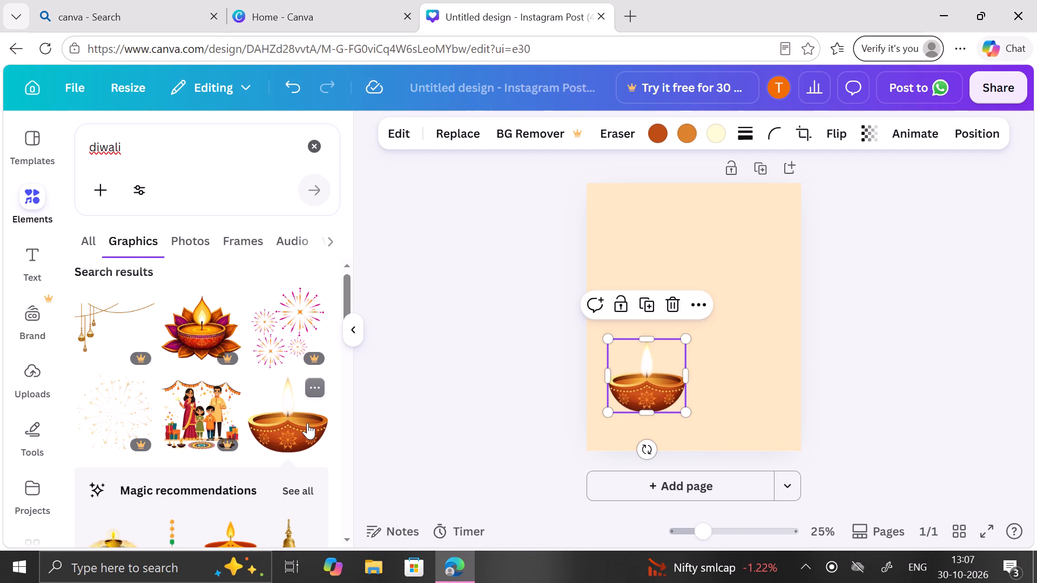
Add two more copies of the same brown diya graphic from the diwali search results to the page.
scroll(328, 441, down, 1)
scroll(328, 441, up, 1)
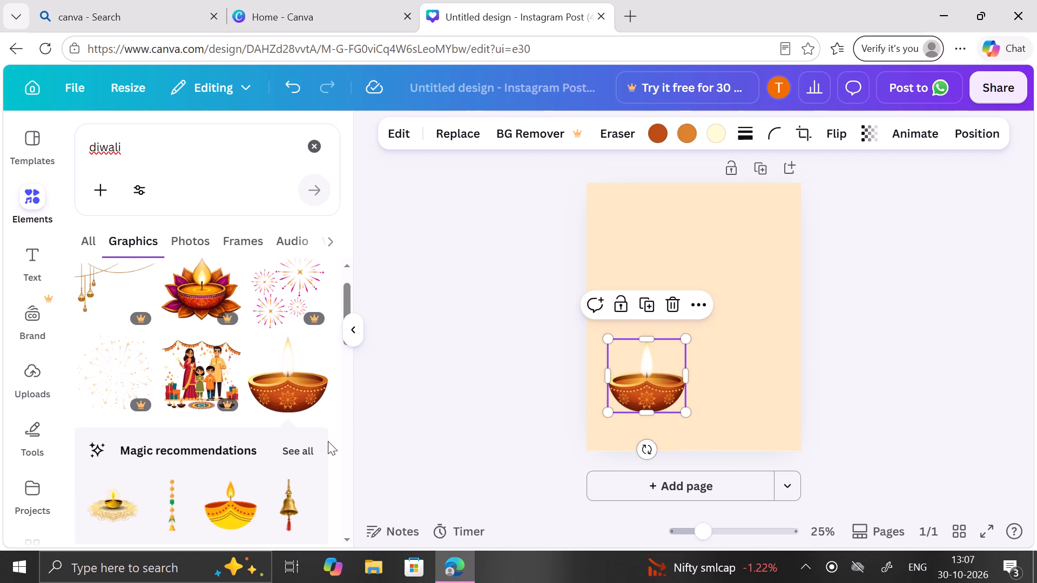
click(287, 374)
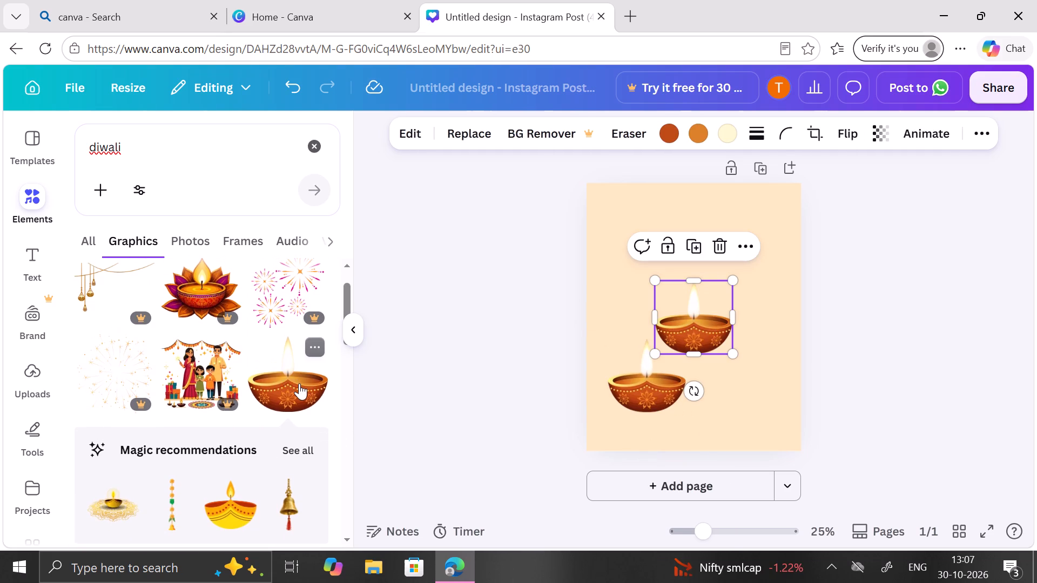
click(299, 383)
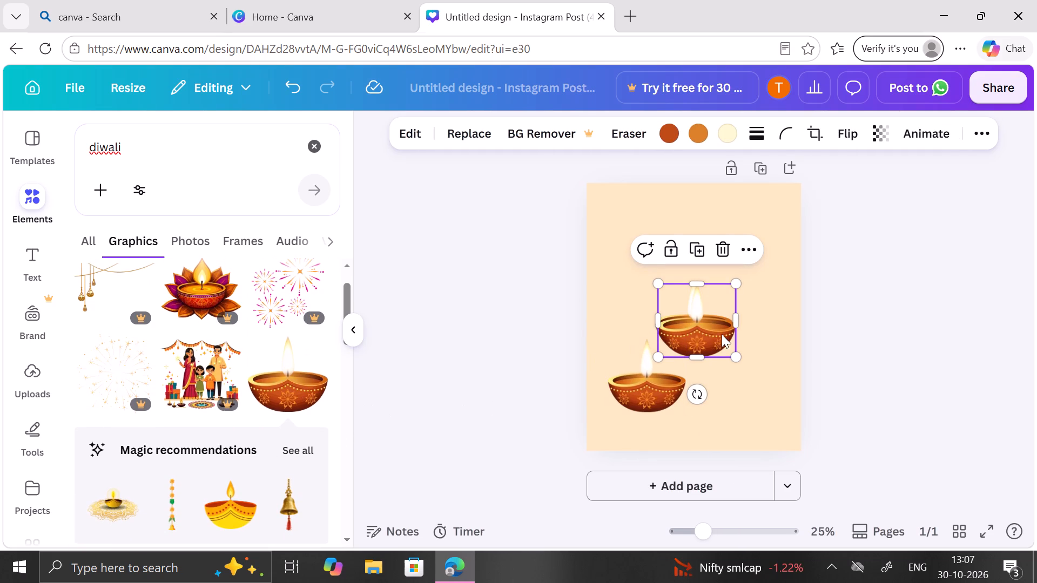
Position the two added diyas side by side, slightly overlapping, at the page's lower left, moving the original diya out of the way.
drag(716, 334, 641, 387)
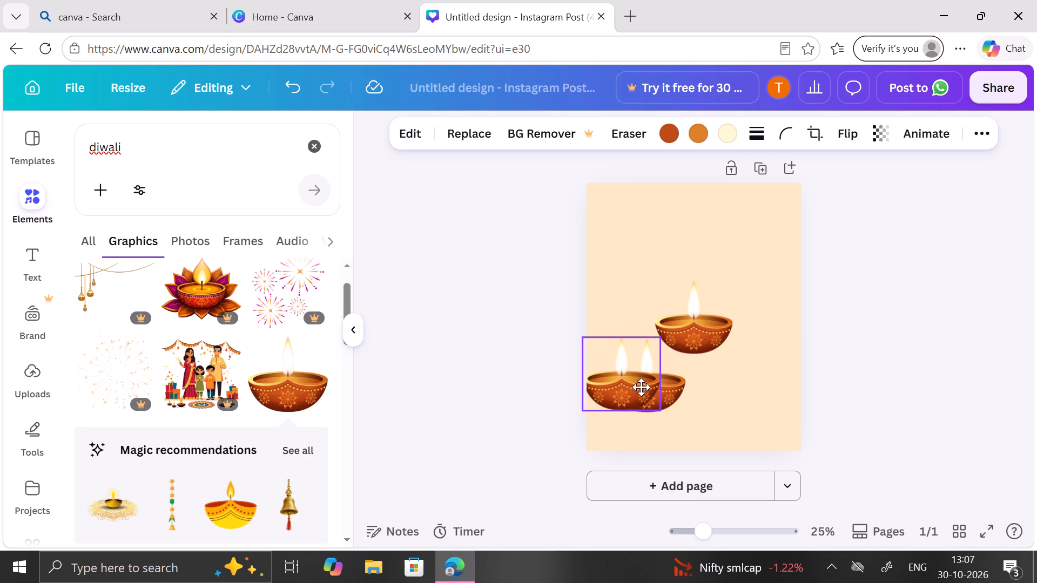
drag(641, 387, 641, 384)
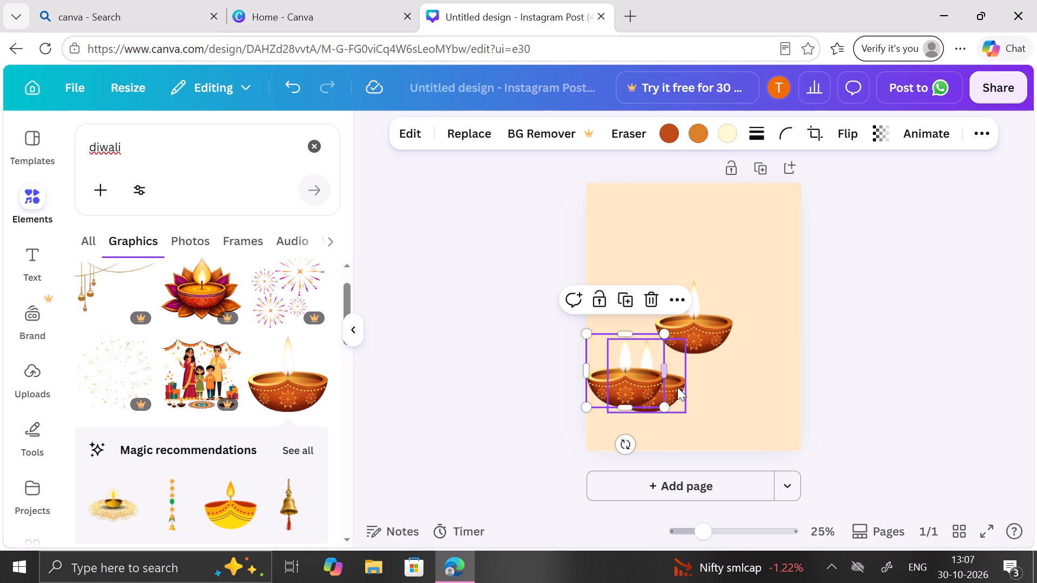
drag(676, 390, 687, 409)
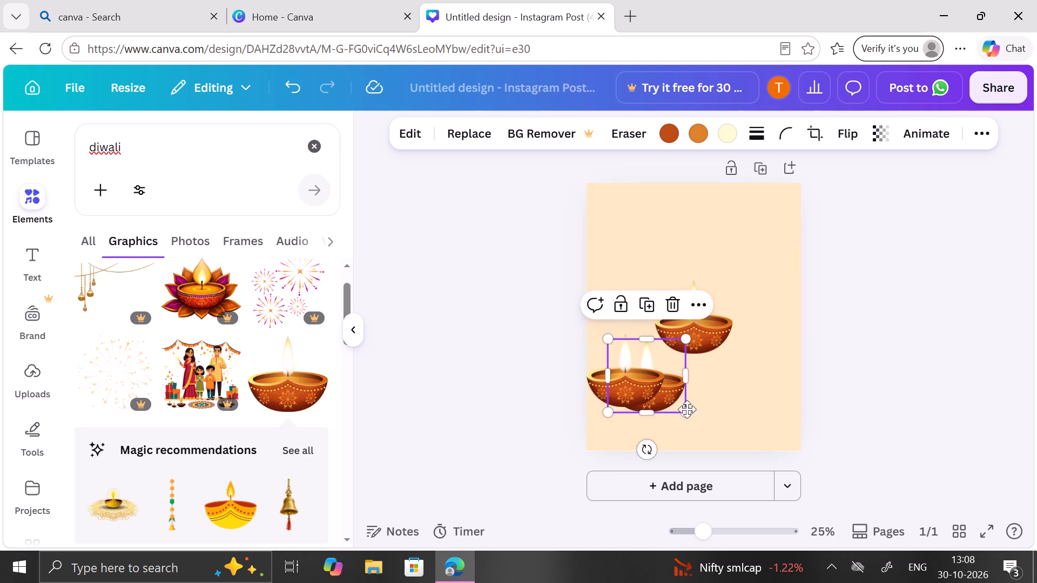
drag(687, 409, 698, 433)
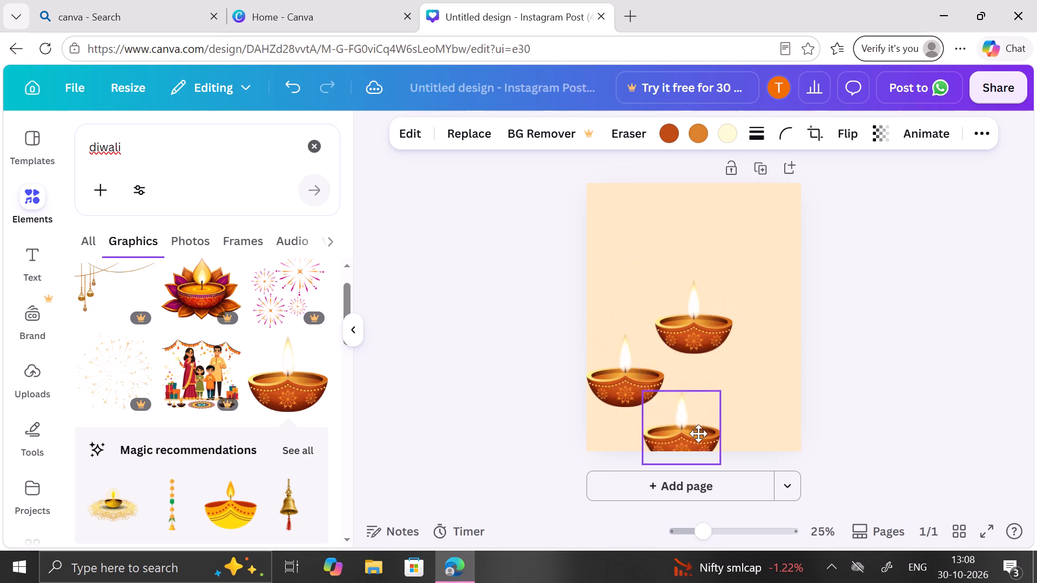
drag(698, 433, 691, 388)
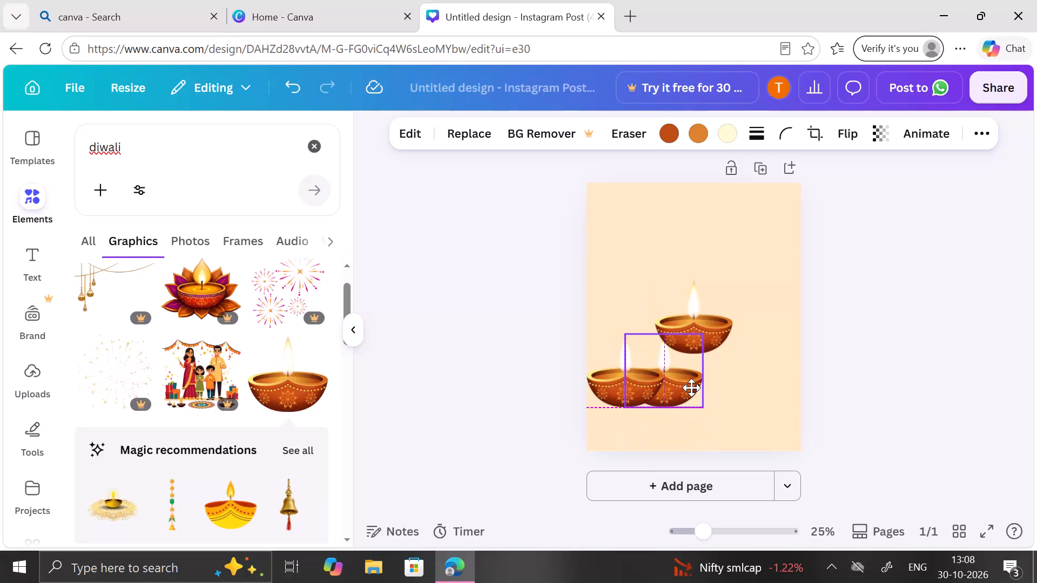
drag(691, 388, 688, 445)
drag(715, 330, 701, 384)
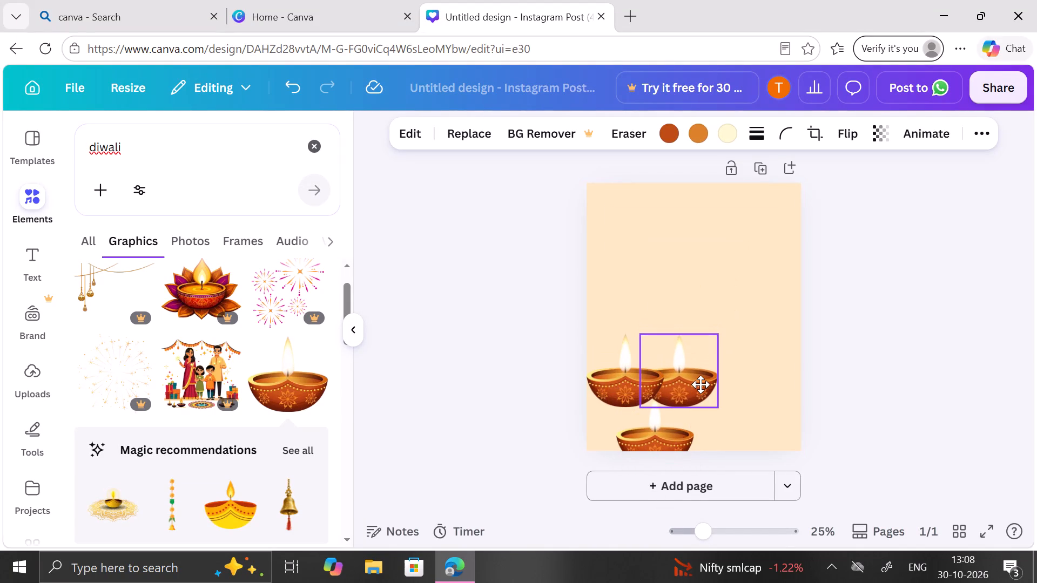
drag(701, 384, 698, 379)
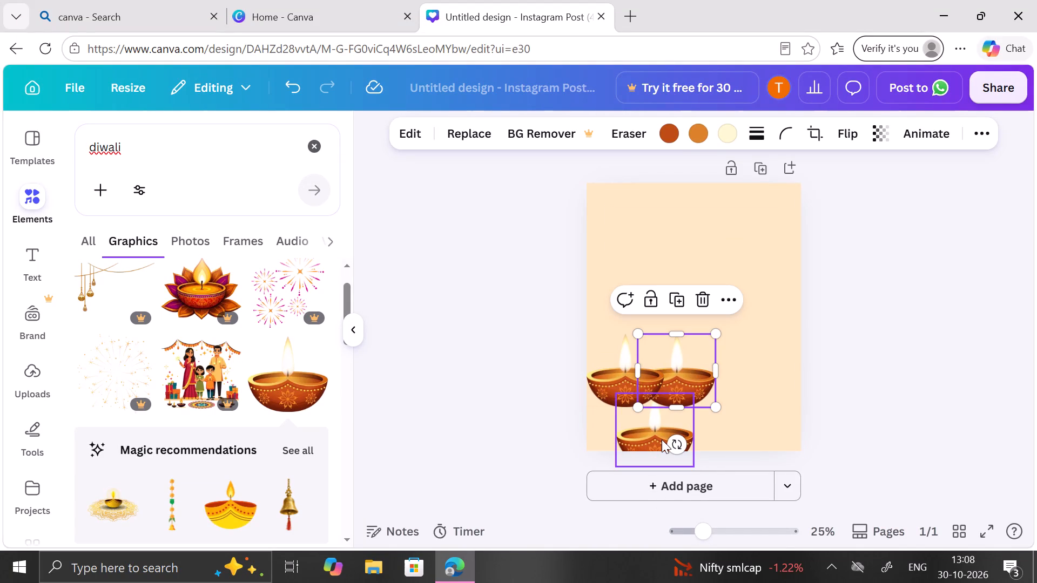
Rearrange the three diyas into an overlapping cluster with one lamp centred in front of the other two.
drag(662, 439, 723, 265)
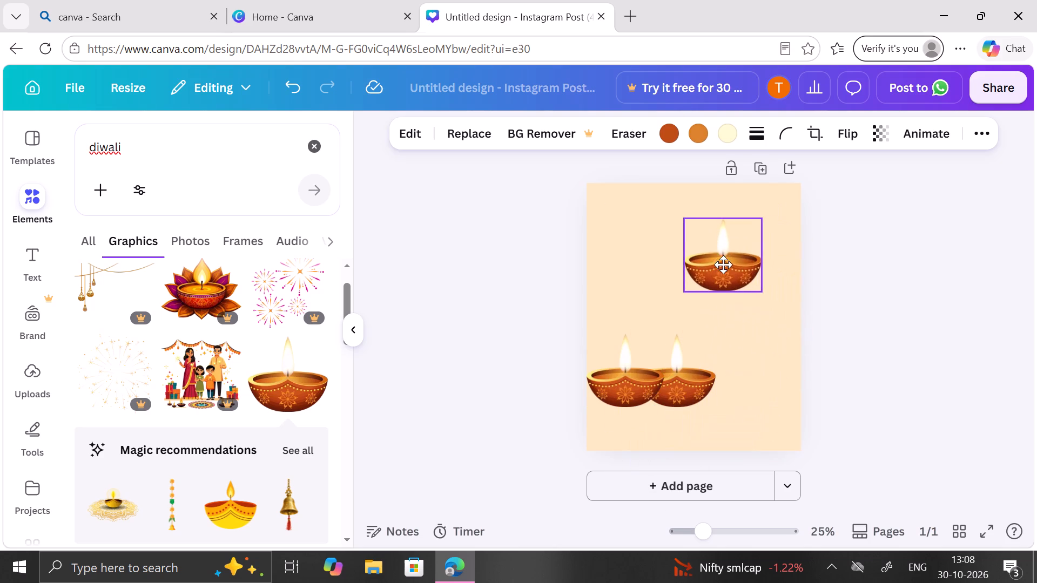
drag(723, 265, 662, 424)
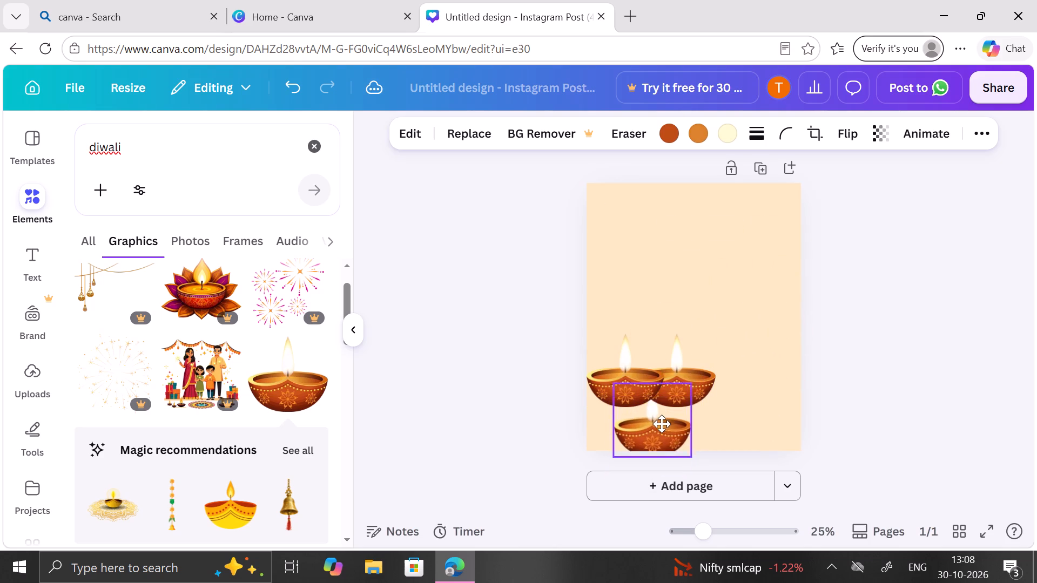
drag(662, 424, 661, 346)
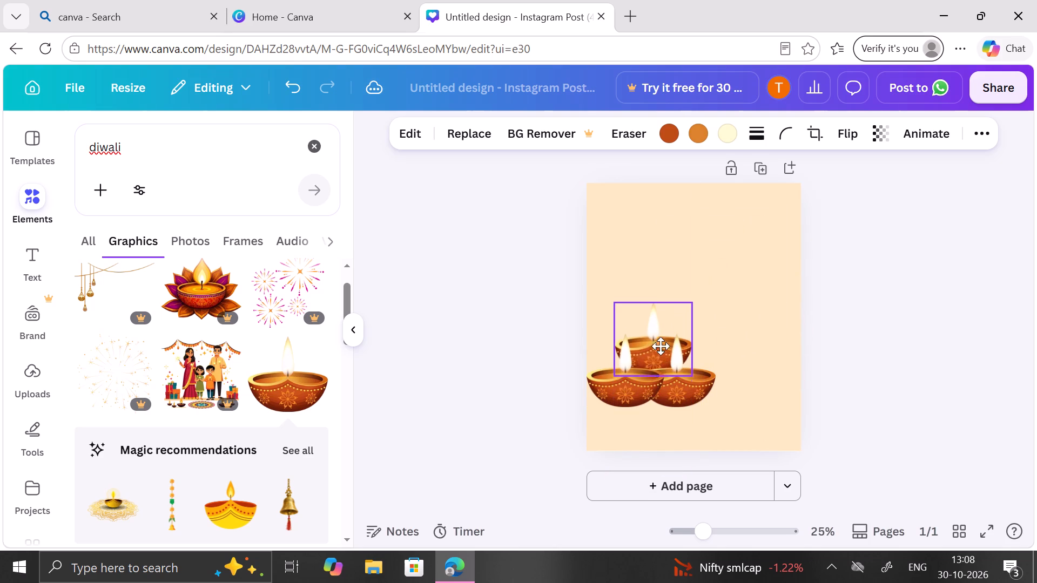
drag(661, 346, 661, 351)
drag(654, 353, 634, 375)
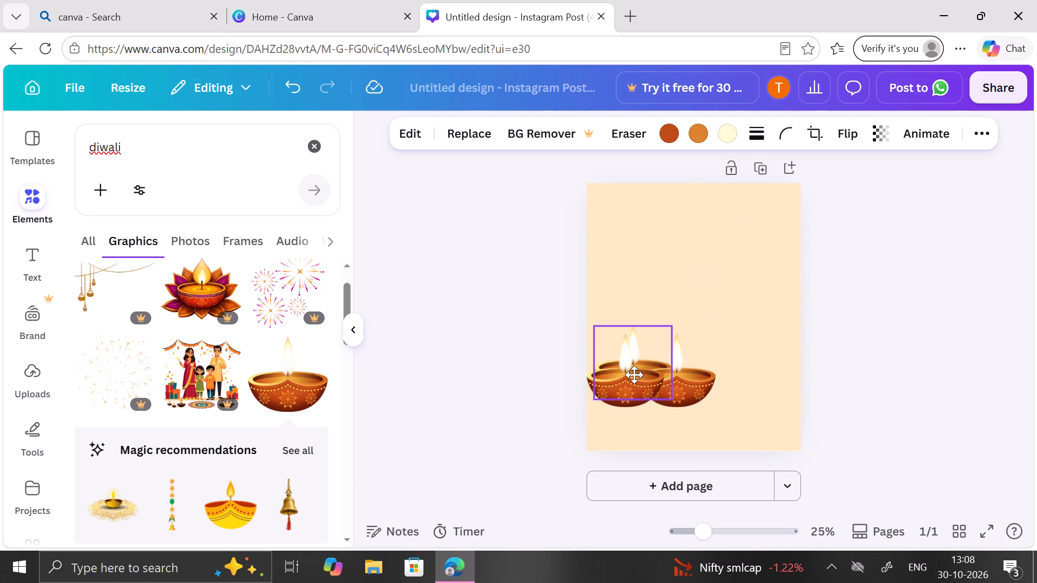
drag(634, 375, 626, 383)
drag(626, 383, 654, 392)
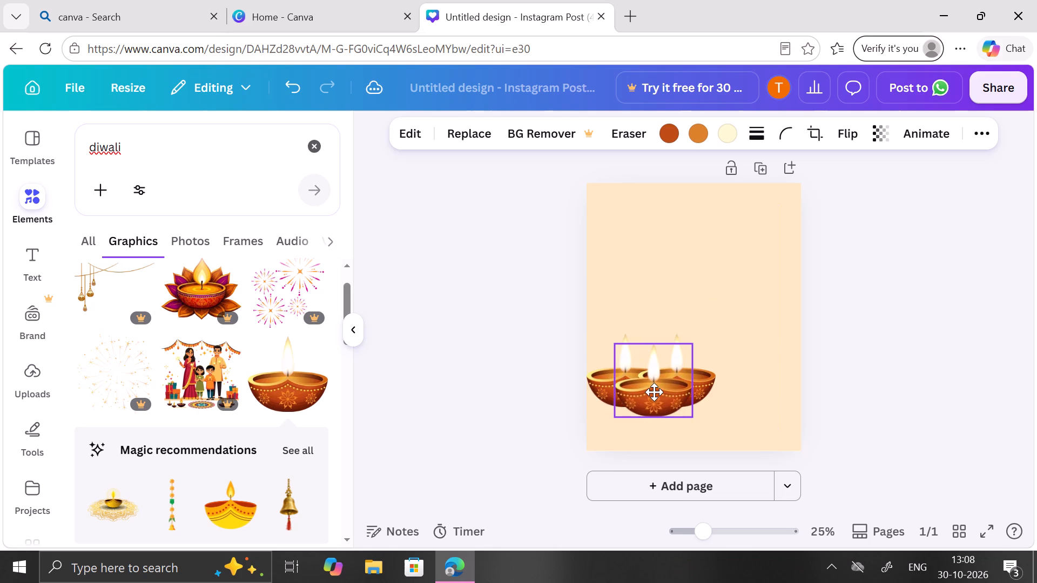
drag(654, 392, 651, 393)
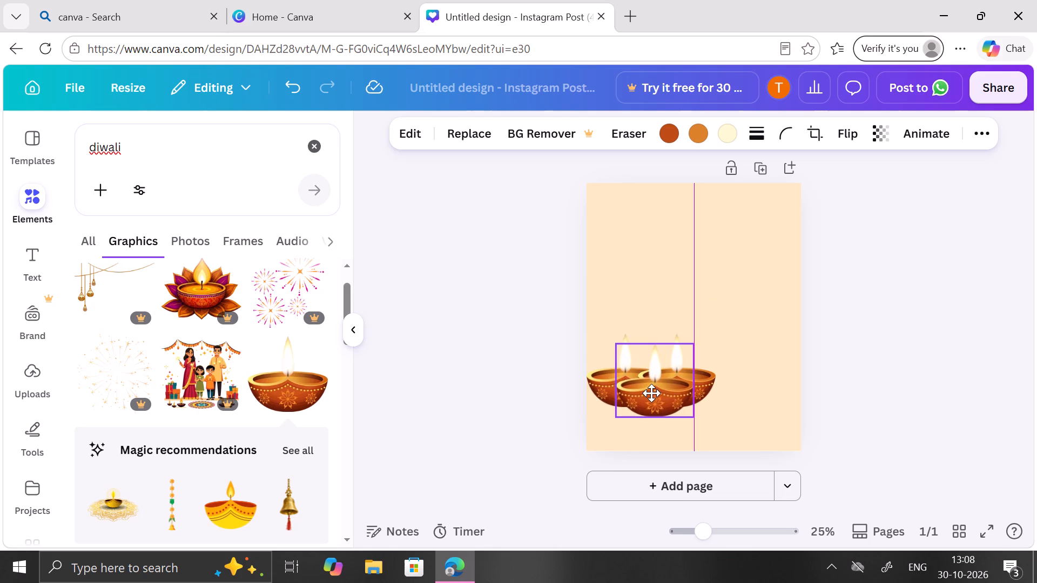
drag(651, 393, 652, 392)
click(755, 337)
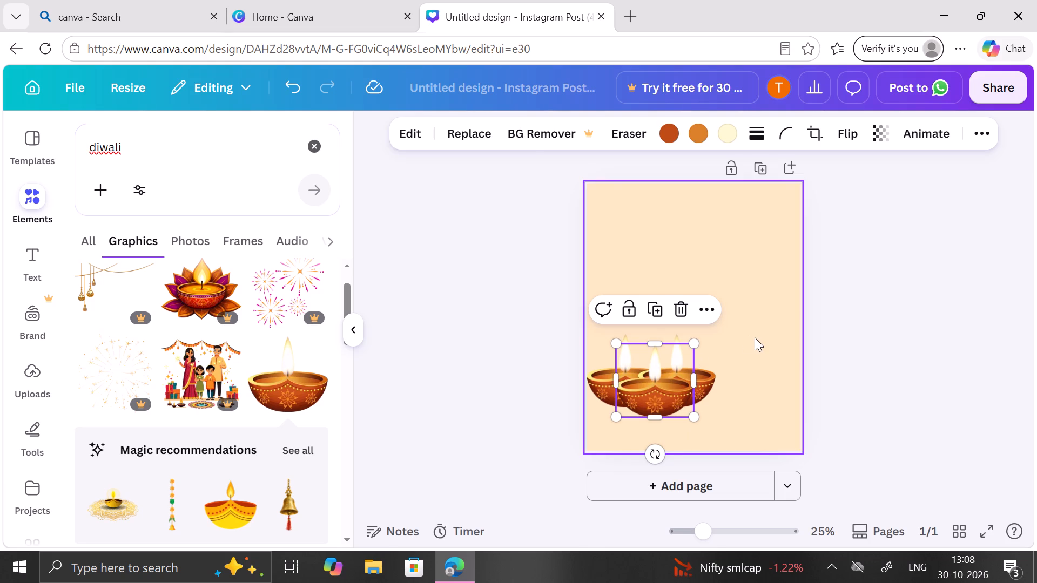
click(699, 239)
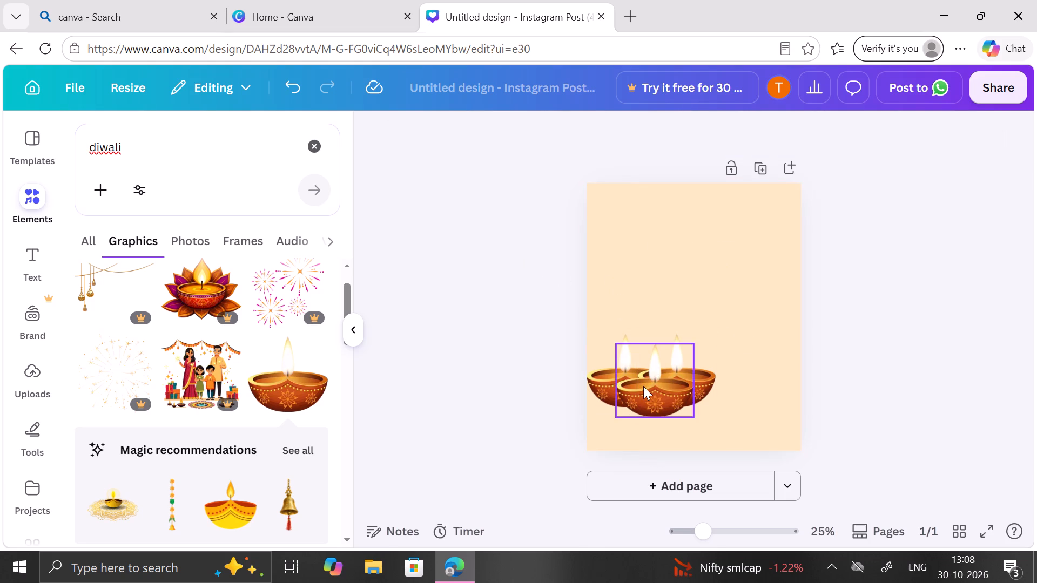
Move the three clustered diyas down one by one so the group sits near the page's bottom-left corner.
drag(643, 386, 639, 415)
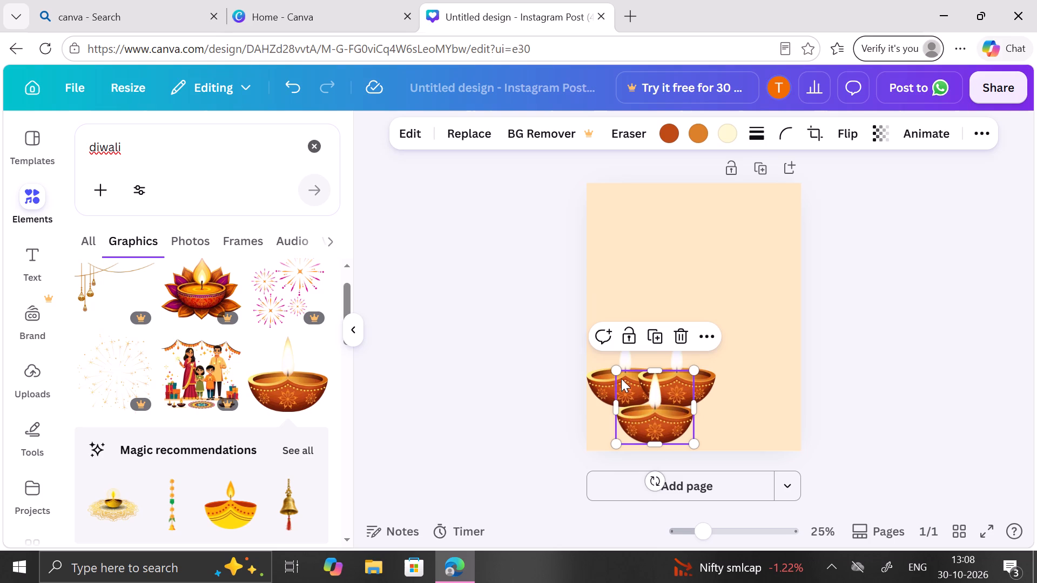
drag(602, 375, 602, 398)
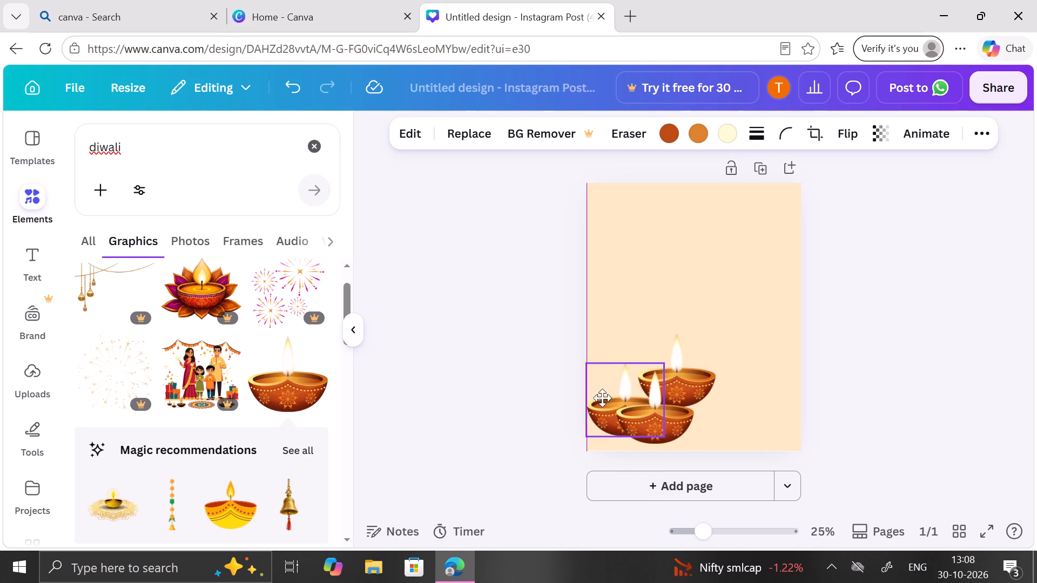
drag(602, 398, 603, 396)
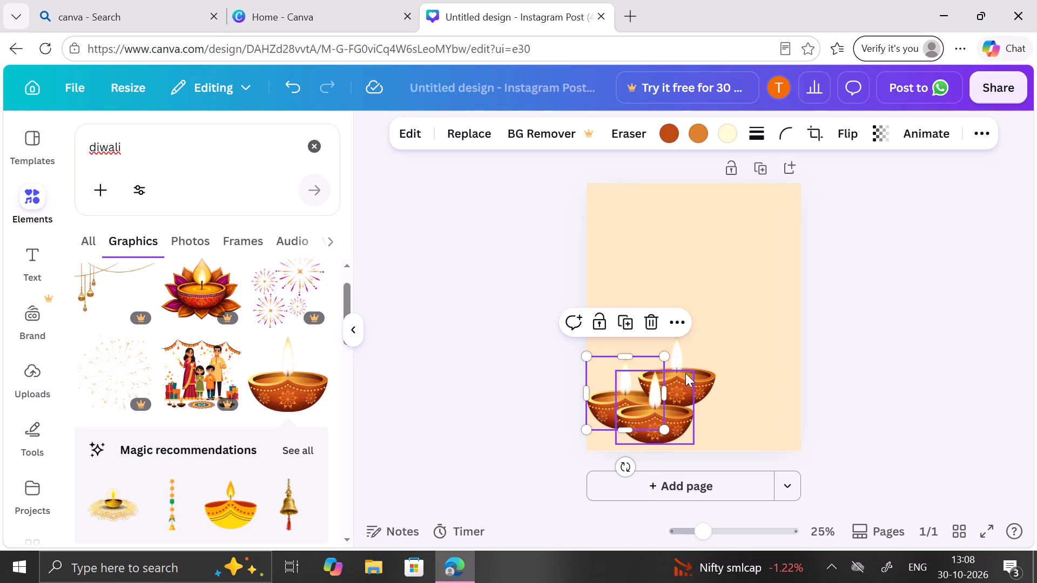
drag(705, 366, 705, 384)
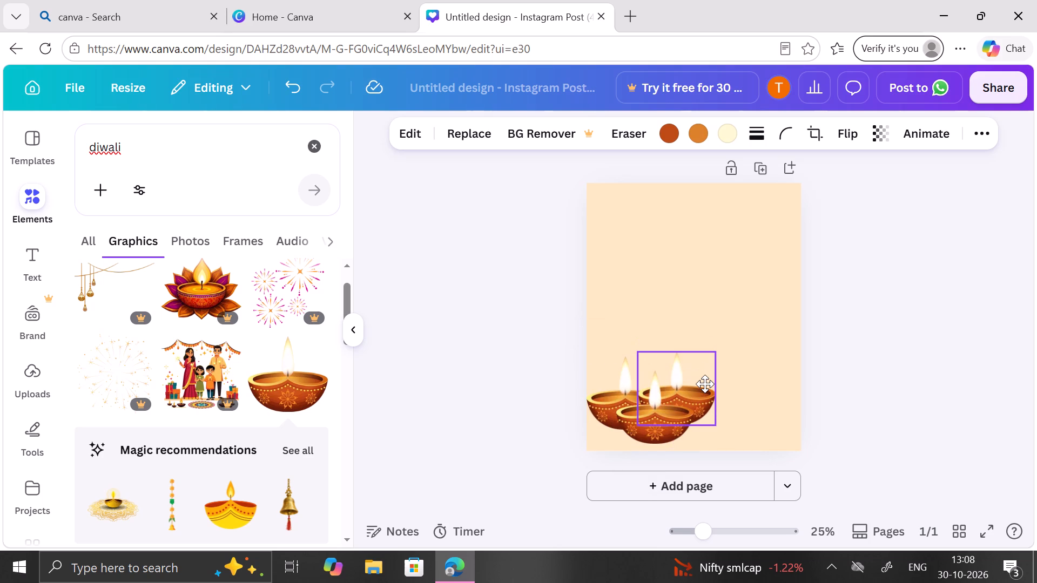
Lower the right-hand diya of the cluster slightly so it is level with the left-hand one.
drag(705, 384, 705, 385)
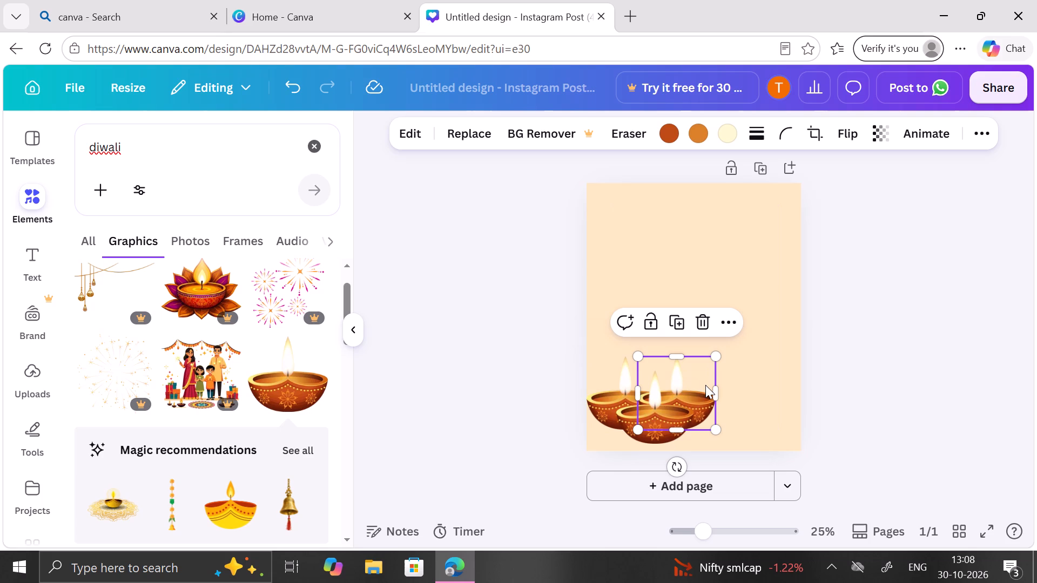
click(752, 358)
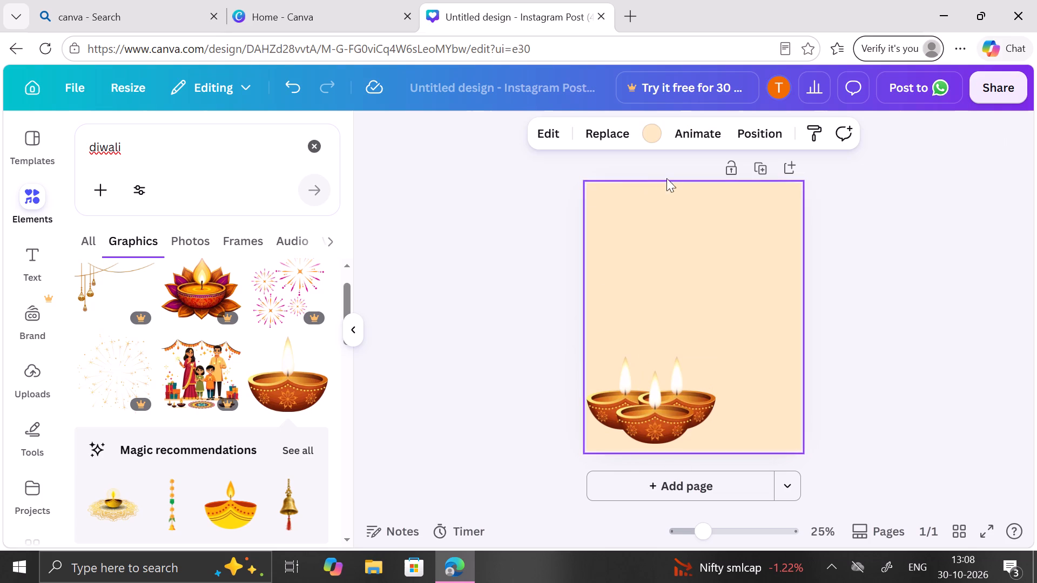
Add the orange hanging-ornaments graphic, with strands on both sides, from the diwali graphics results to the page.
scroll(262, 337, up, 5)
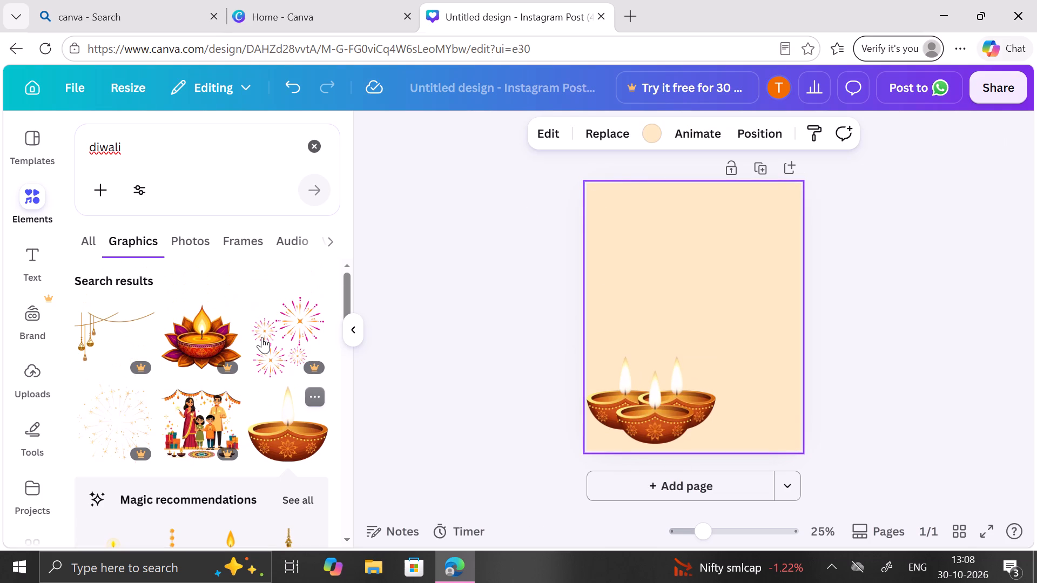
scroll(262, 337, up, 1)
scroll(262, 337, down, 3)
scroll(262, 337, up, 1)
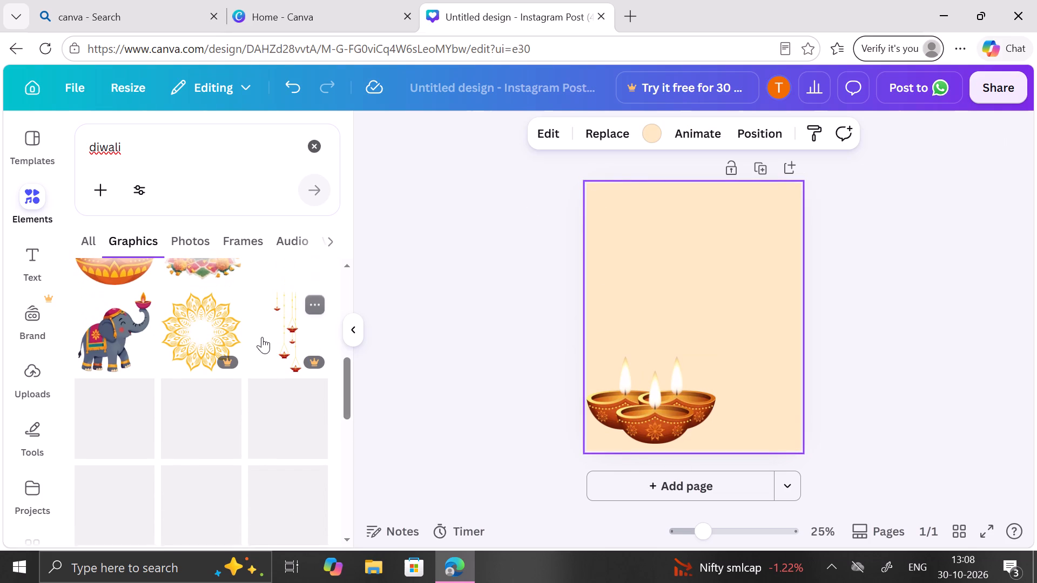
scroll(262, 337, down, 3)
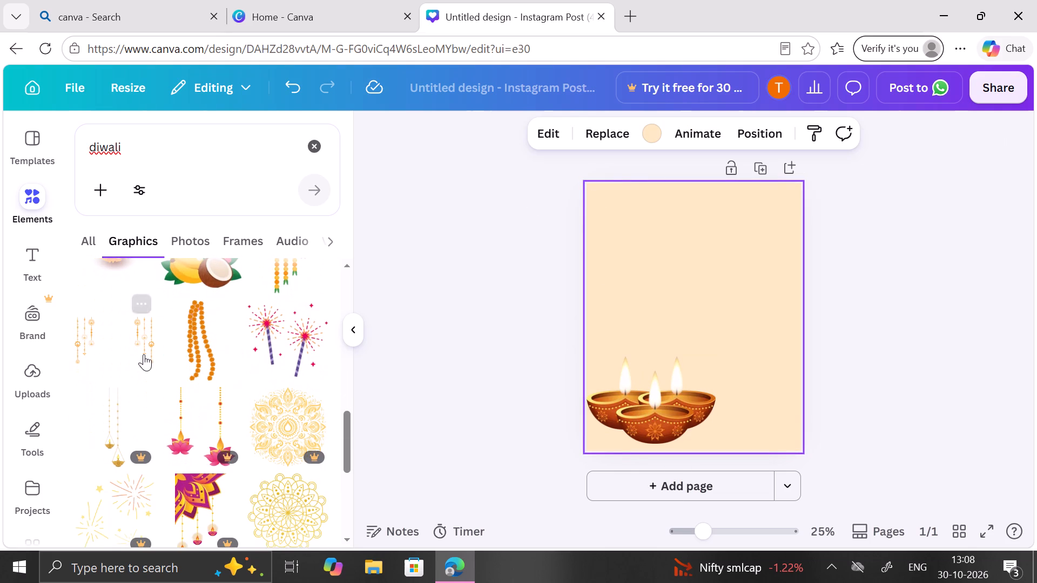
click(150, 343)
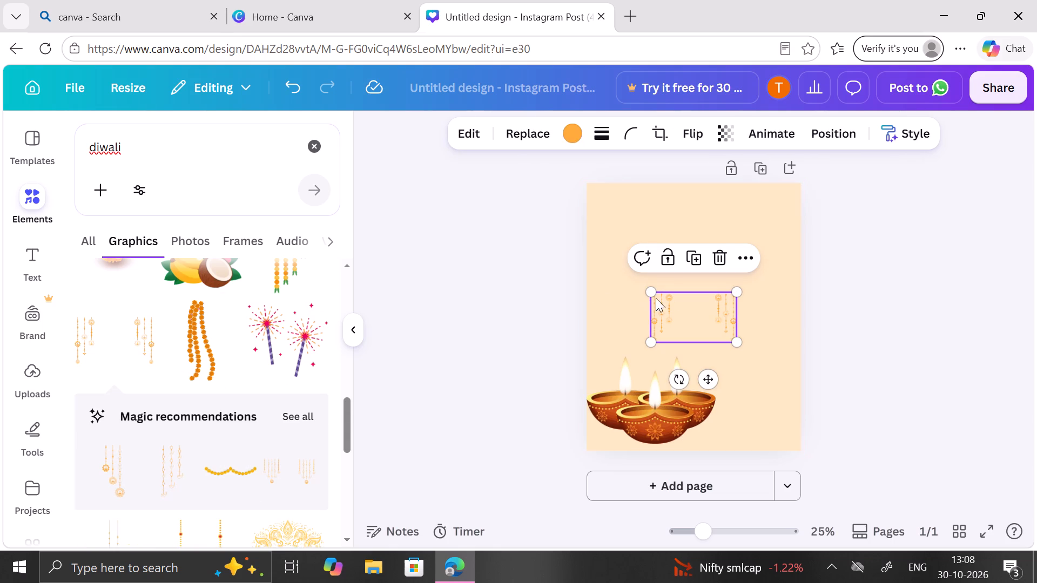
Enlarge the hanging-ornaments graphic to the full page width and place it against the page's top edge.
drag(649, 297, 600, 194)
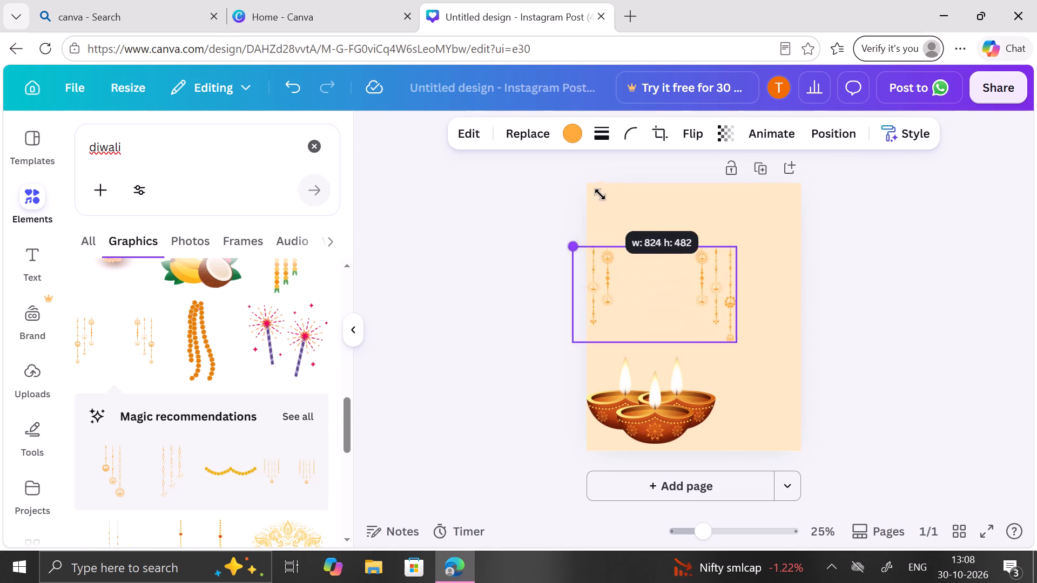
drag(600, 194, 632, 187)
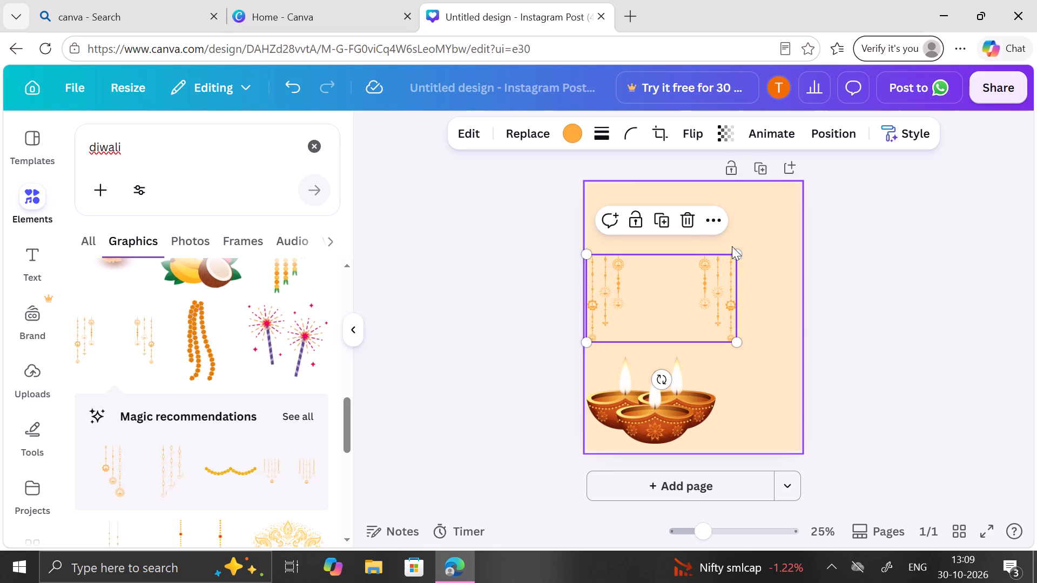
drag(736, 254, 778, 179)
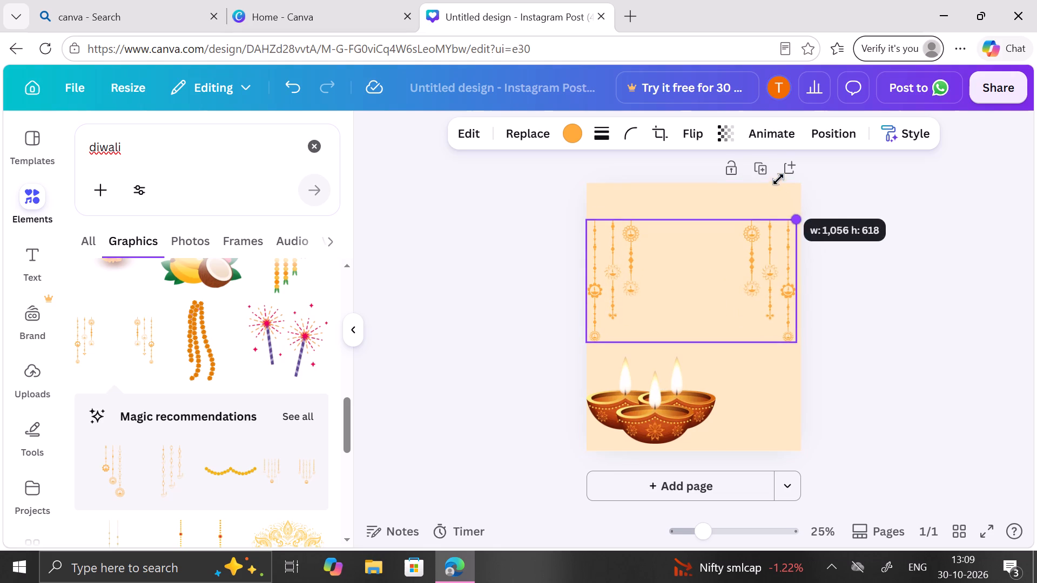
drag(778, 179, 742, 124)
drag(699, 269, 699, 235)
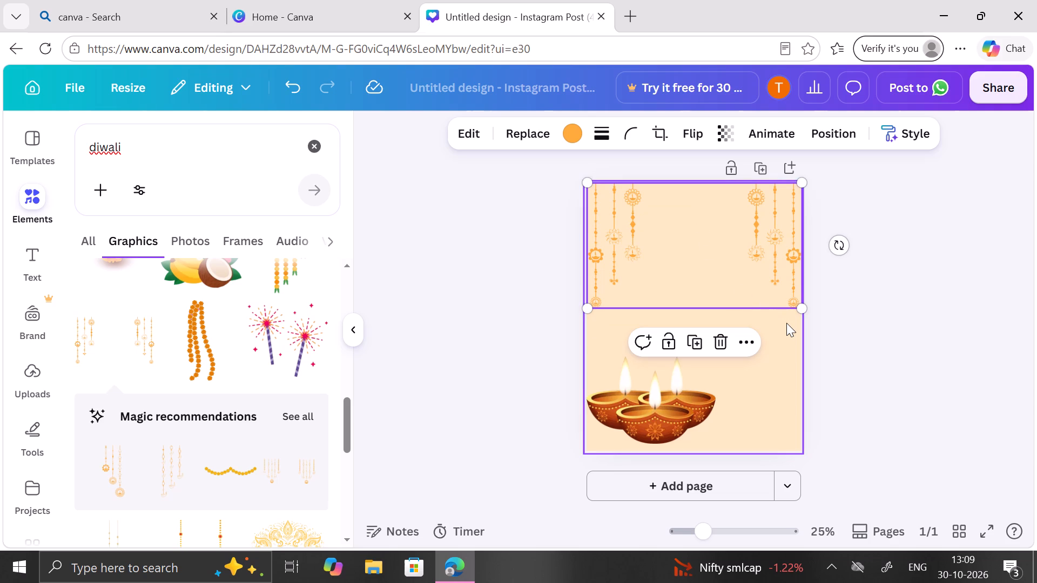
click(786, 323)
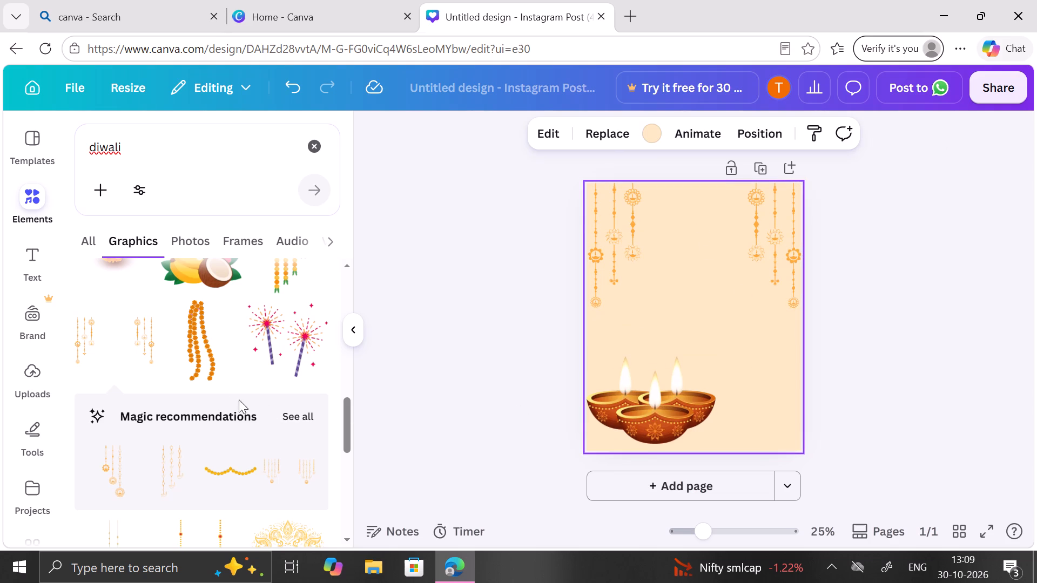
Look through more of the diwali graphics results for further decorations.
scroll(230, 399, down, 4)
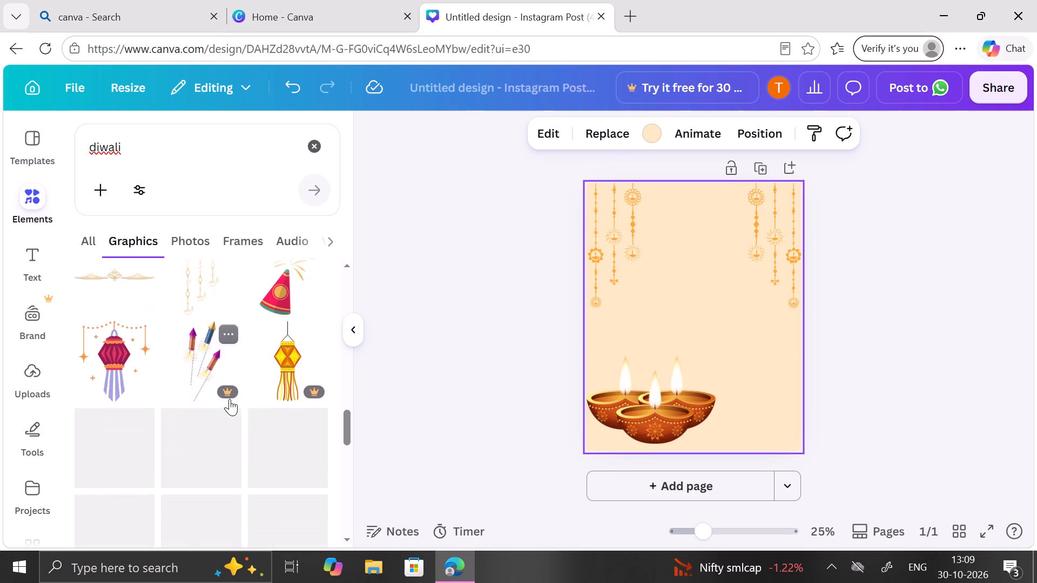
scroll(230, 399, down, 6)
scroll(230, 399, up, 2)
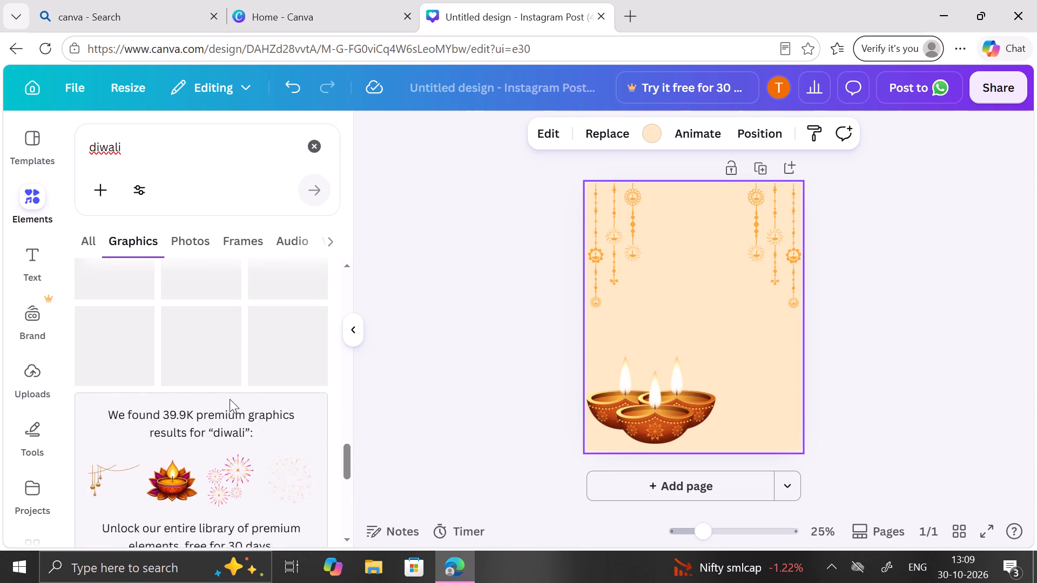
scroll(230, 399, up, 6)
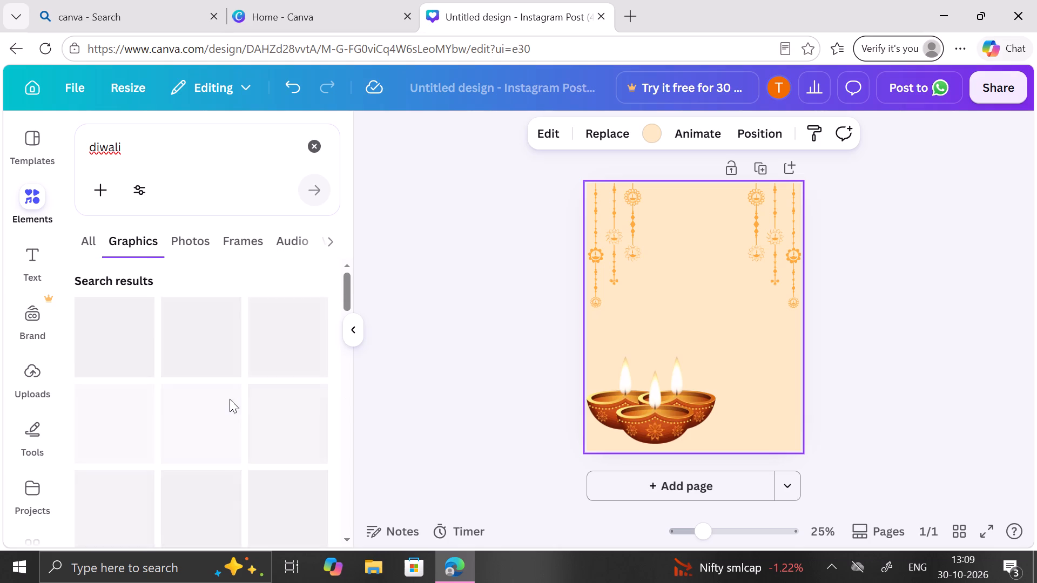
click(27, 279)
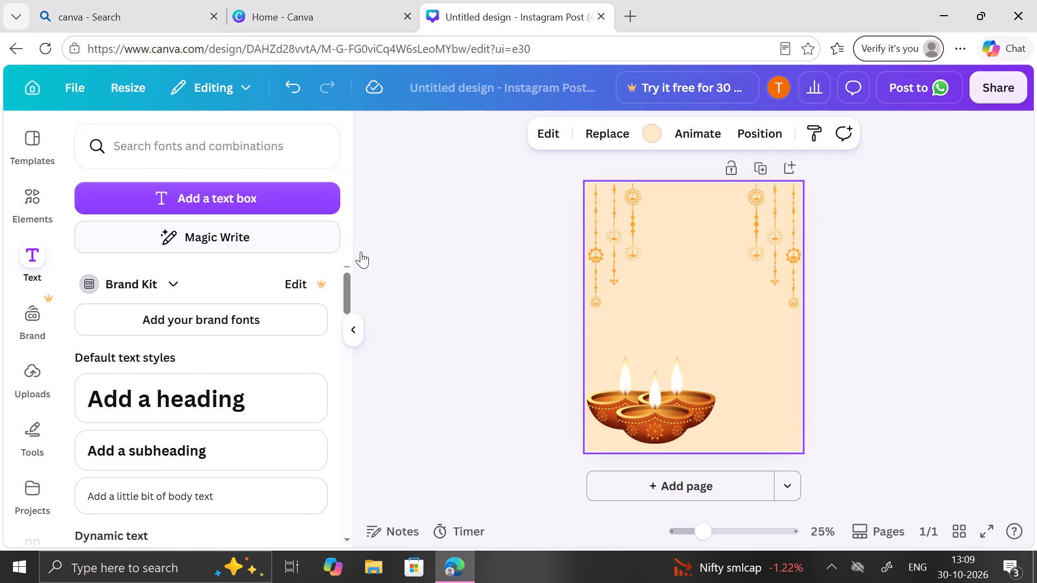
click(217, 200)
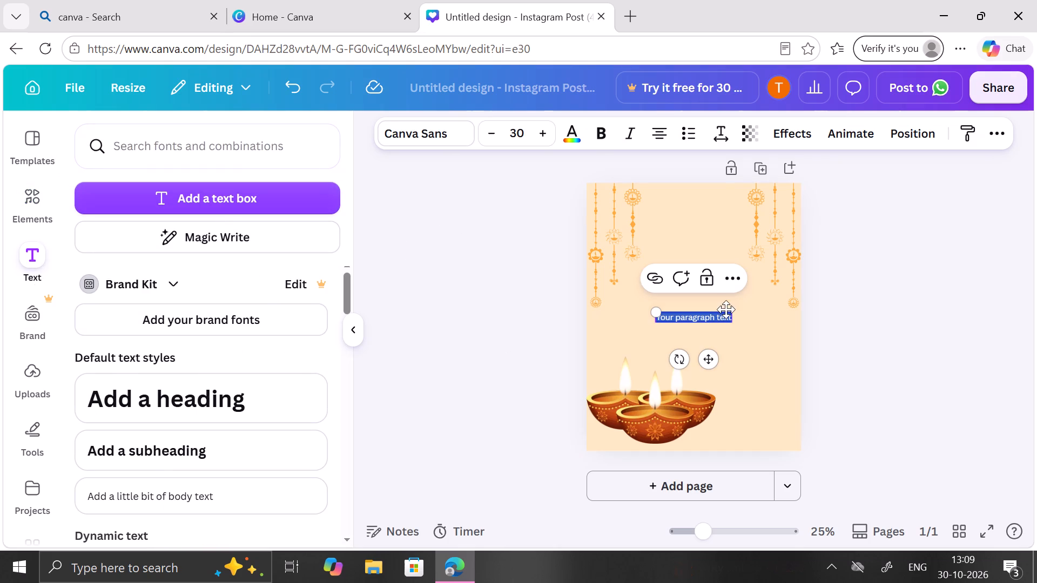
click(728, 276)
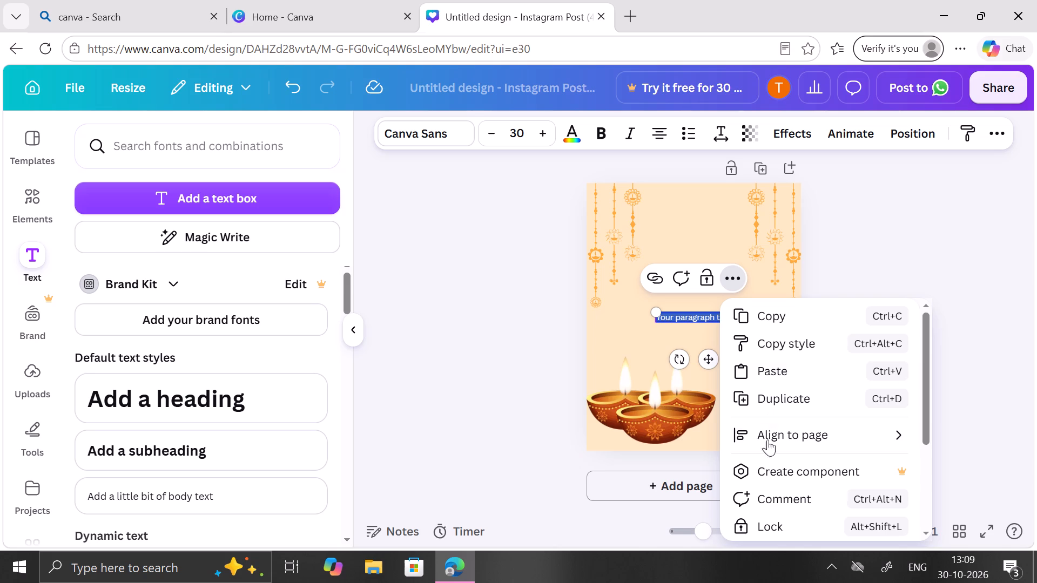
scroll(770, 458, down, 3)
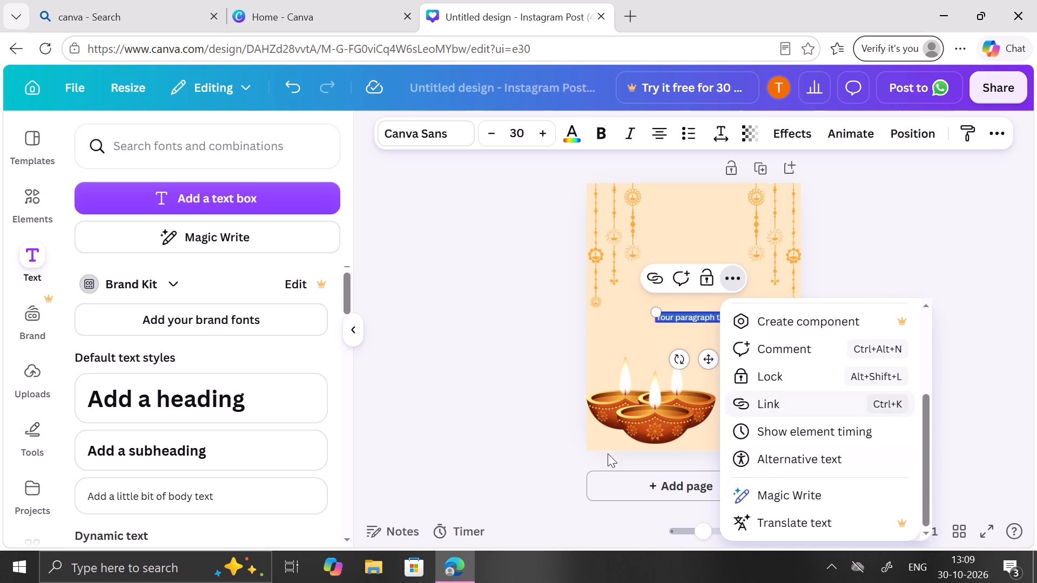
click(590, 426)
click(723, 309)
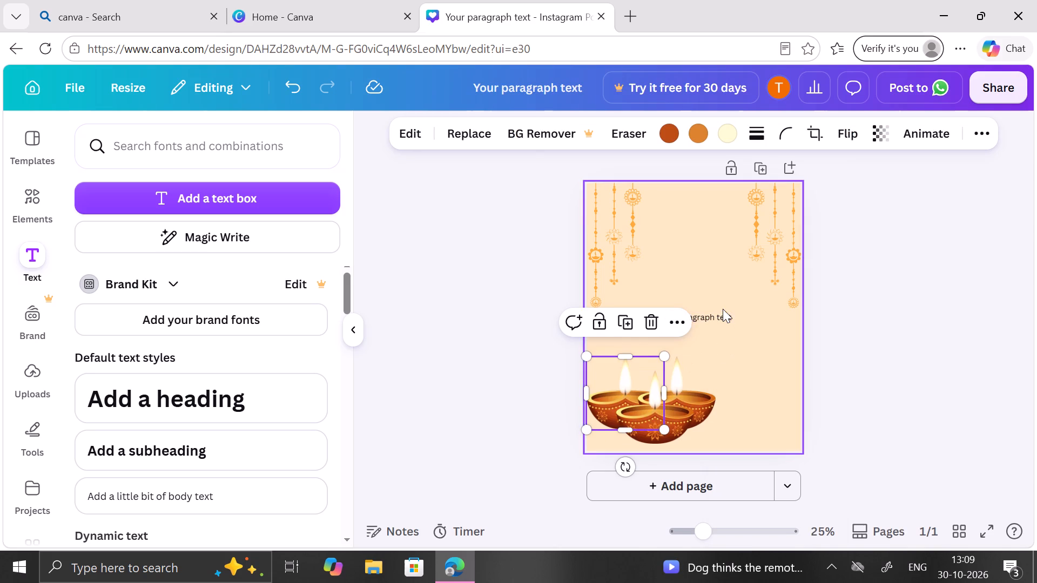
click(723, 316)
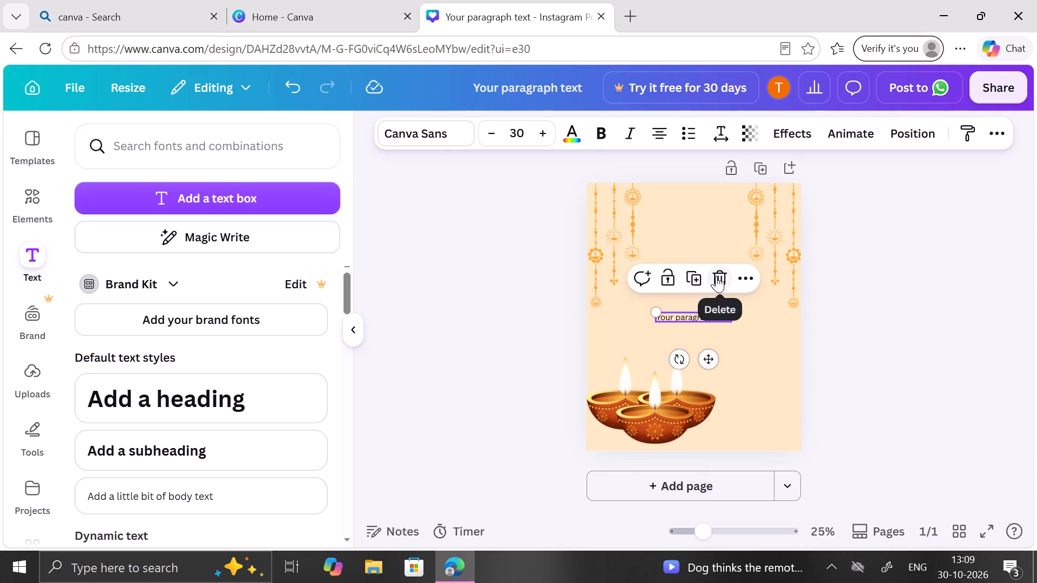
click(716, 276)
Add a heading text box above the diyas and clear its placeholder text.
click(178, 407)
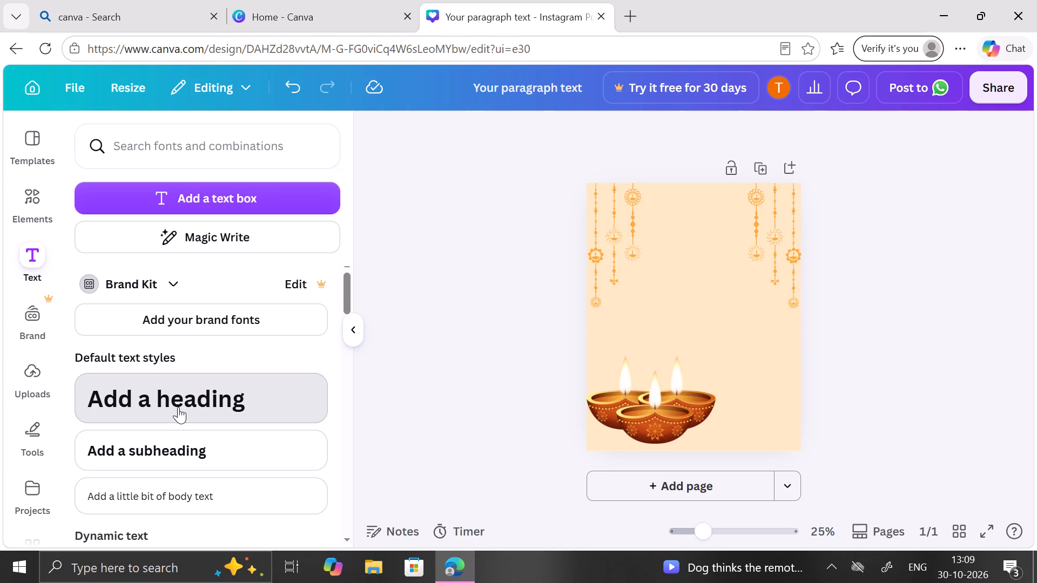
click(695, 313)
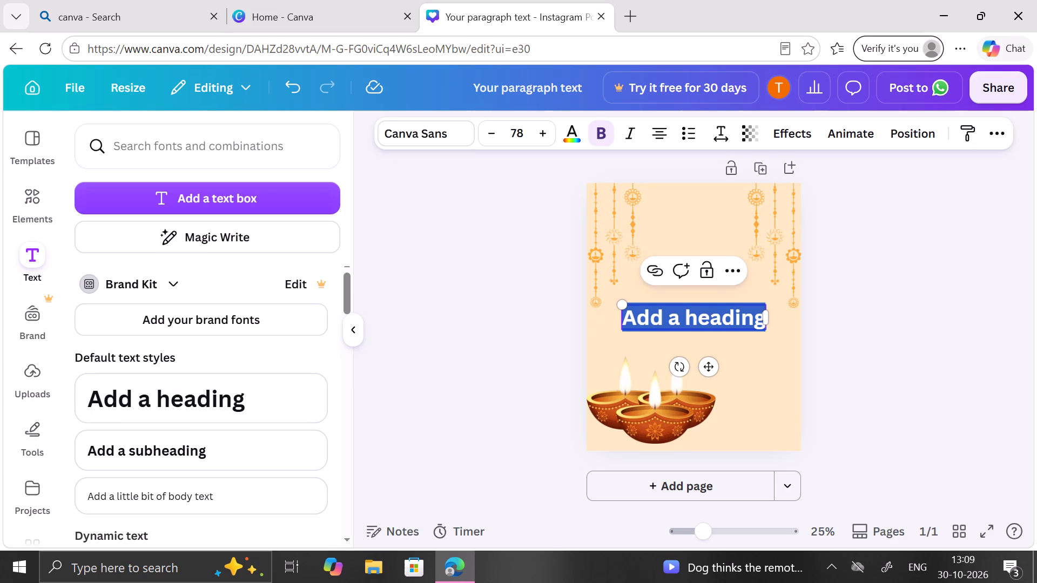
click(761, 316)
key(BackSpace)
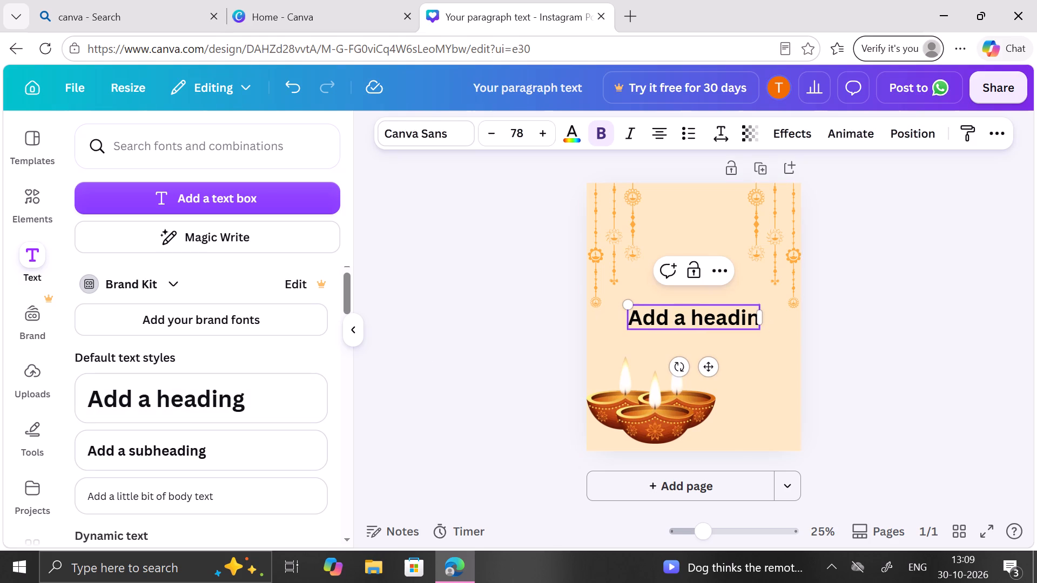
key(BackSpace)
key(BackSpace)
key(BackSpace)
key(BackSpace)
key(BackSpace)
key(BackSpace)
key(BackSpace)
key(BackSpace)
key(BackSpace)
key(BackSpace)
key(BackSpace)
key(BackSpace)
key(BackSpace)
key(BackSpace)
key(BackSpace)
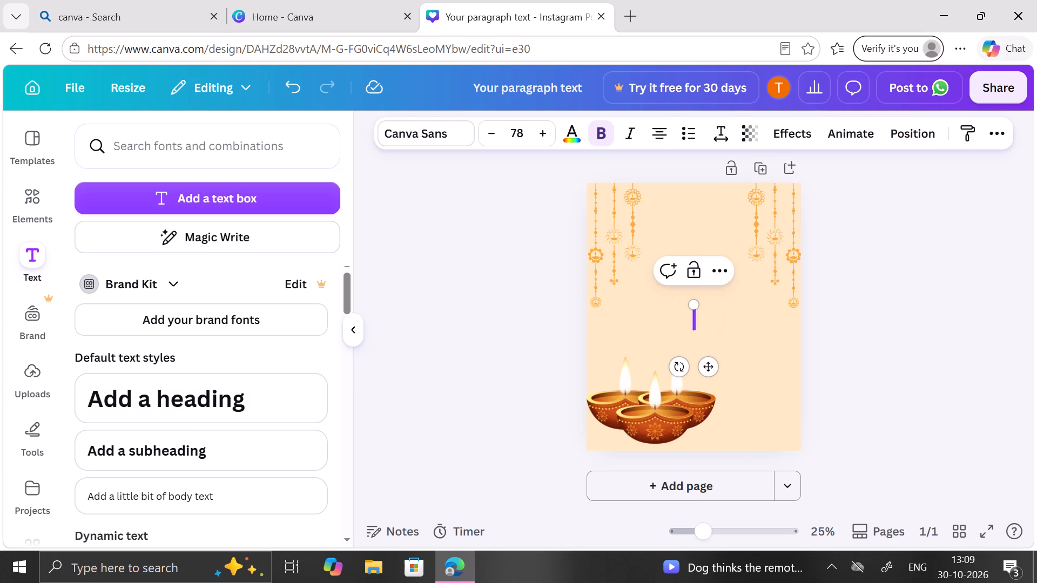
Enter the heading in capitals on two lines: "DIWALI PARTY" and "INVITATION".
key(d)
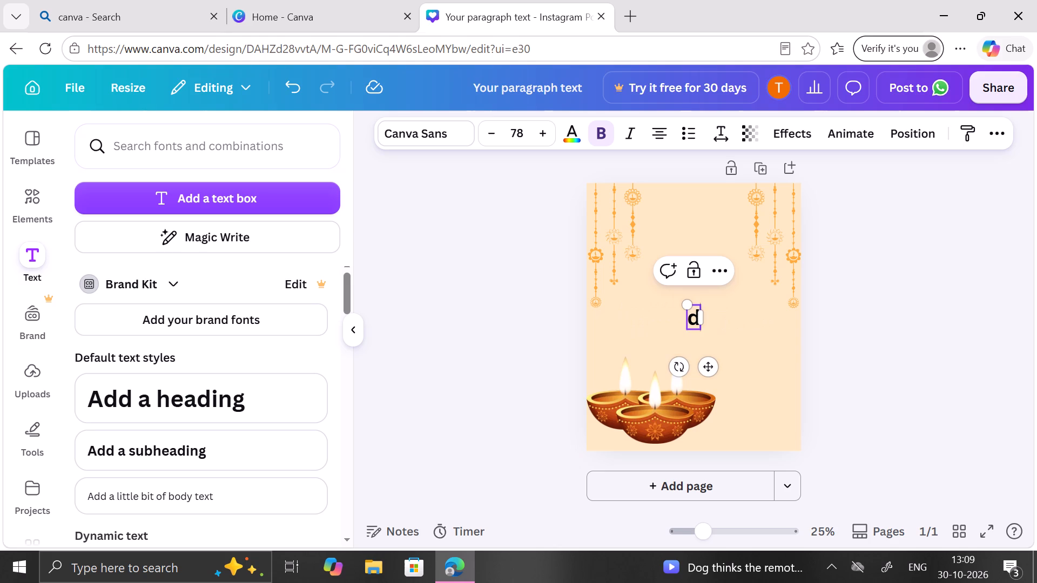
key(d)
key(i)
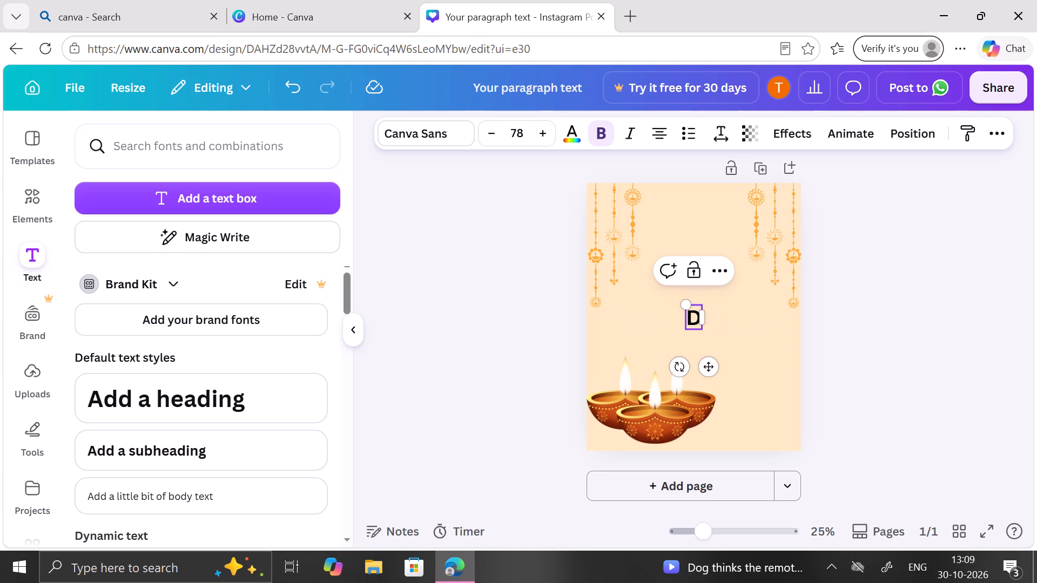
text(WALI)
key(space)
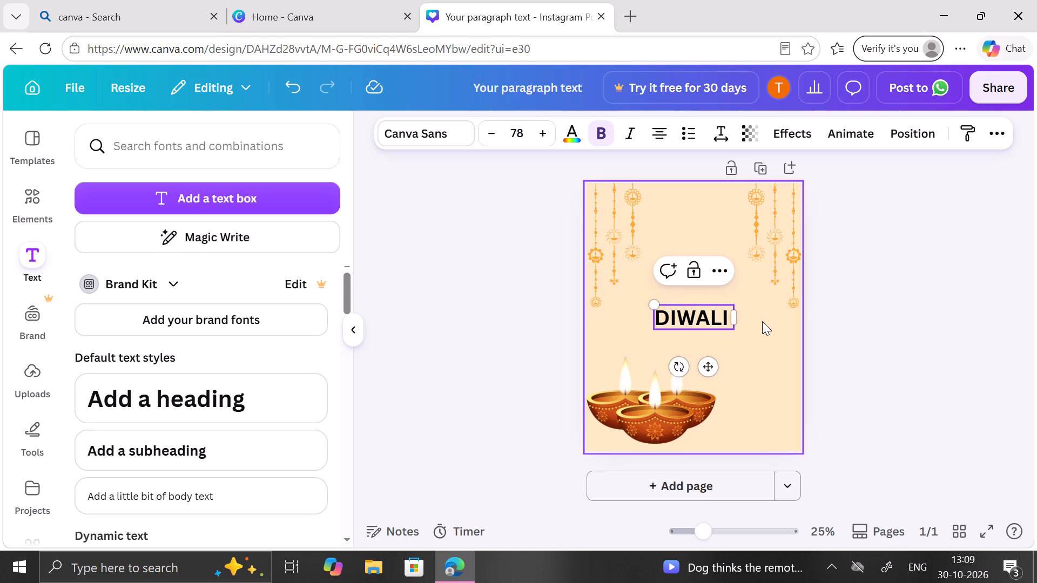
text(PA)
text(RTYL)
key(space)
key(BackSpace)
key(BackSpace)
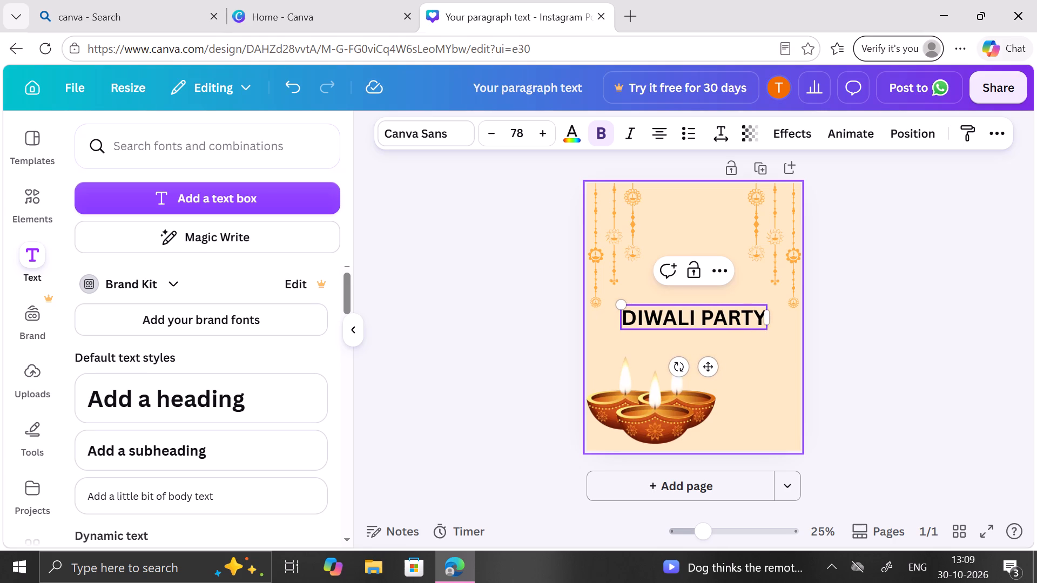
key(Return)
key(i)
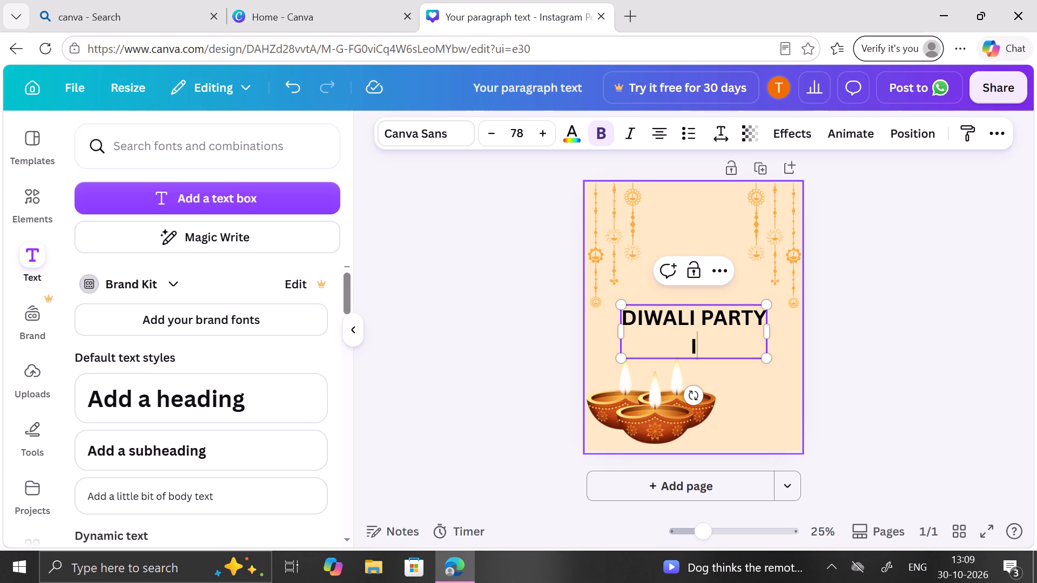
text(NVITATIO)
text(N)
key(space)
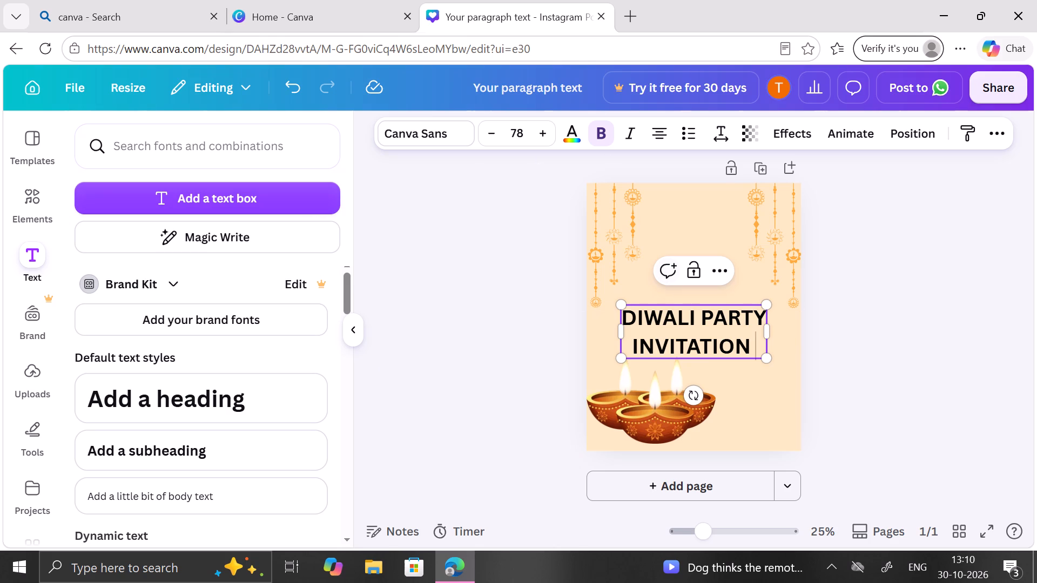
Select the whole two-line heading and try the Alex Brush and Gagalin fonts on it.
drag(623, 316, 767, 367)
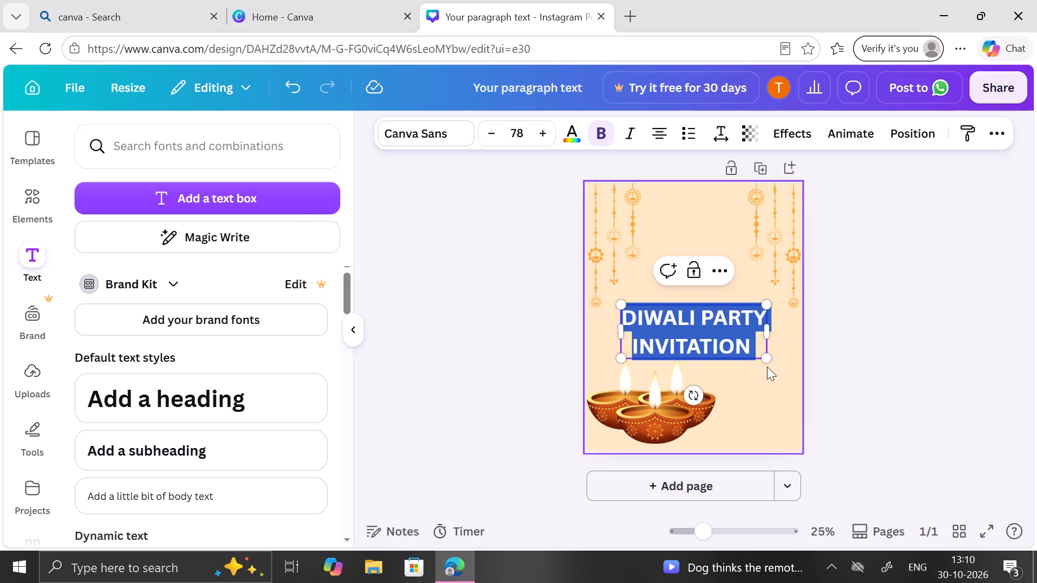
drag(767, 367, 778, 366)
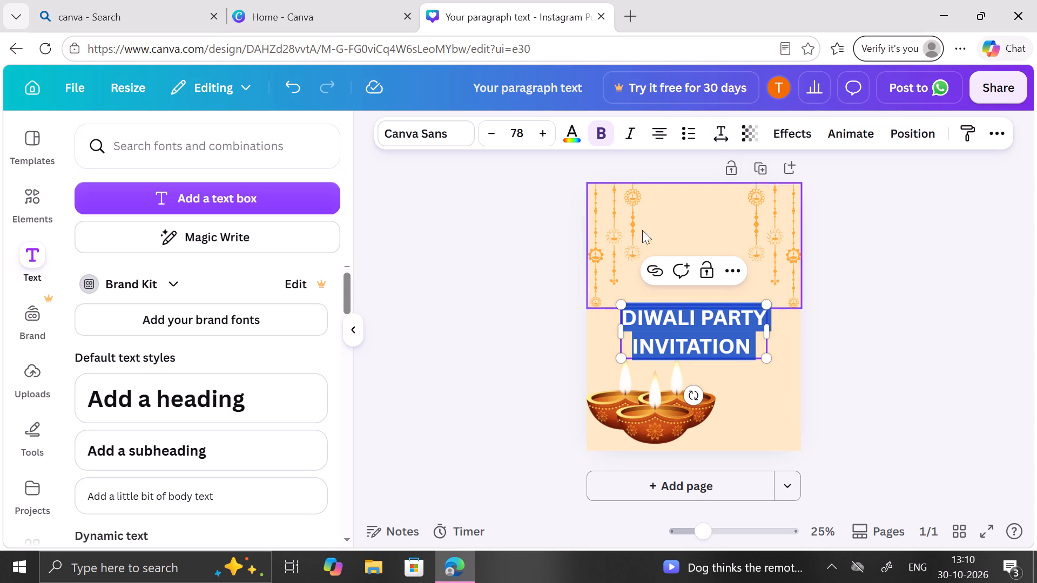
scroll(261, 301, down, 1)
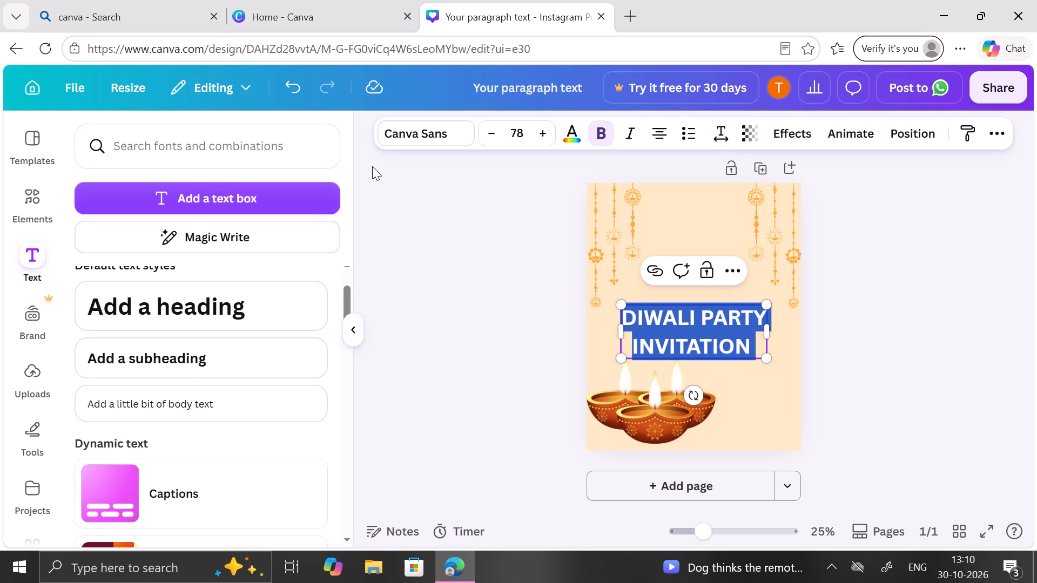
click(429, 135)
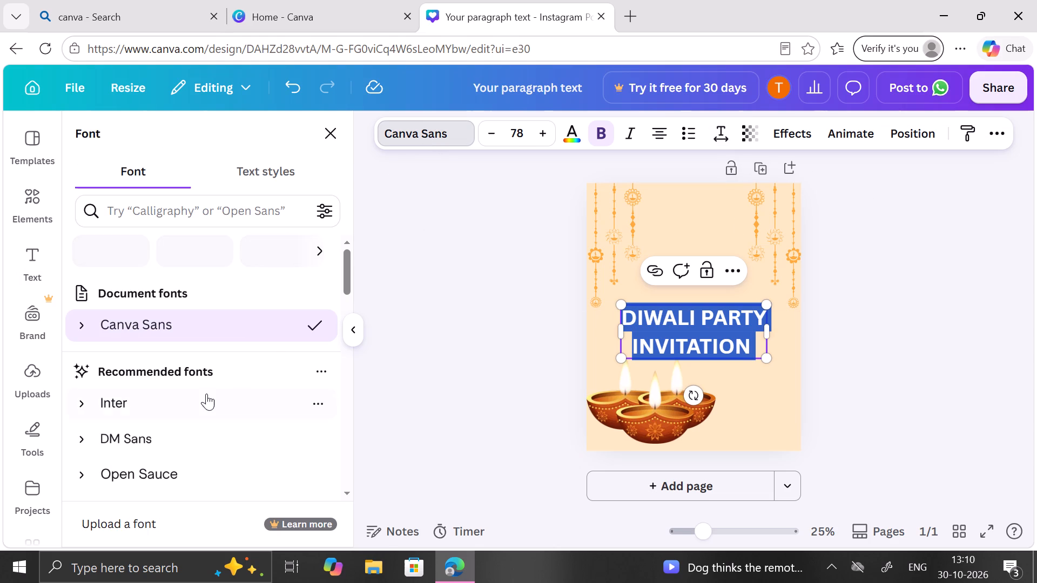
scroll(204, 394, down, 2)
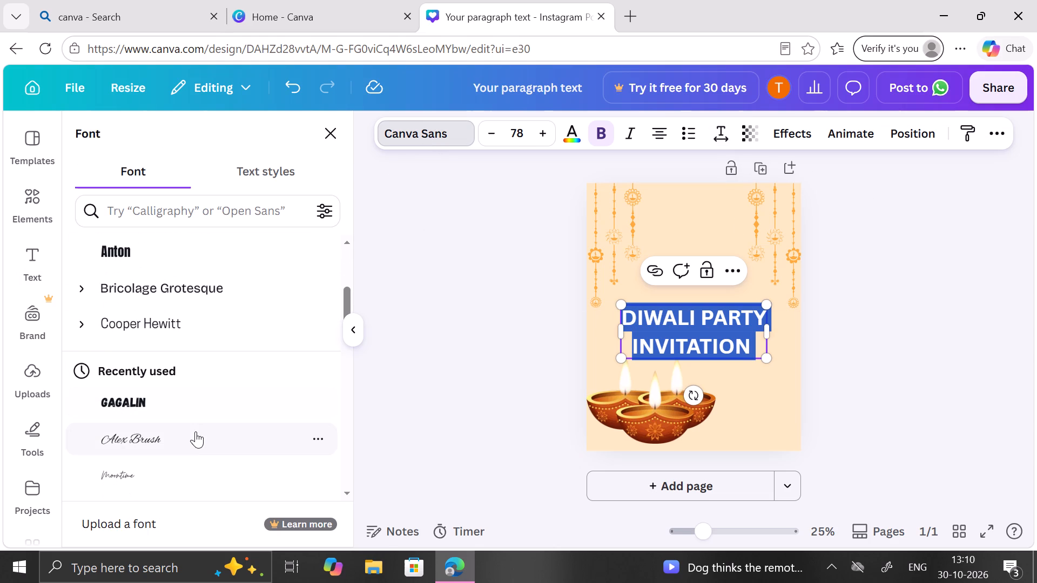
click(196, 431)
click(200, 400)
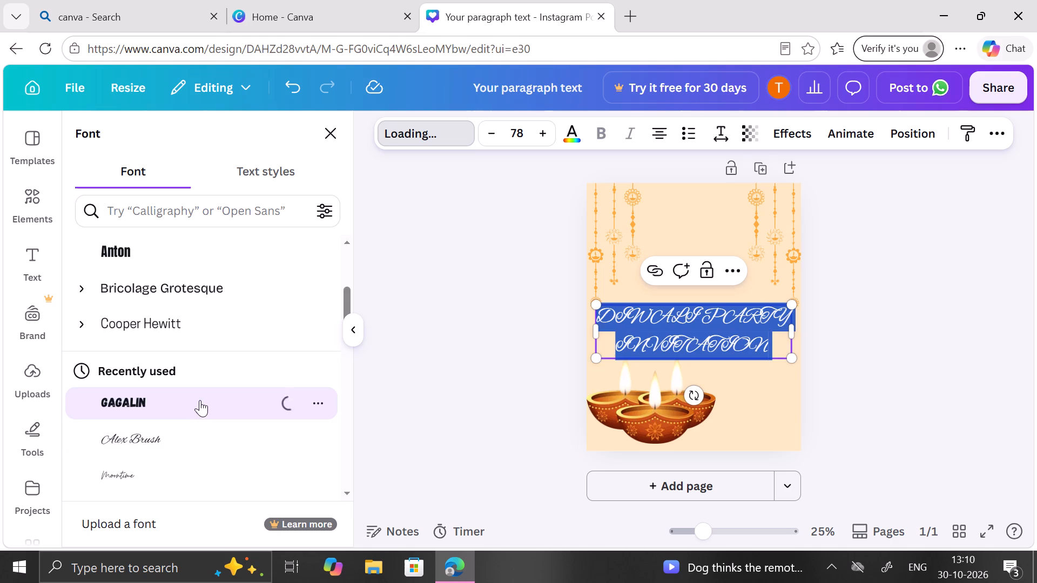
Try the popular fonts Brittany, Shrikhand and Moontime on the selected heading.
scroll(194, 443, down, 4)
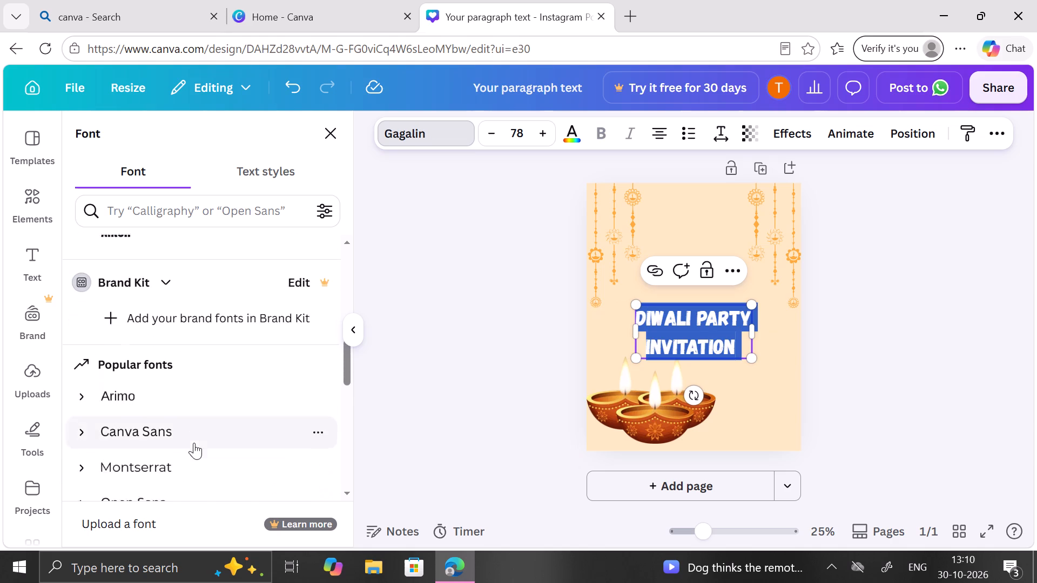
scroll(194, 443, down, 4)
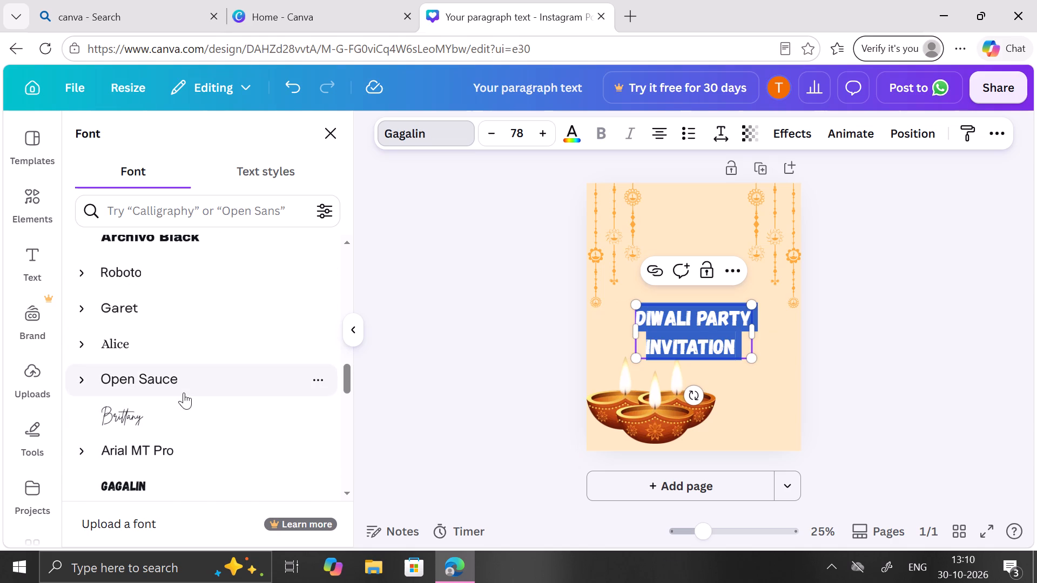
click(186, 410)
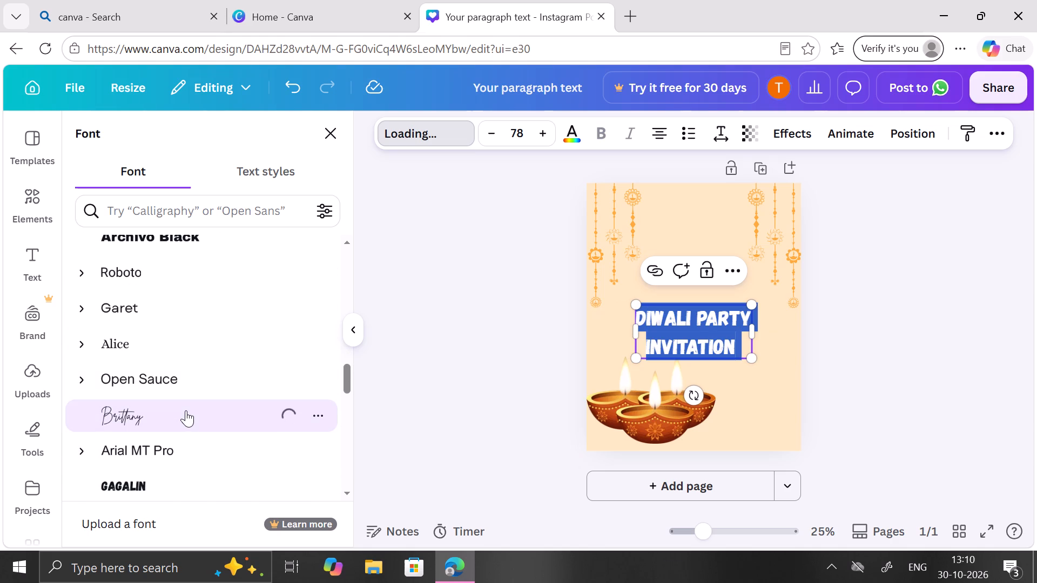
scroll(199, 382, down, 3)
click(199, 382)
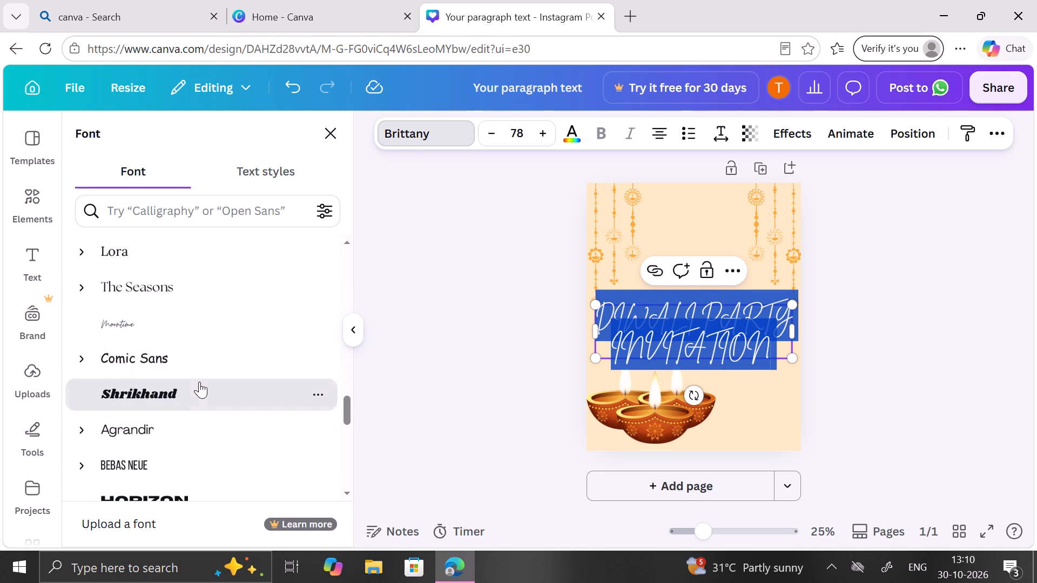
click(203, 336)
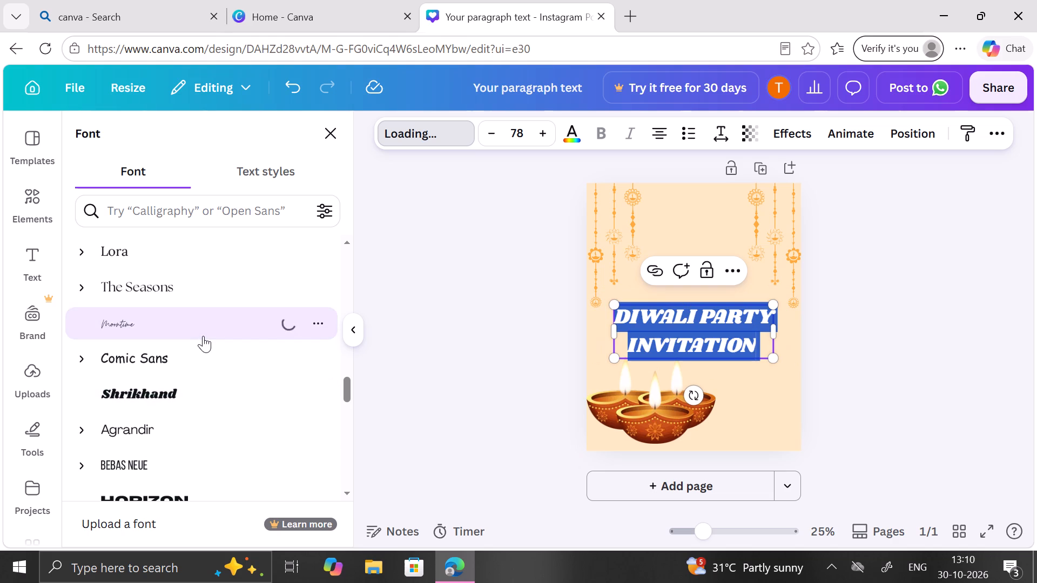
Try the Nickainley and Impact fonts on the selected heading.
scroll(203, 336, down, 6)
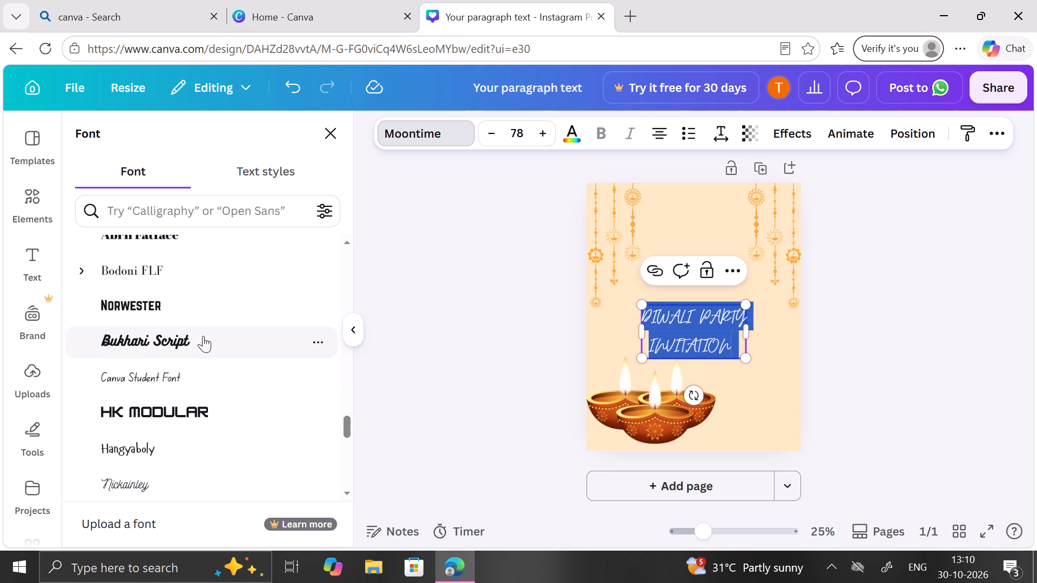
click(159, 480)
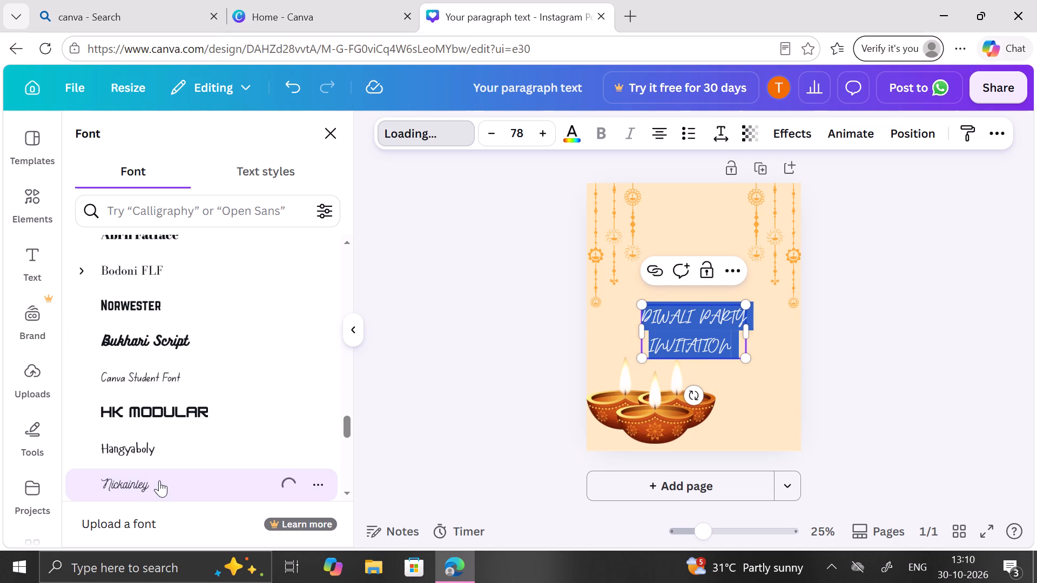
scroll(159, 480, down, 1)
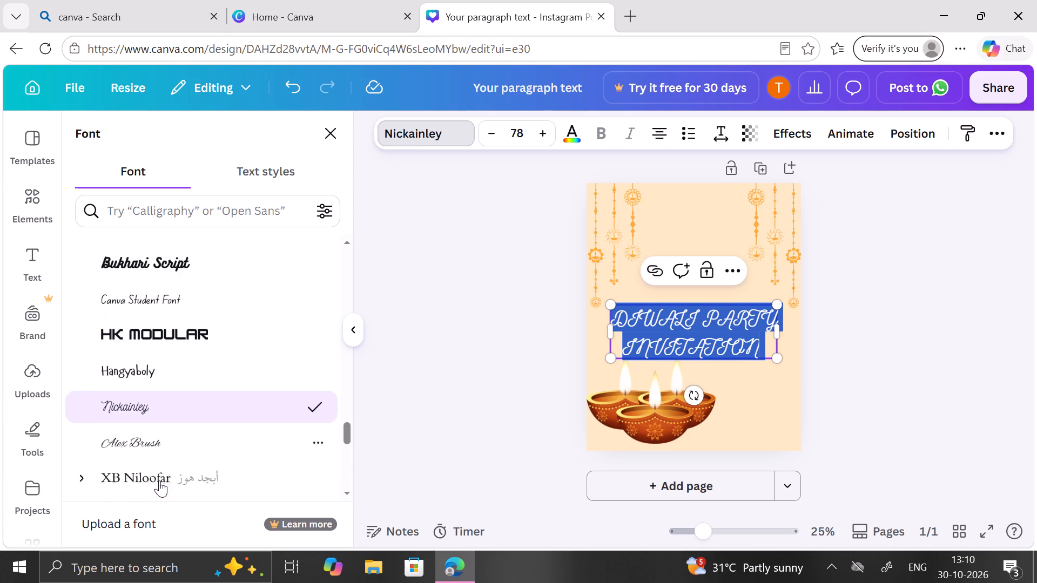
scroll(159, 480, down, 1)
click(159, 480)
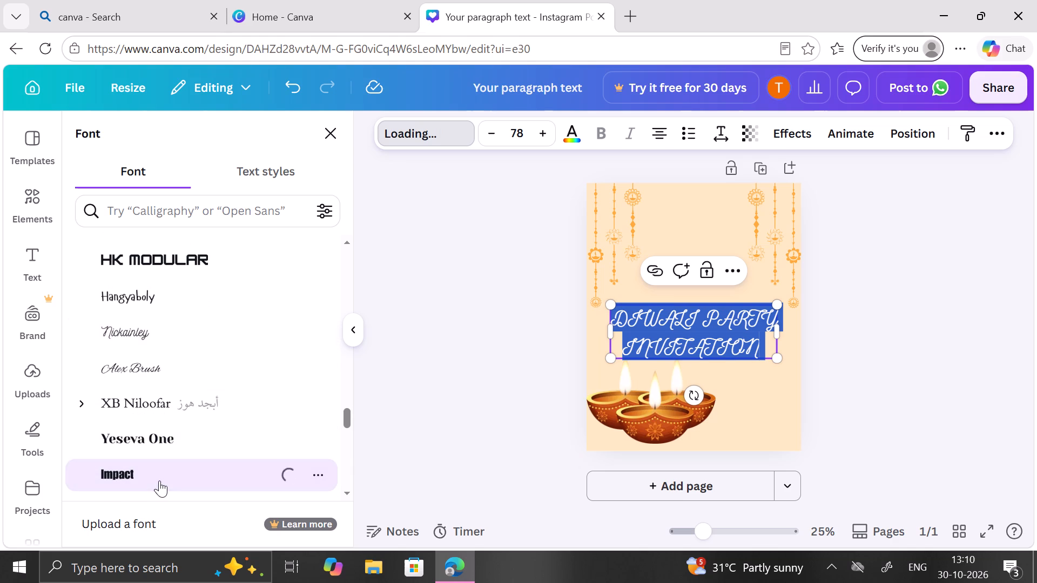
Set the font of the "DIWALI PARTY INVITATION" heading to Ahsing.
scroll(159, 480, down, 3)
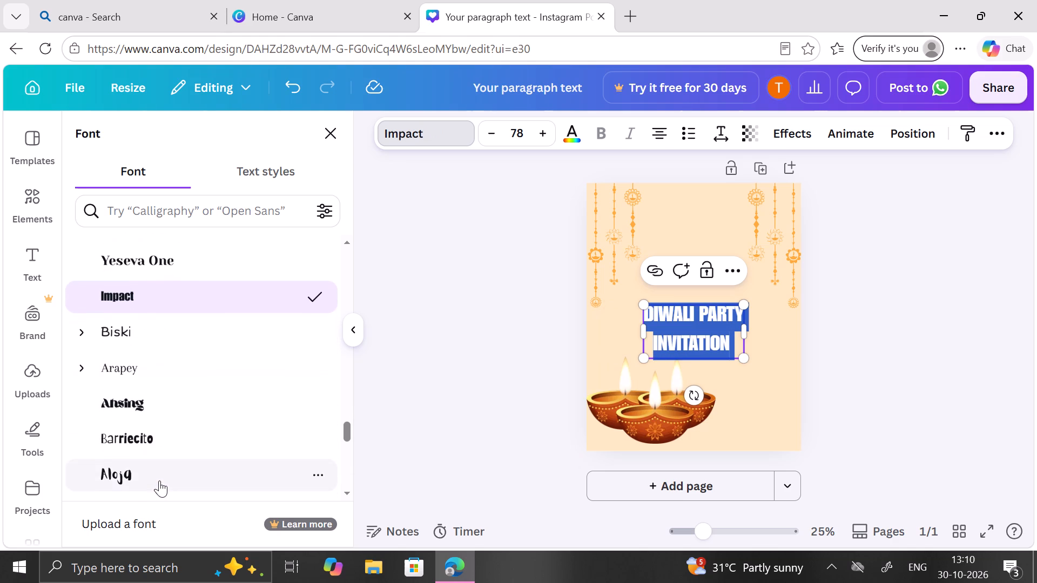
scroll(159, 480, down, 1)
click(168, 401)
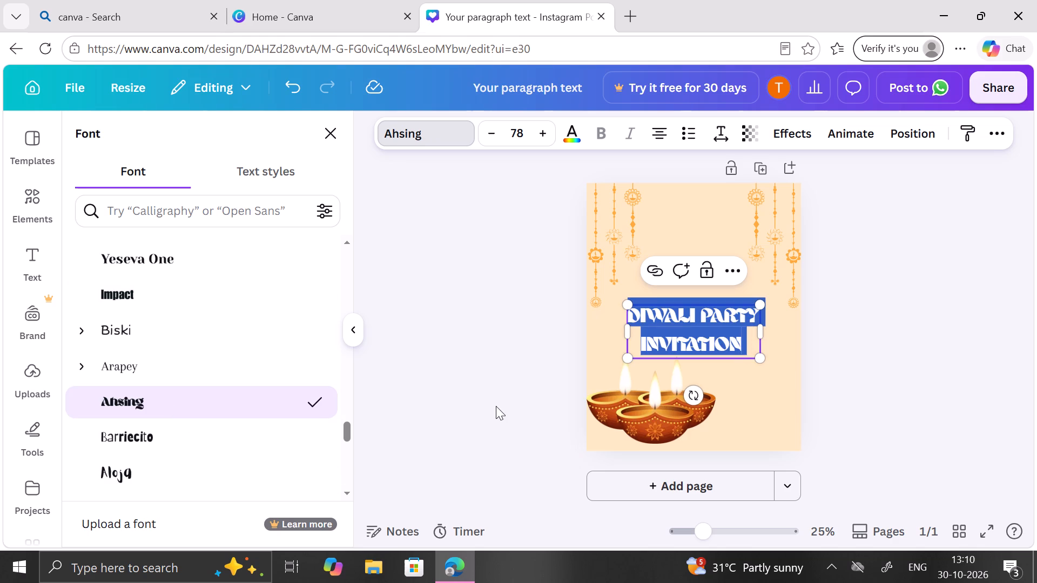
Look through the remaining fonts for an alternative heading style, keeping the current one, and deselect the heading.
scroll(276, 413, down, 3)
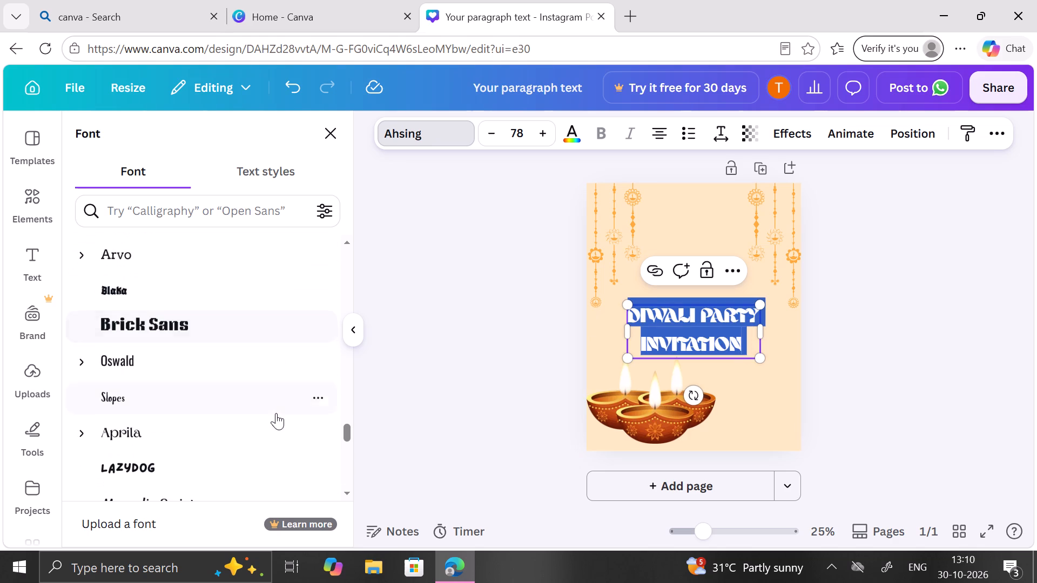
scroll(276, 413, down, 2)
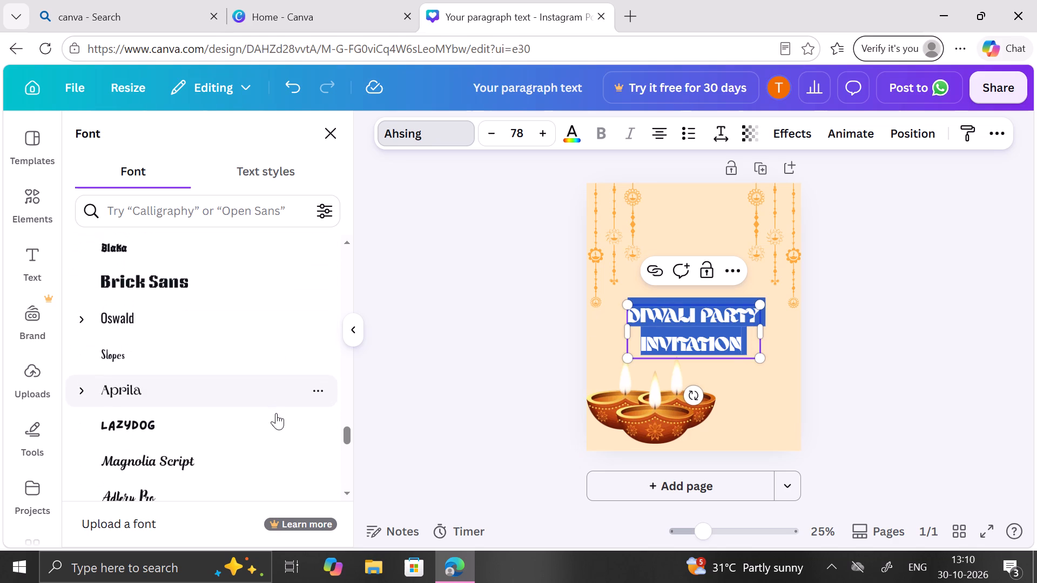
scroll(276, 413, down, 1)
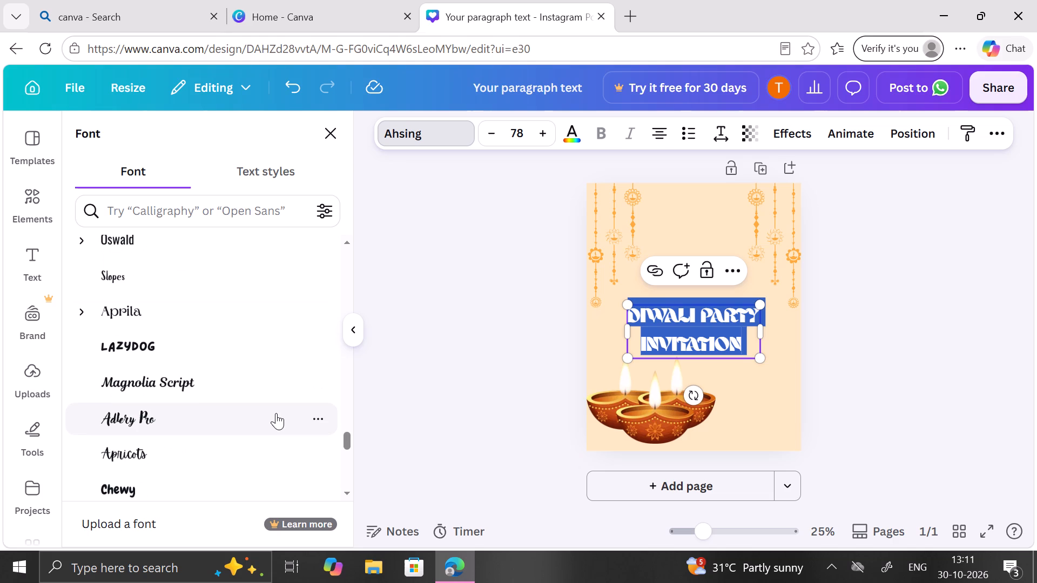
scroll(276, 413, down, 3)
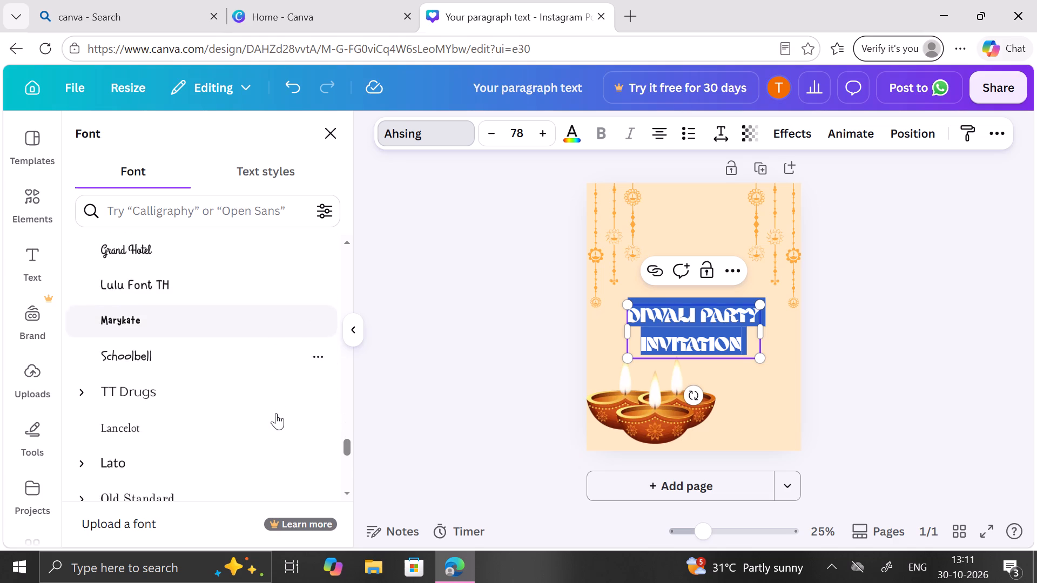
scroll(276, 413, down, 2)
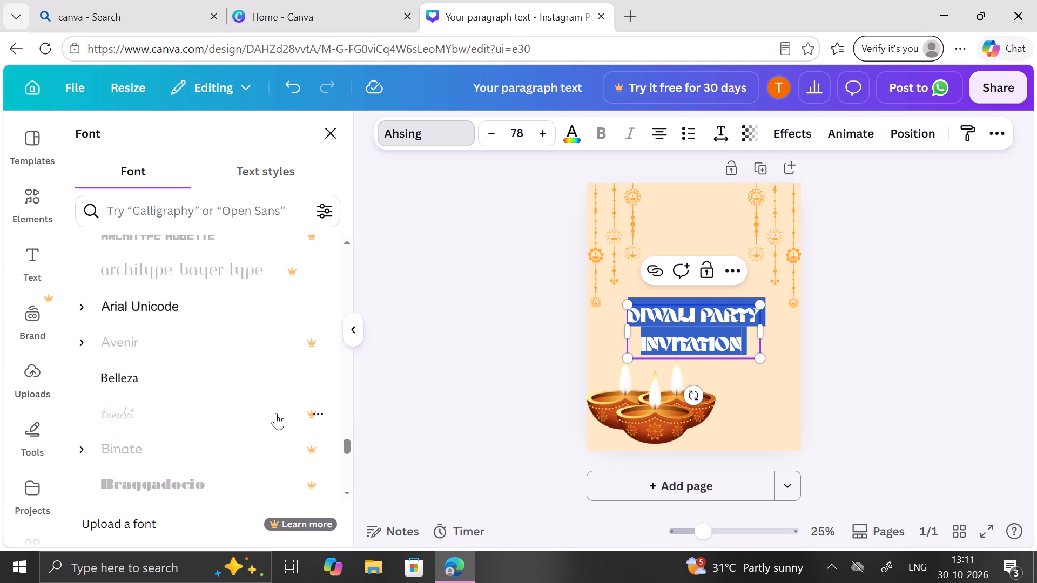
scroll(276, 413, down, 6)
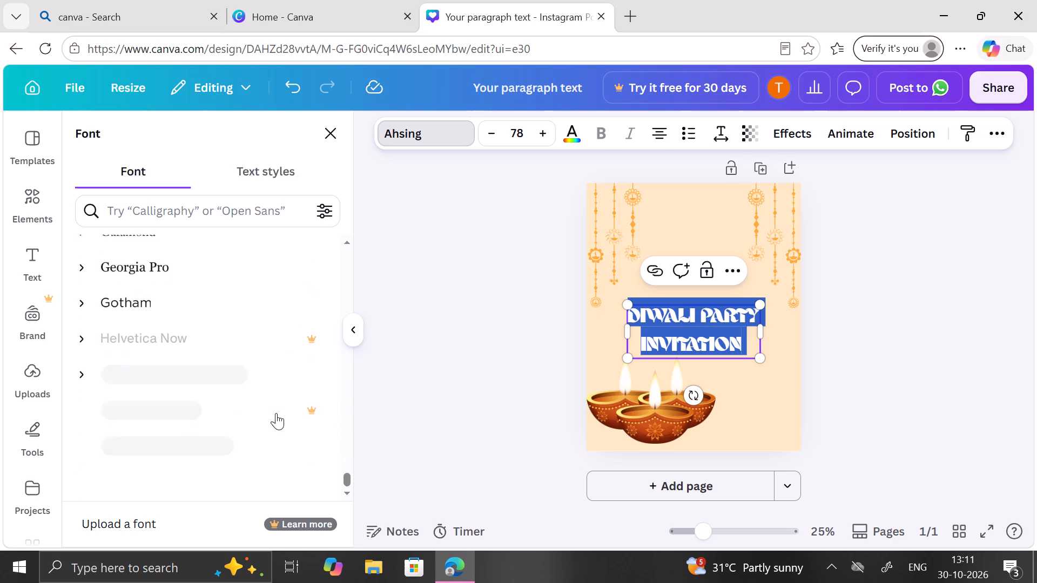
drag(708, 315, 755, 339)
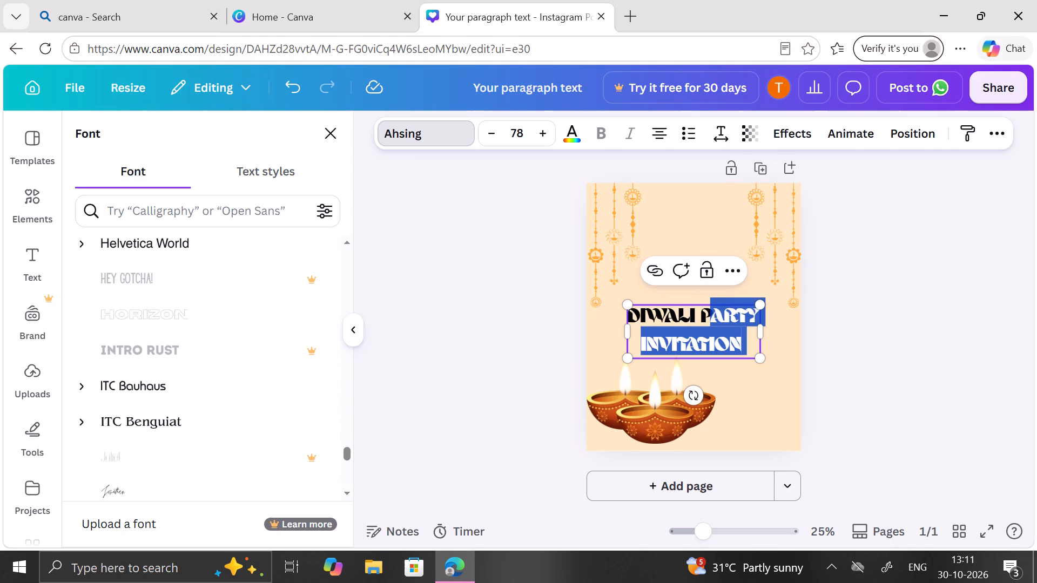
click(784, 362)
Move the heading to the top of the page between the hanging ornaments and shrink it to font size 70.7.
click(689, 330)
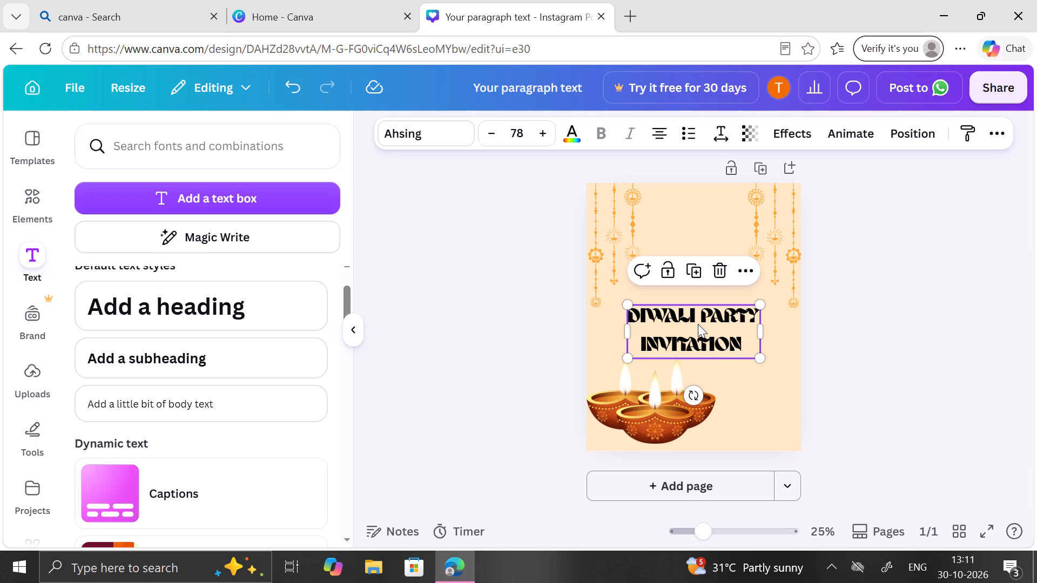
drag(698, 324, 696, 226)
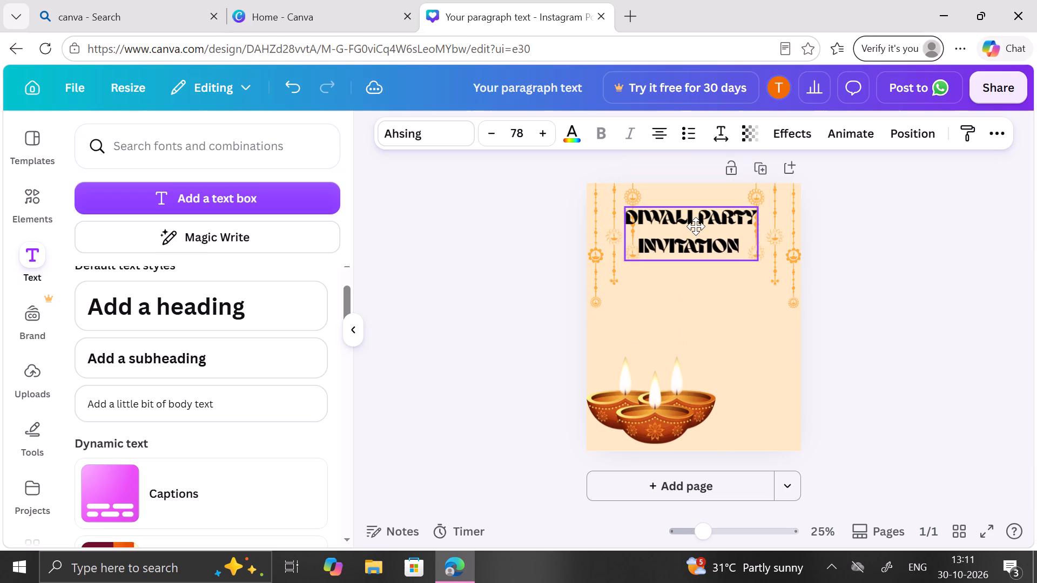
drag(696, 226, 698, 222)
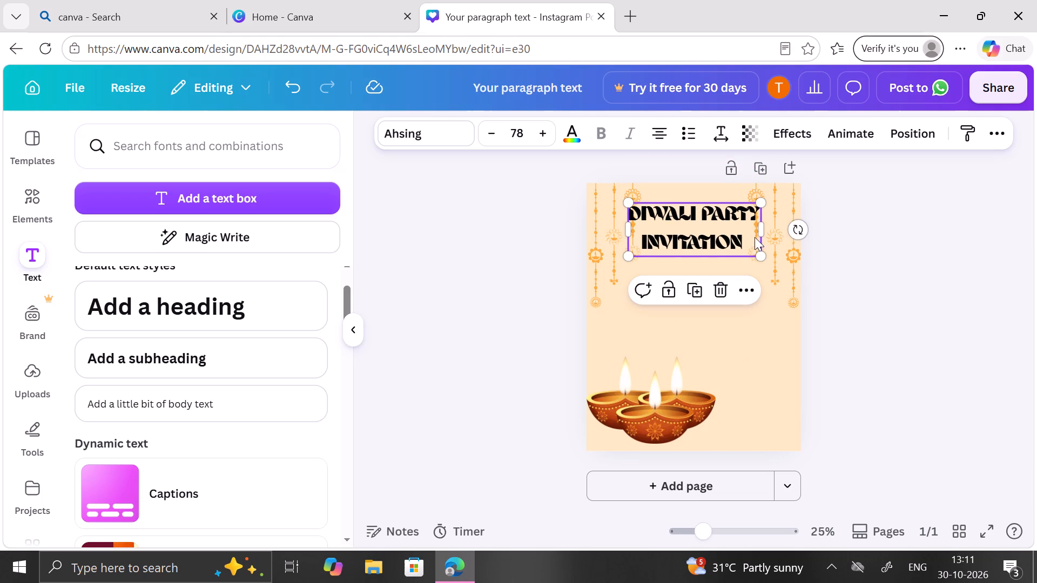
drag(762, 253, 761, 252)
drag(761, 252, 750, 247)
drag(705, 227, 714, 223)
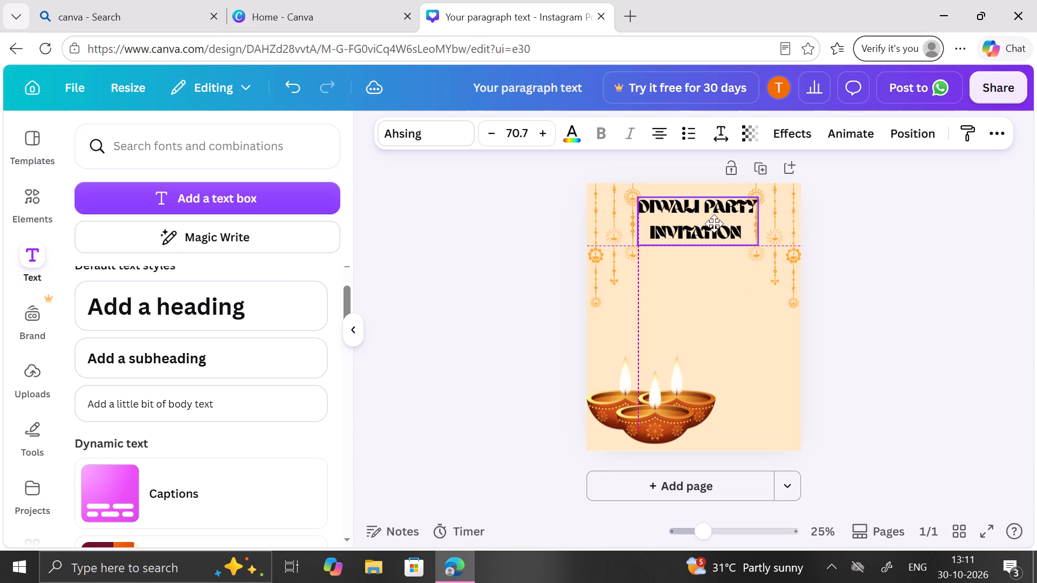
drag(714, 223, 715, 227)
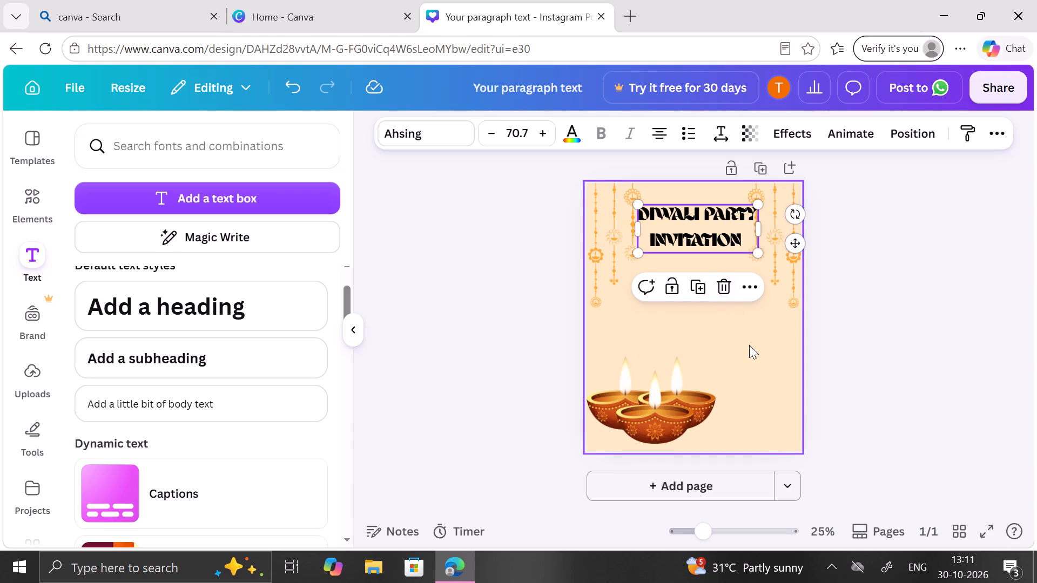
Deselect the heading and add a default subheading text box to the page.
click(749, 345)
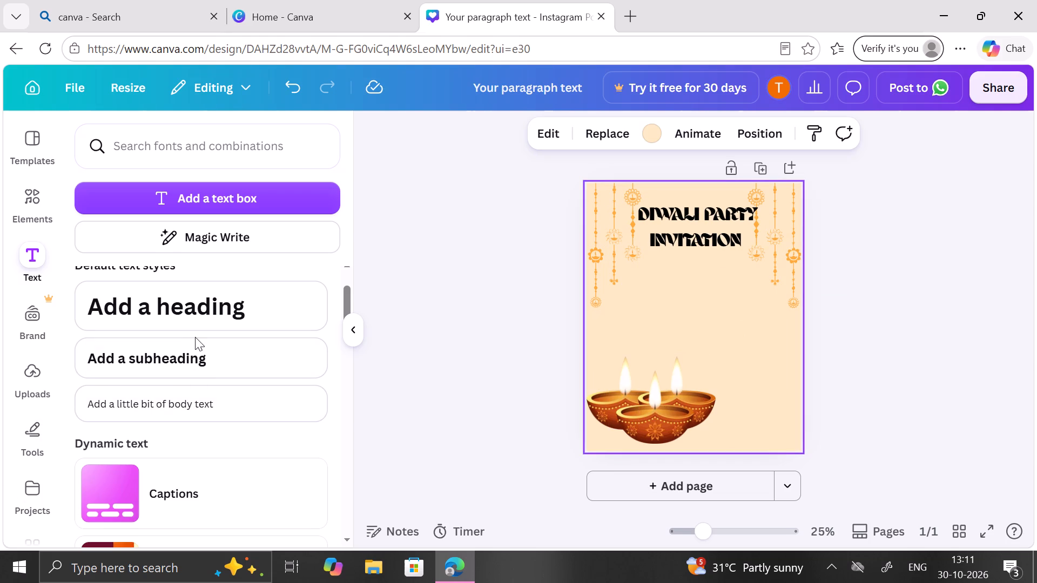
click(197, 362)
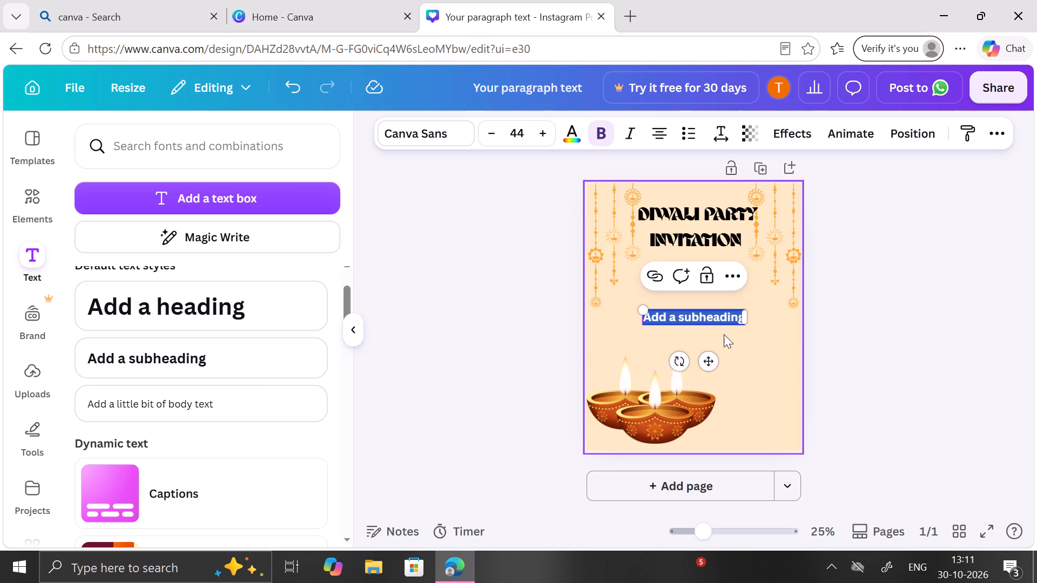
Clear all the placeholder text from the new subheading, leaving it ready for editing.
click(728, 319)
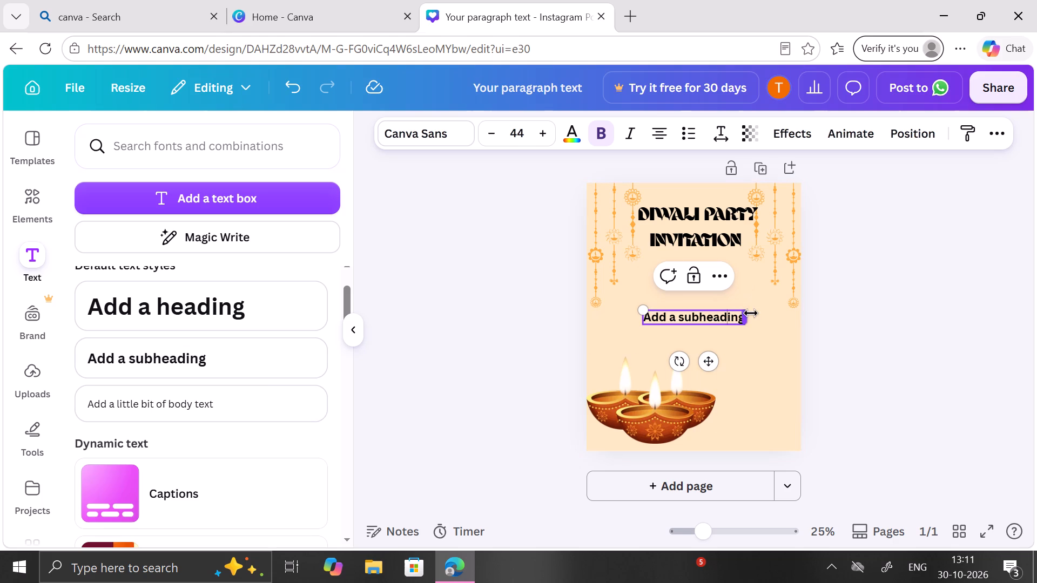
click(739, 316)
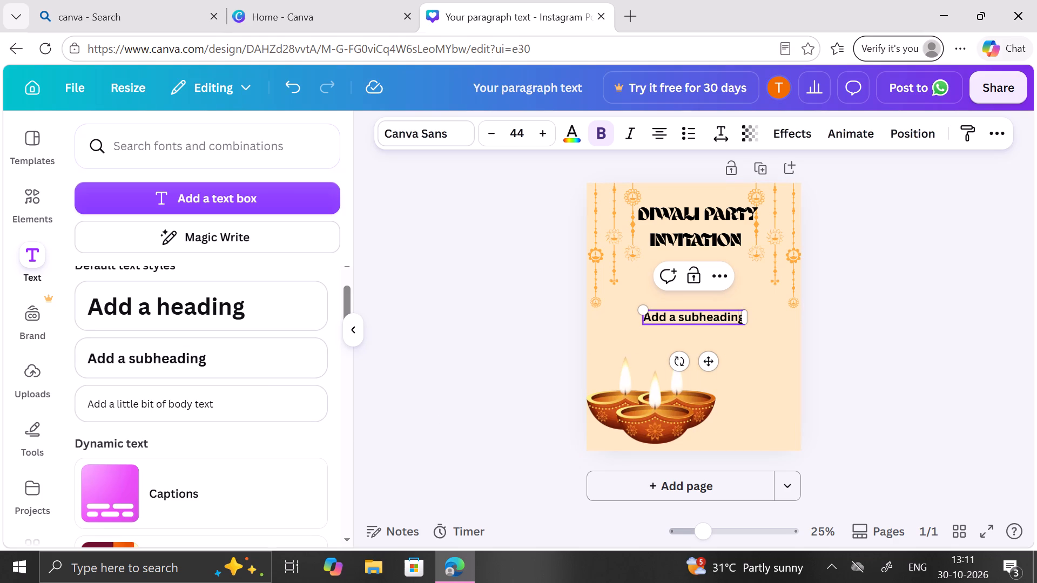
click(739, 316)
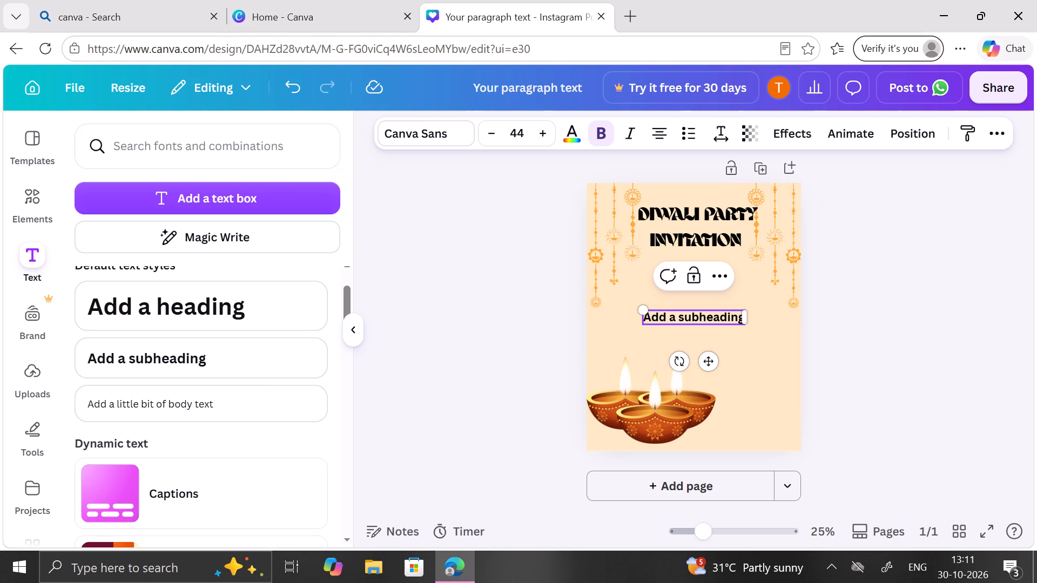
click(741, 316)
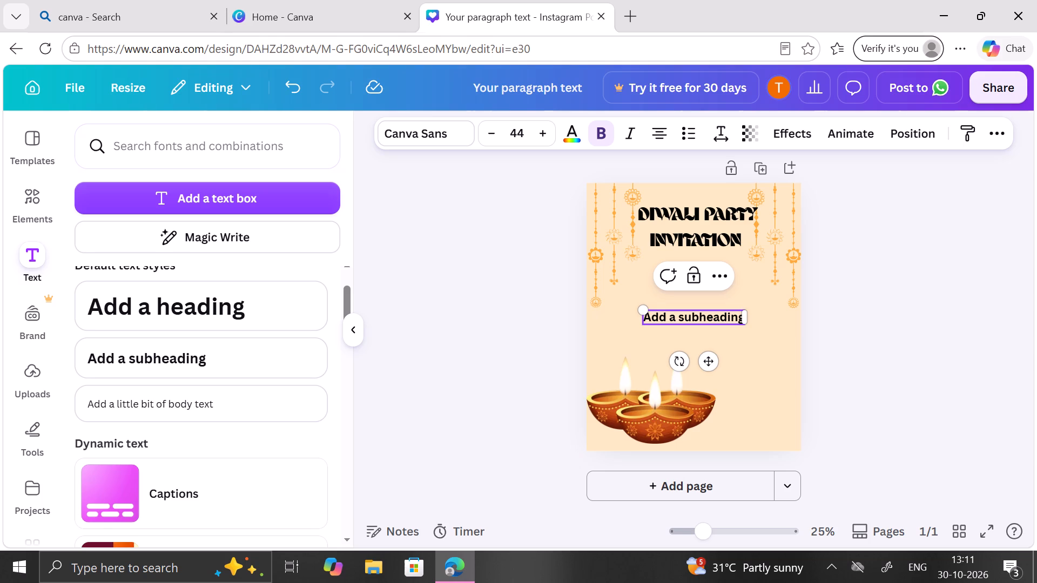
click(740, 319)
click(741, 319)
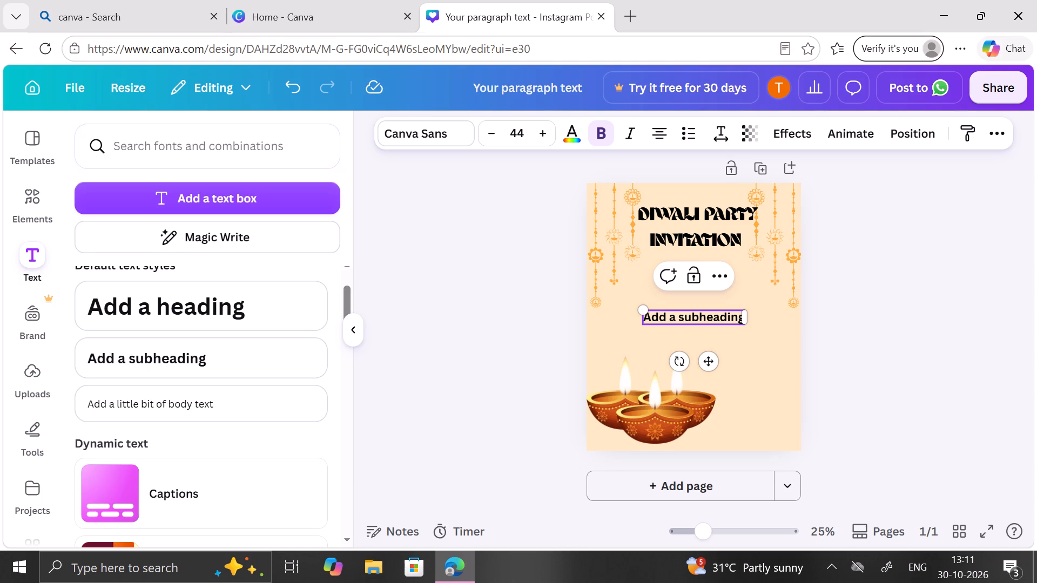
click(741, 319)
key(BackSpace)
key(BackSpace)
key(BackSpace)
key(BackSpace)
key(BackSpace)
key(BackSpace)
key(BackSpace)
key(BackSpace)
key(BackSpace)
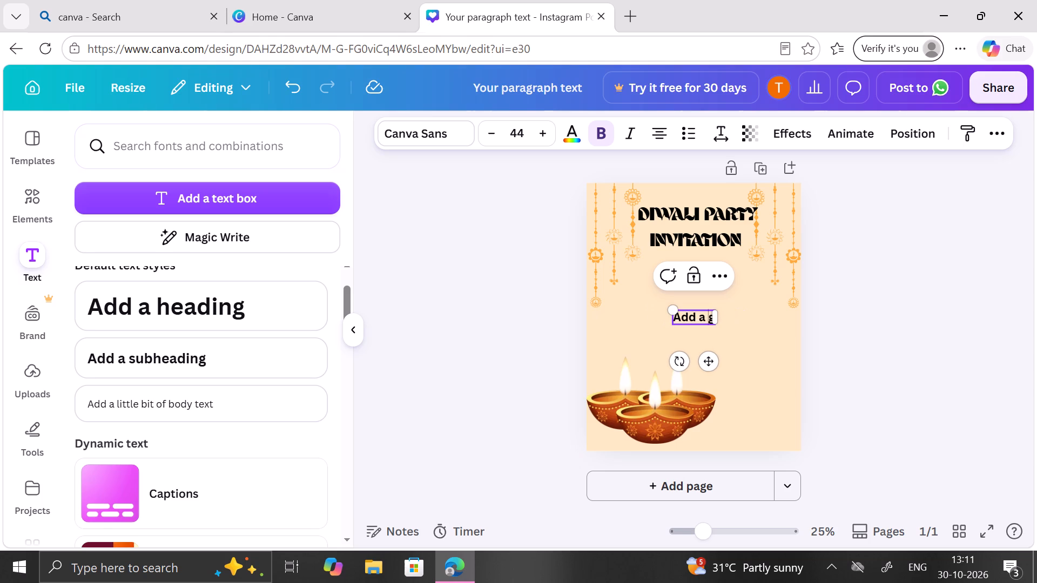
key(BackSpace)
click(710, 315)
key(BackSpace)
key(BackSpace)
key(BackSpace)
key(BackSpace)
key(BackSpace)
key(BackSpace)
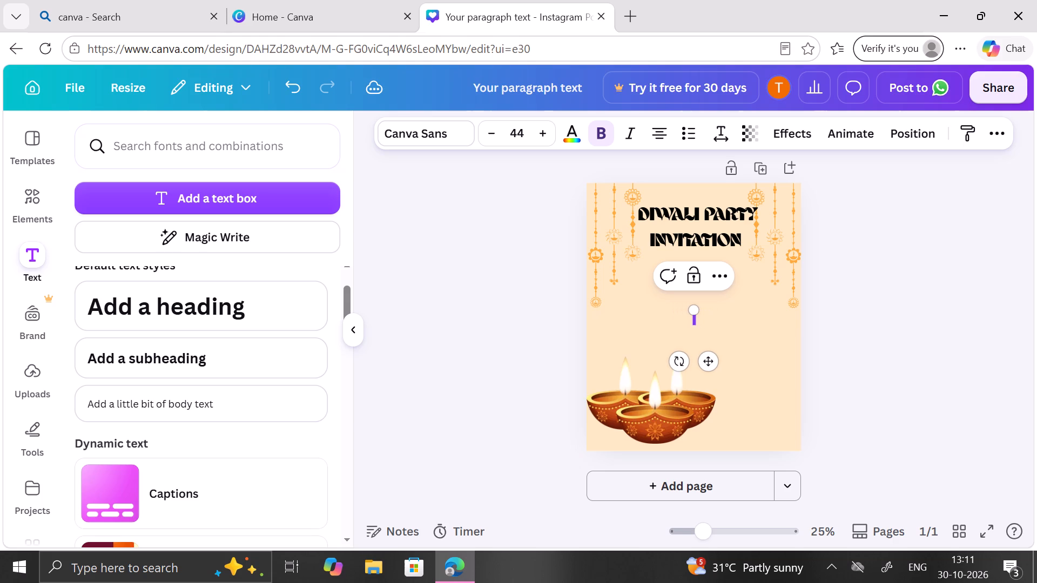
Enter "Happy diwali" as the opening words of the subheading.
text(HA)
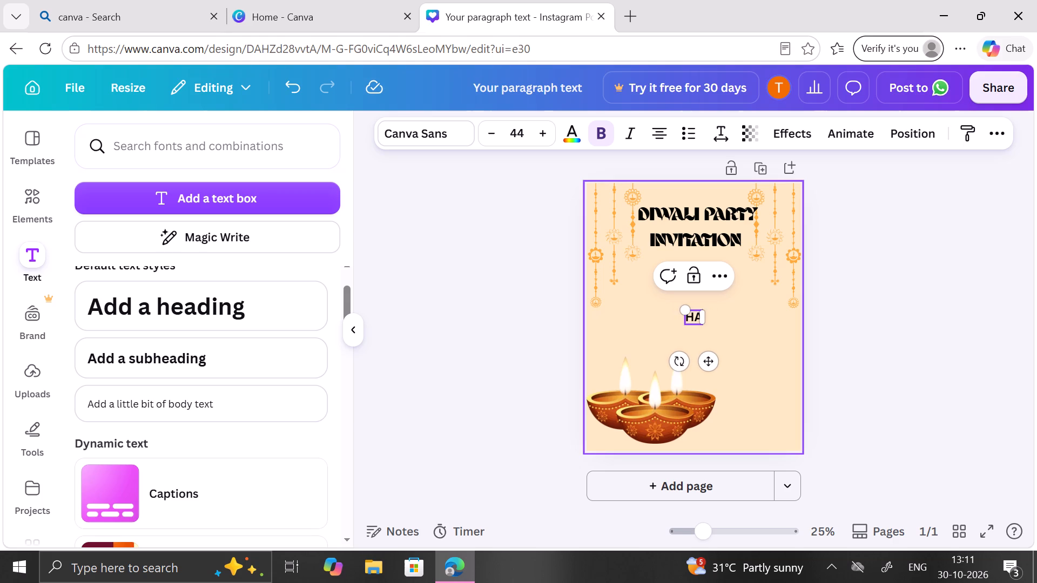
key(BackSpace)
key(BackSpace)
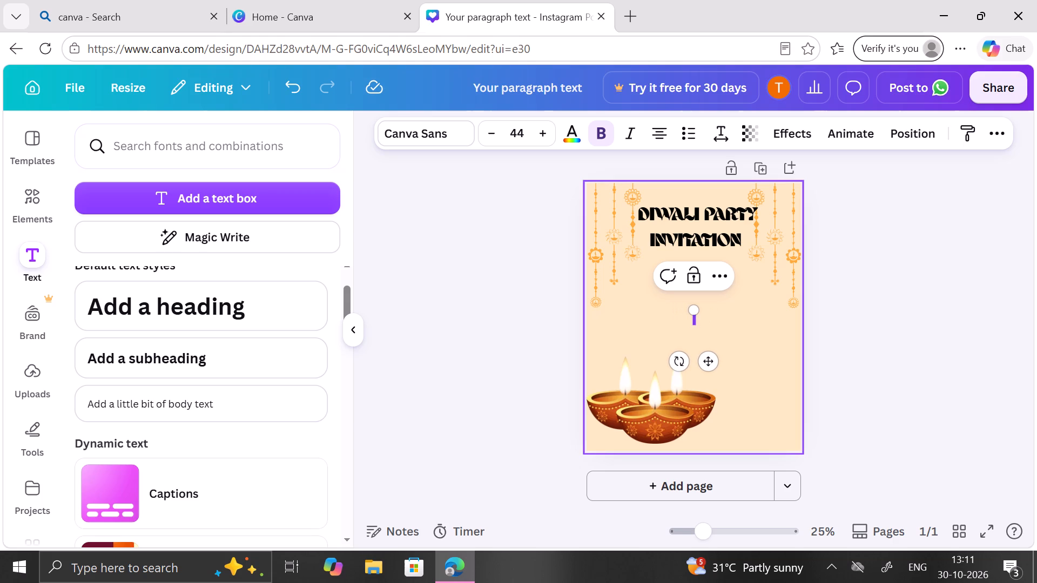
key(h)
text(app)
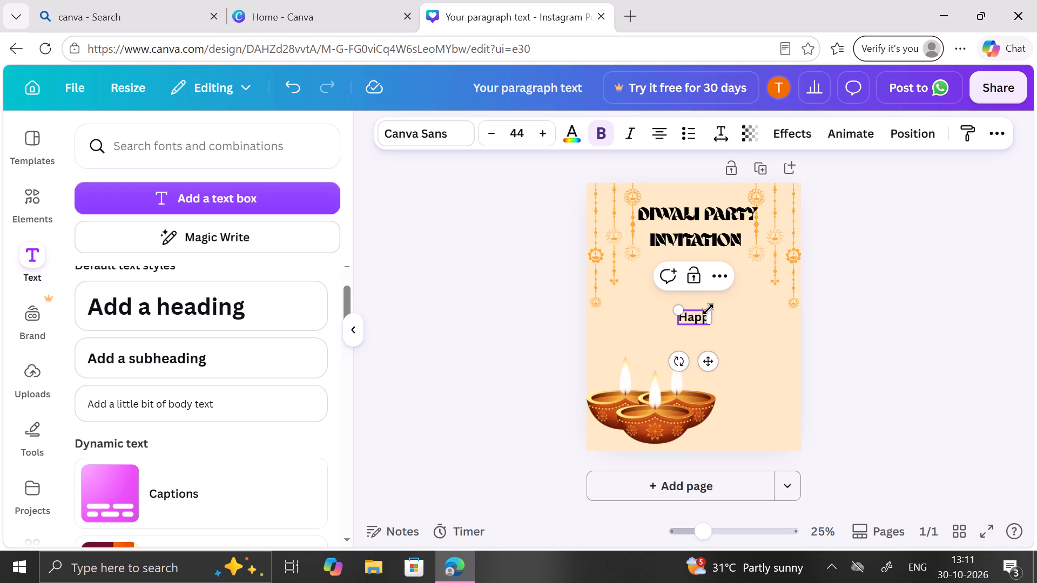
text(y)
key(space)
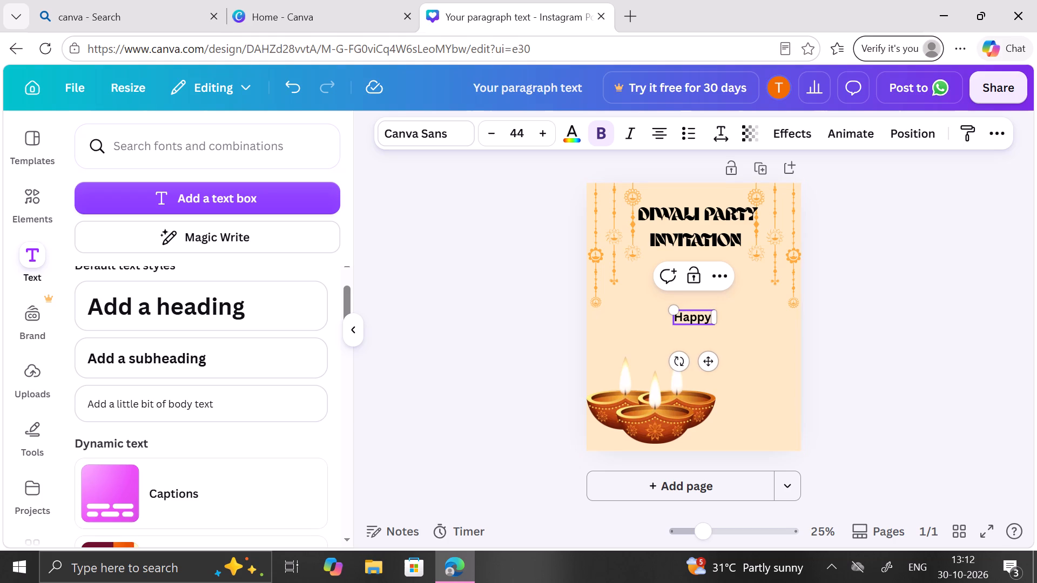
text(di)
text(walo)
key(space)
key(BackSpace)
key(BackSpace)
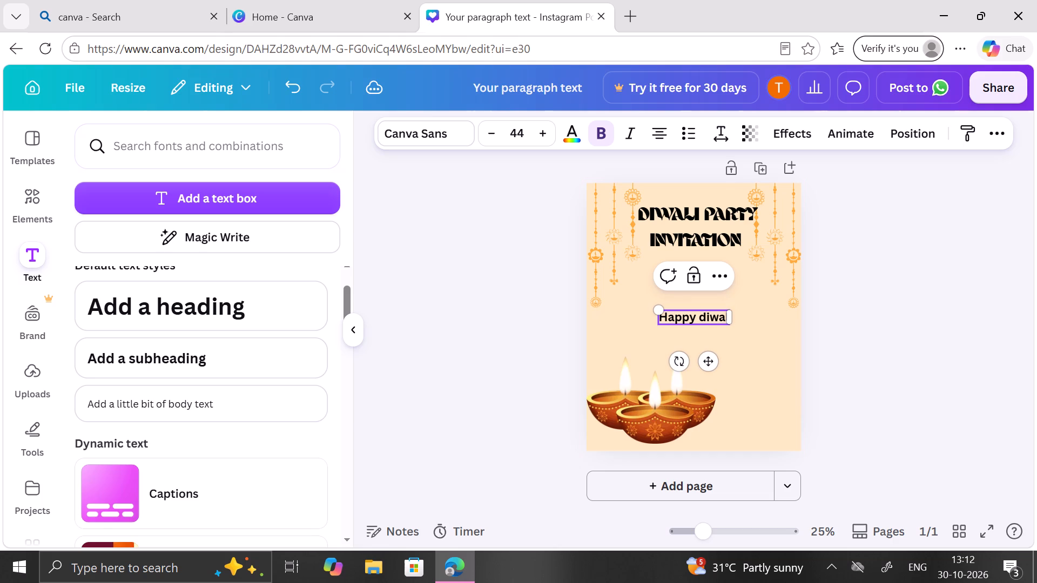
text(ij)
key(space)
key(BackSpace)
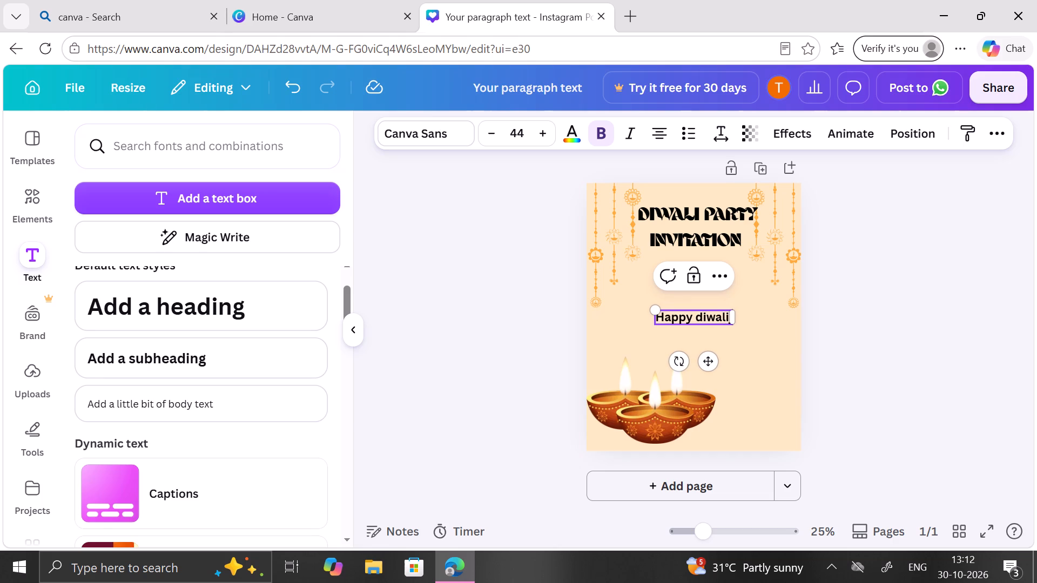
key(space)
text(t)
key(BackSpace)
key(BackSpace)
key(BackSpace)
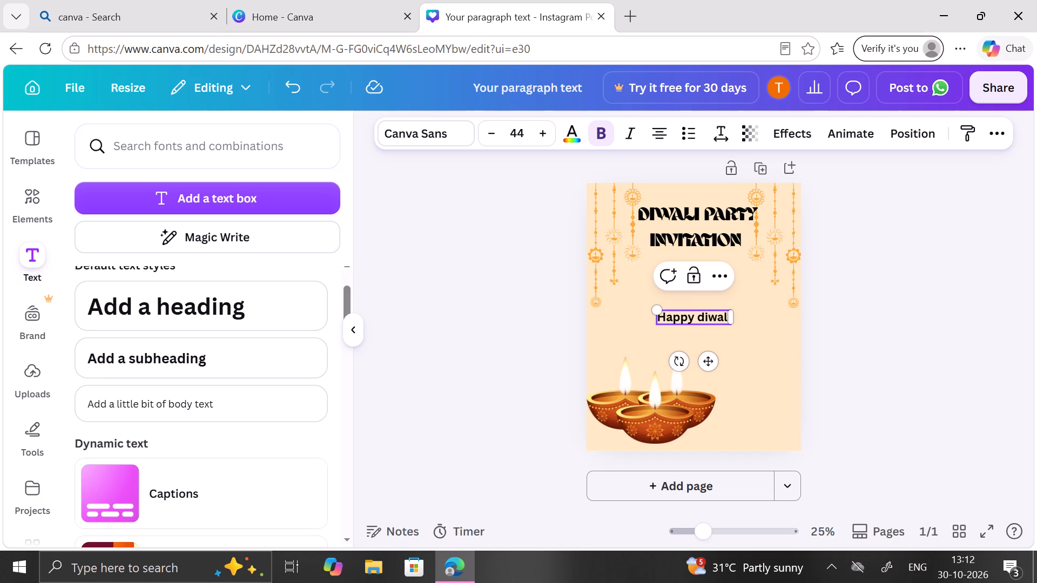
key(space)
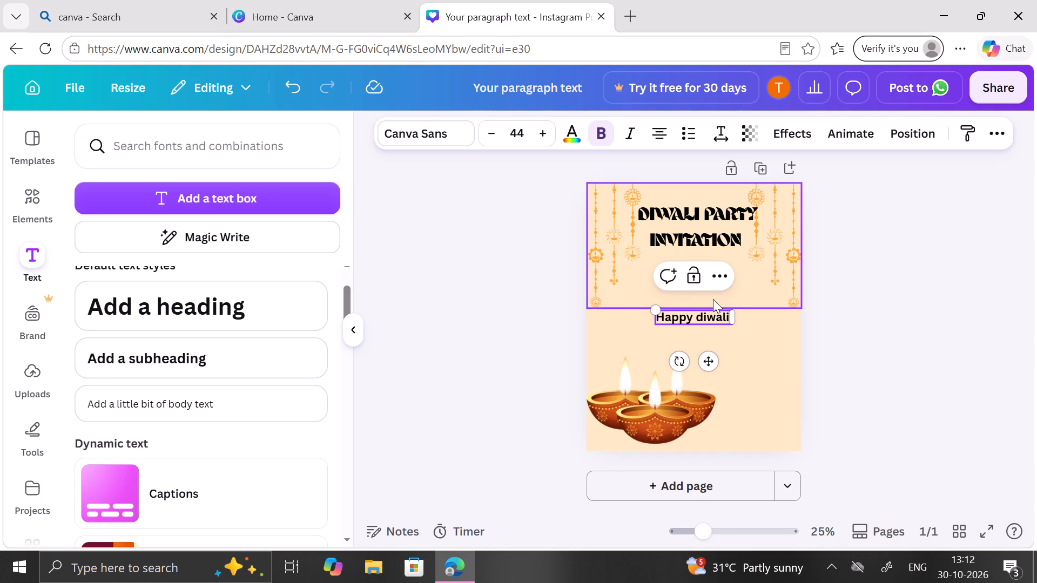
Continue the subheading text with "to you and" after "Happy diwali".
text(to)
key(space)
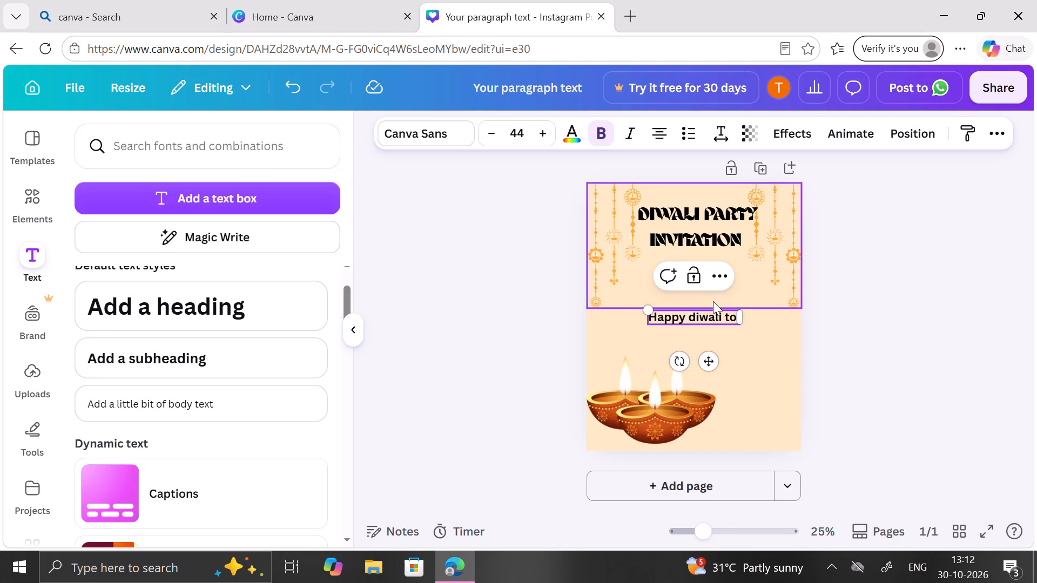
key(y)
key(o)
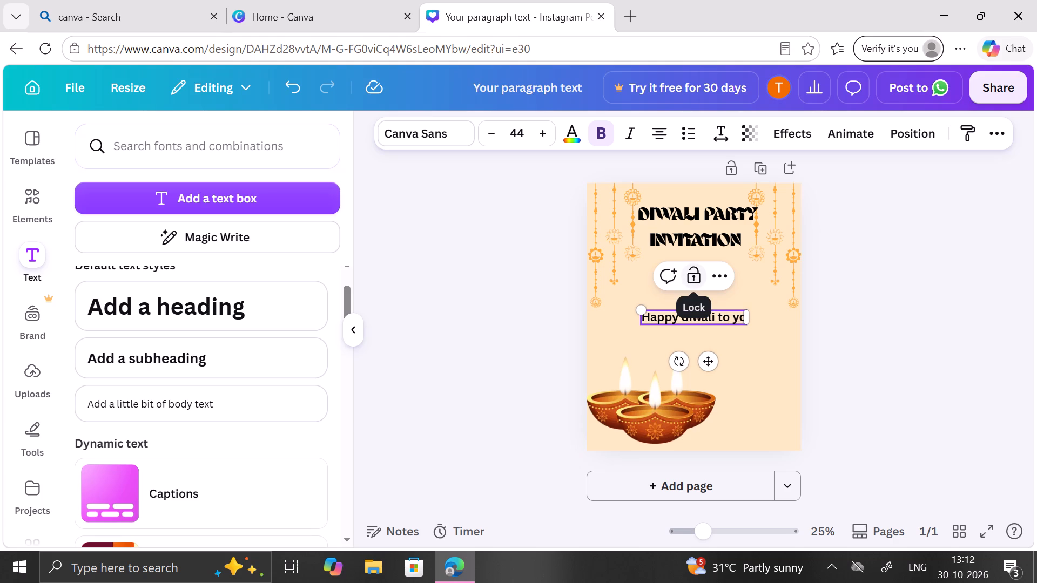
text(u)
key(space)
key(a)
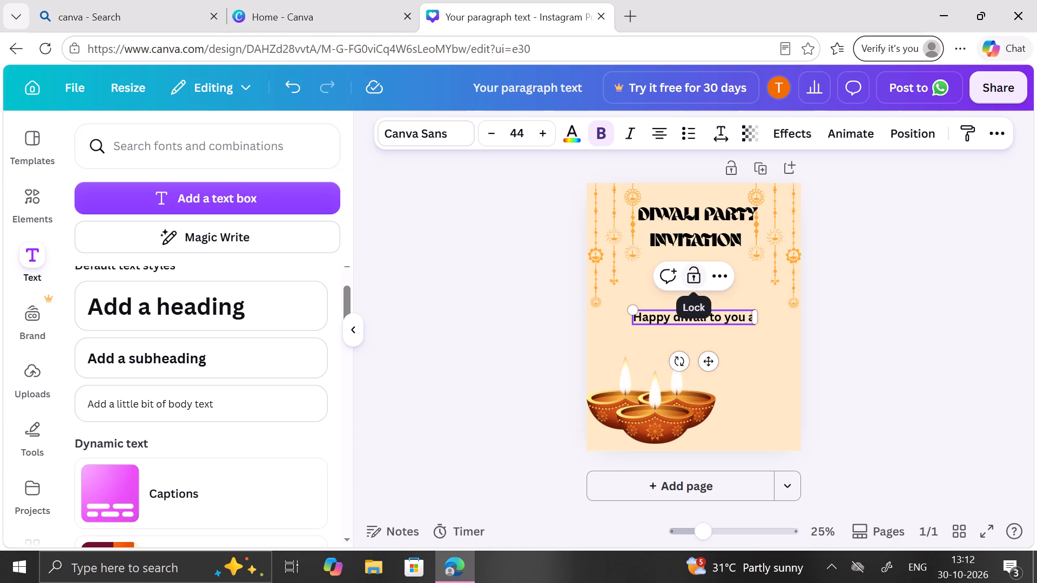
key(n)
text(d)
key(space)
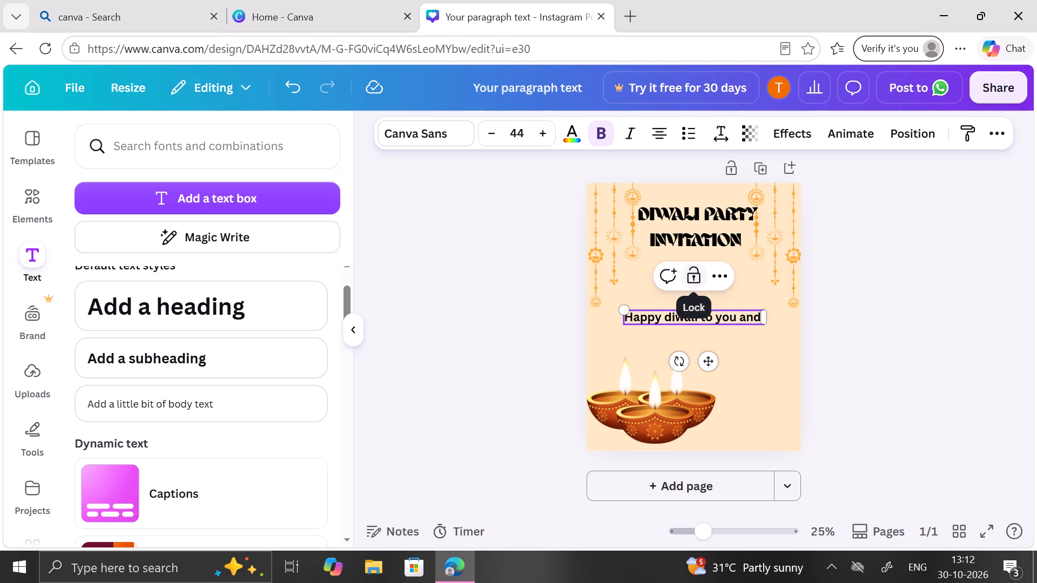
text(thr)
key(space)
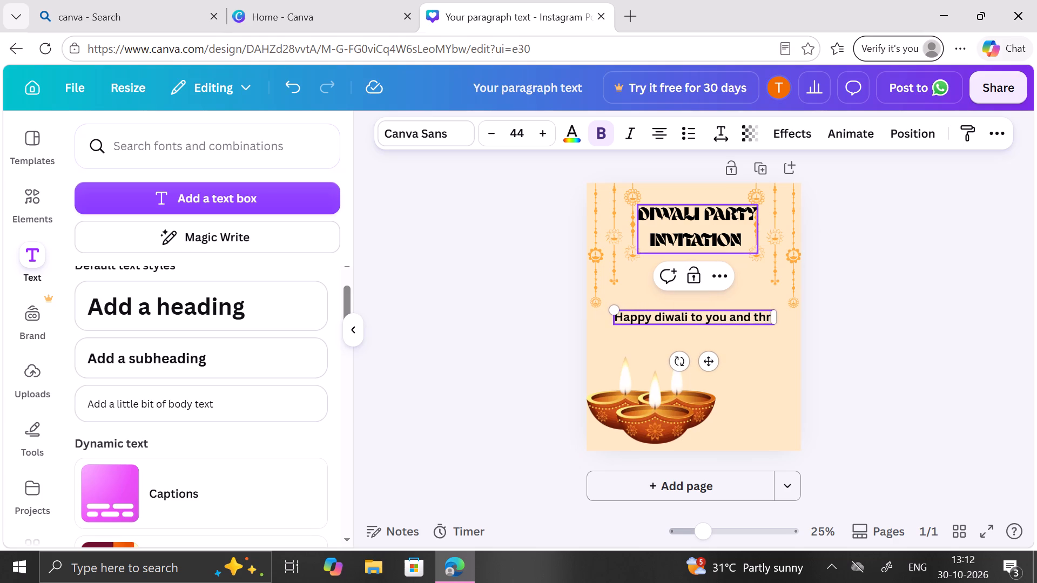
key(BackSpace)
key(BackSpace)
key(BackSpace)
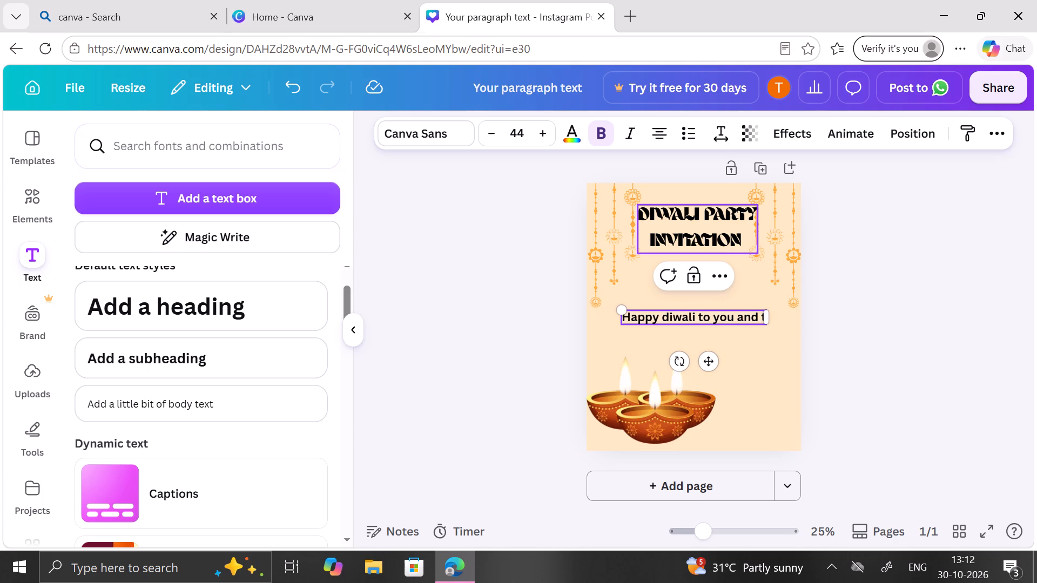
key(BackSpace)
key(BackSpace)
key(space)
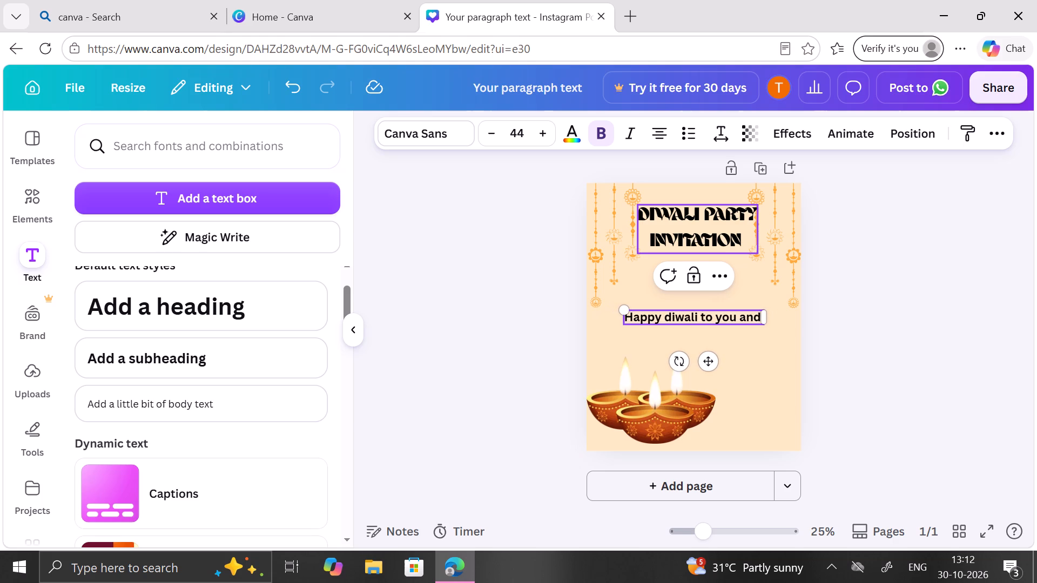
Continue the subheading text with "your whole" after "Happy diwali to you and".
key(y)
text(oi)
key(r)
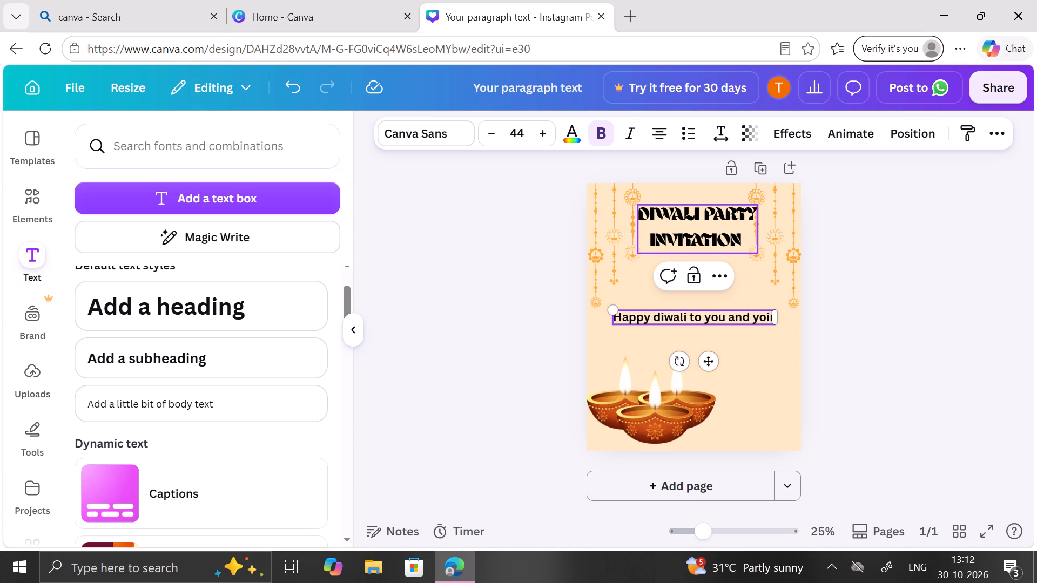
key(BackSpace)
key(BackSpace)
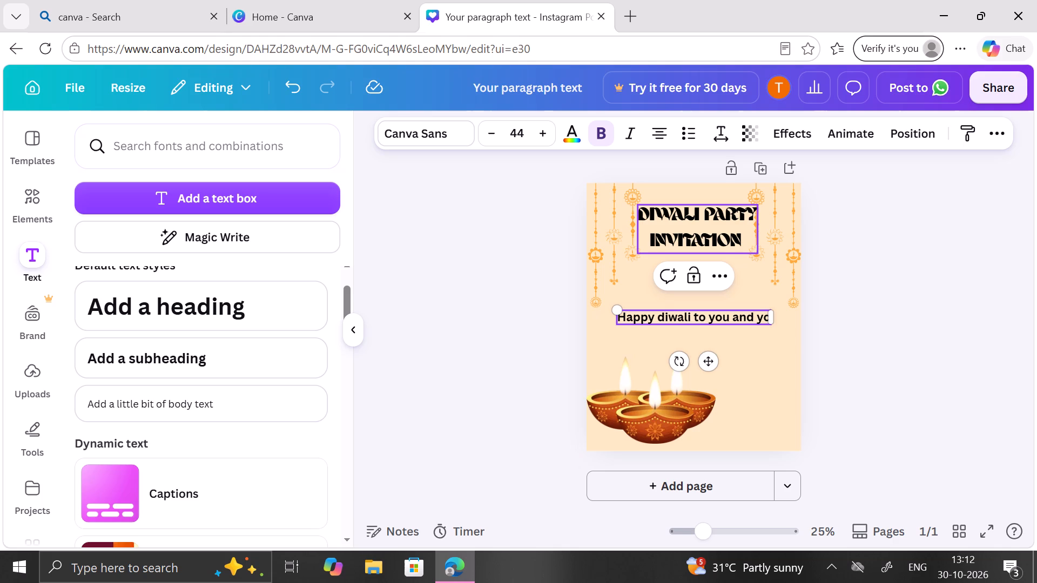
text(ut)
key(space)
key(BackSpace)
key(BackSpace)
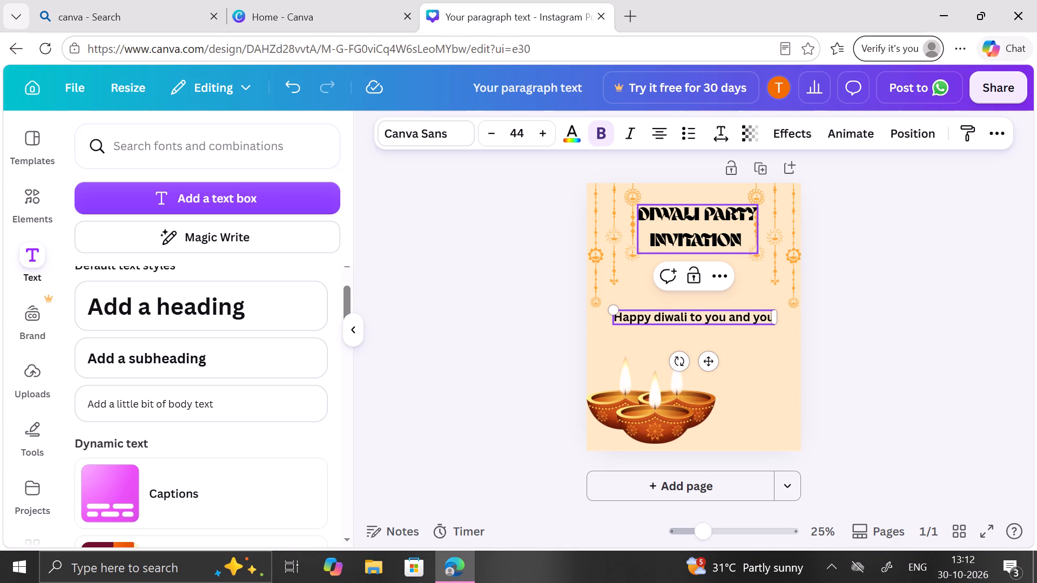
text(r)
key(space)
key(w)
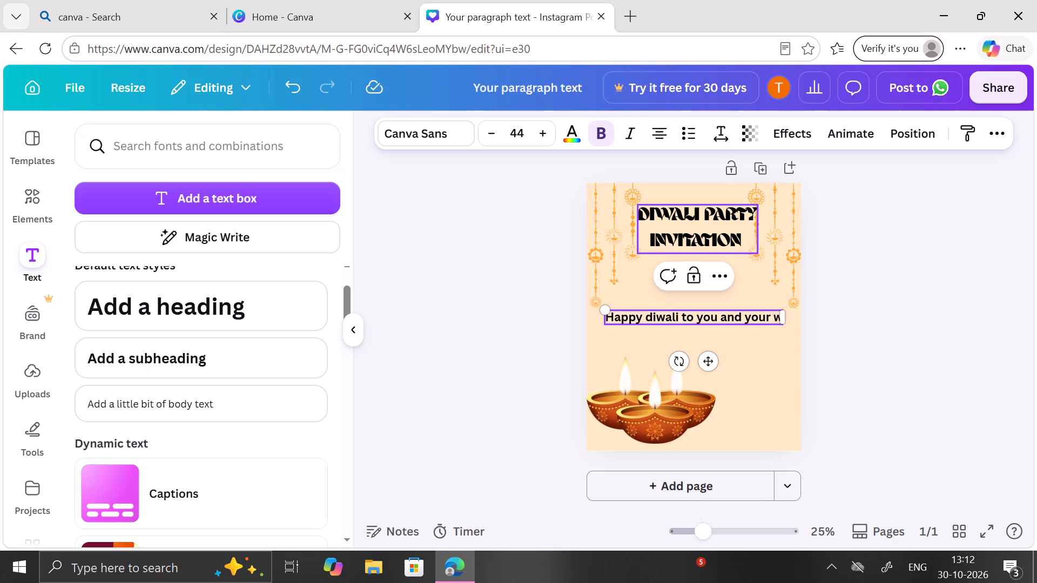
key(h)
text(ole)
key(space)
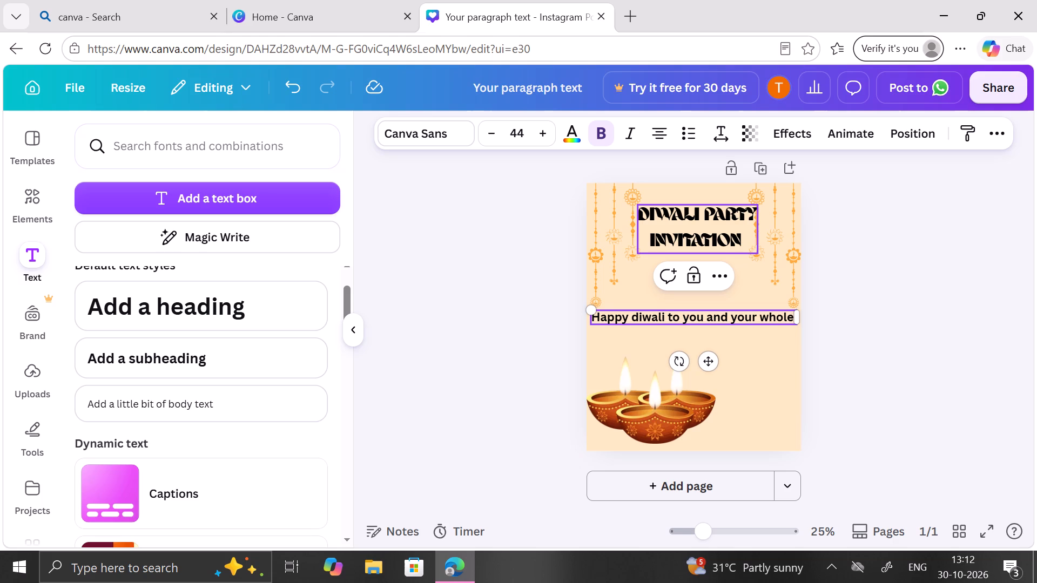
Complete the subheading's first sentence with the word "family." after "your whole".
text(fa)
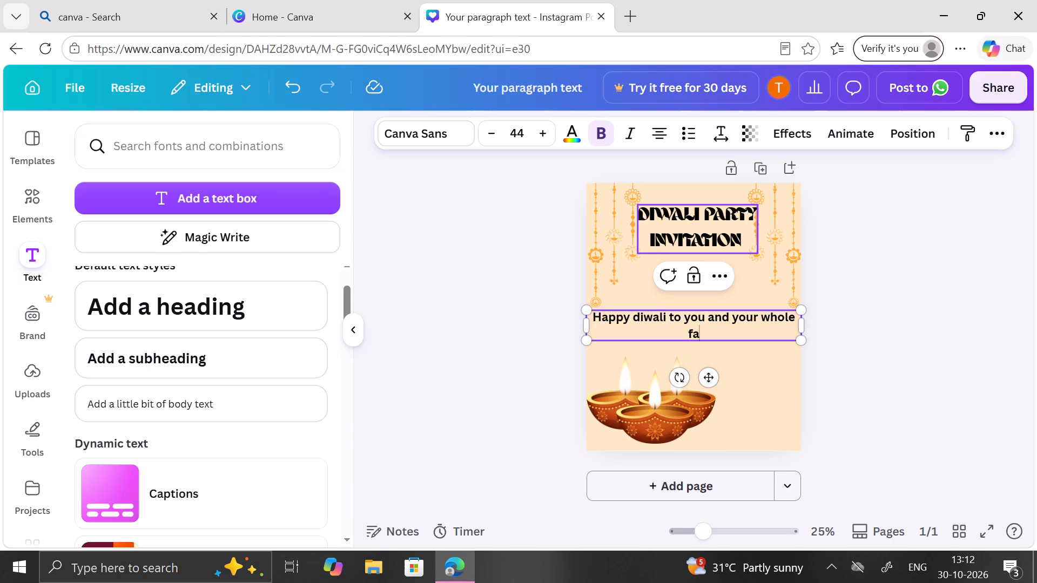
key(m)
right_click(709, 228)
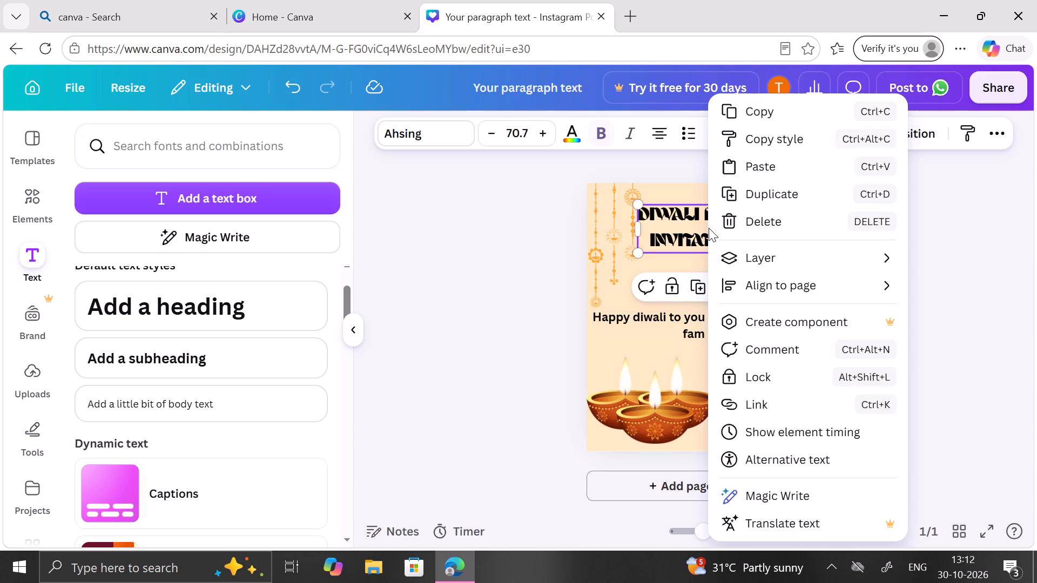
key(i)
click(677, 319)
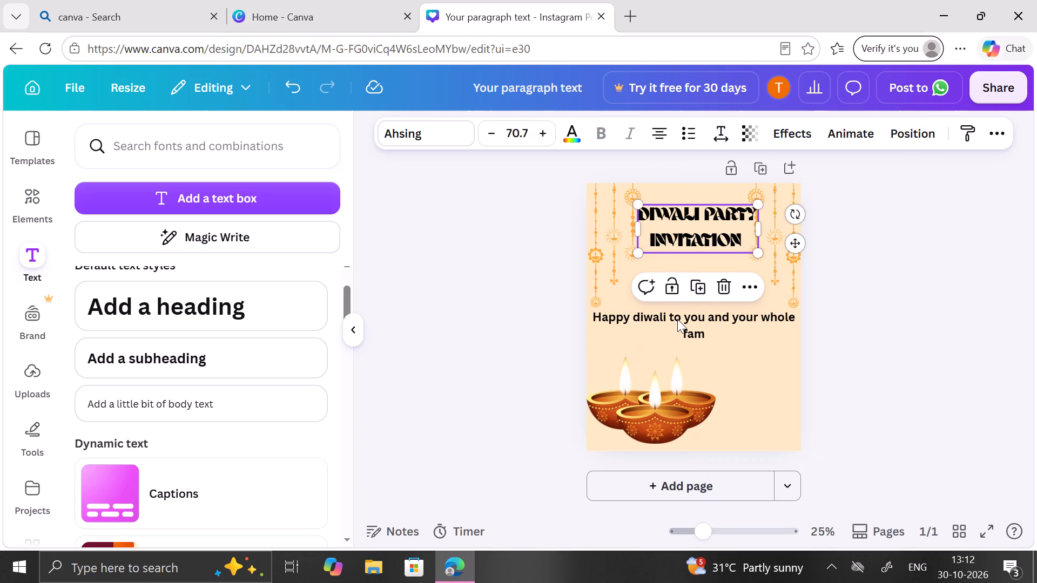
click(715, 326)
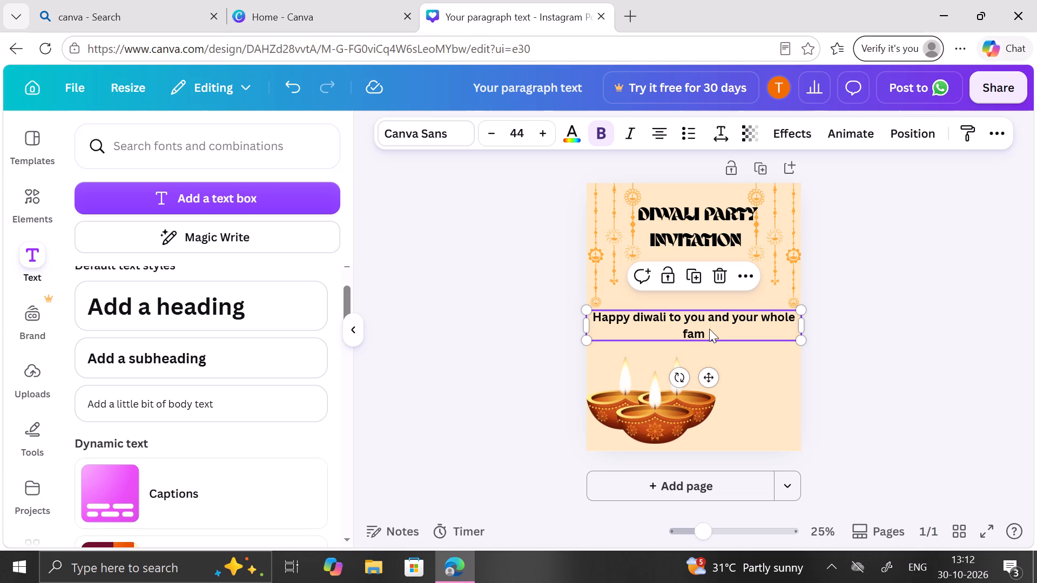
click(709, 329)
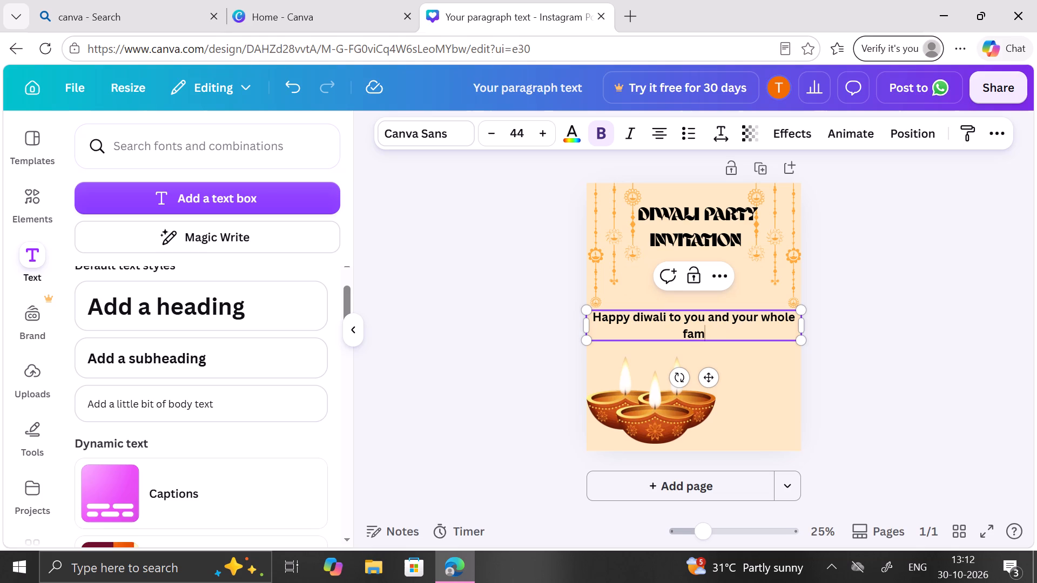
click(709, 329)
key(o)
key(BackSpace)
text(il)
text(y)
key(space)
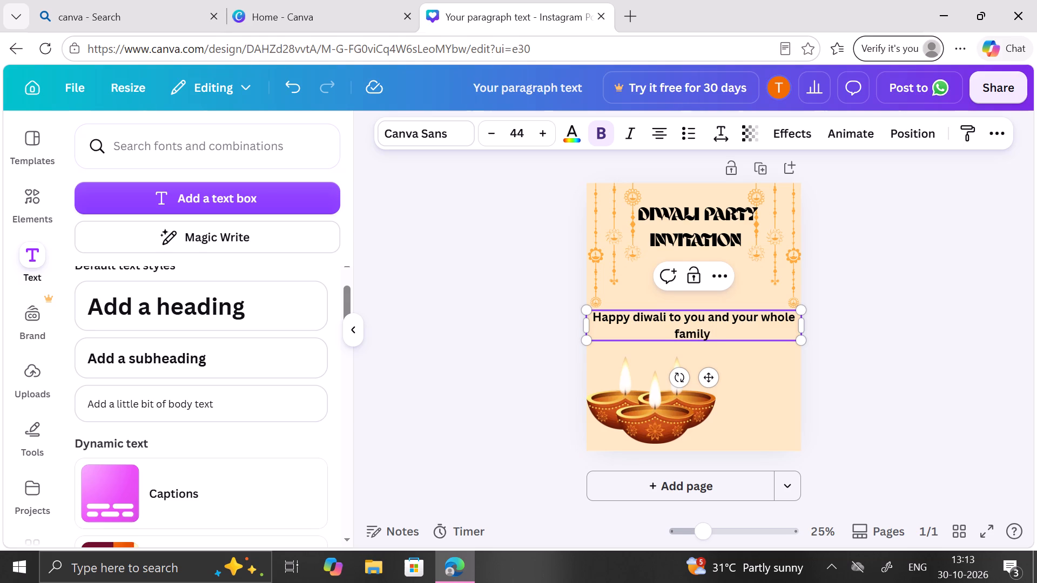
key(BackSpace)
text(.)
key(space)
key(space)
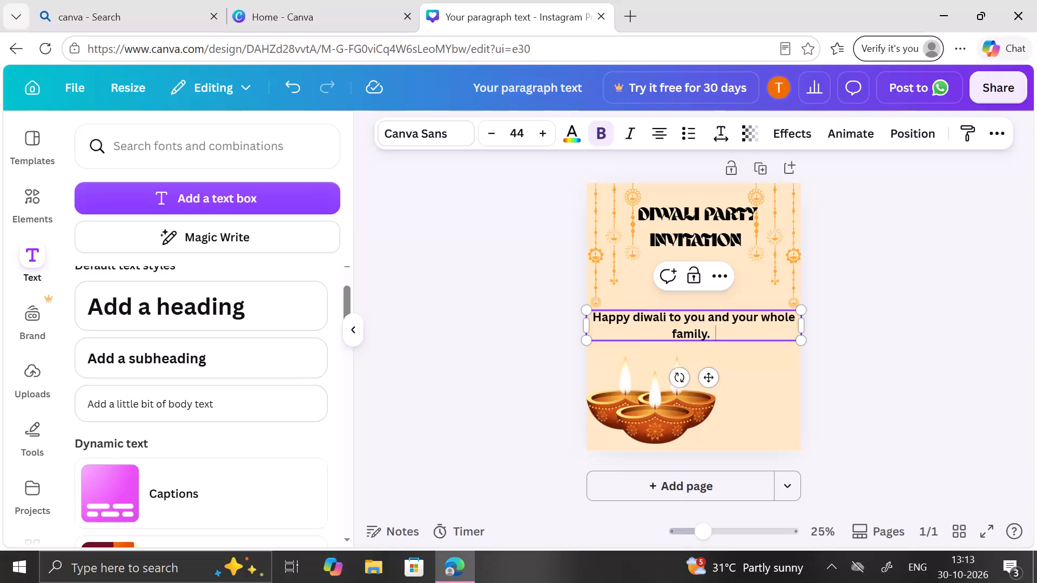
key(BackSpace)
Start a second sentence in the subheading with "May god bless".
key(g)
key(BackSpace)
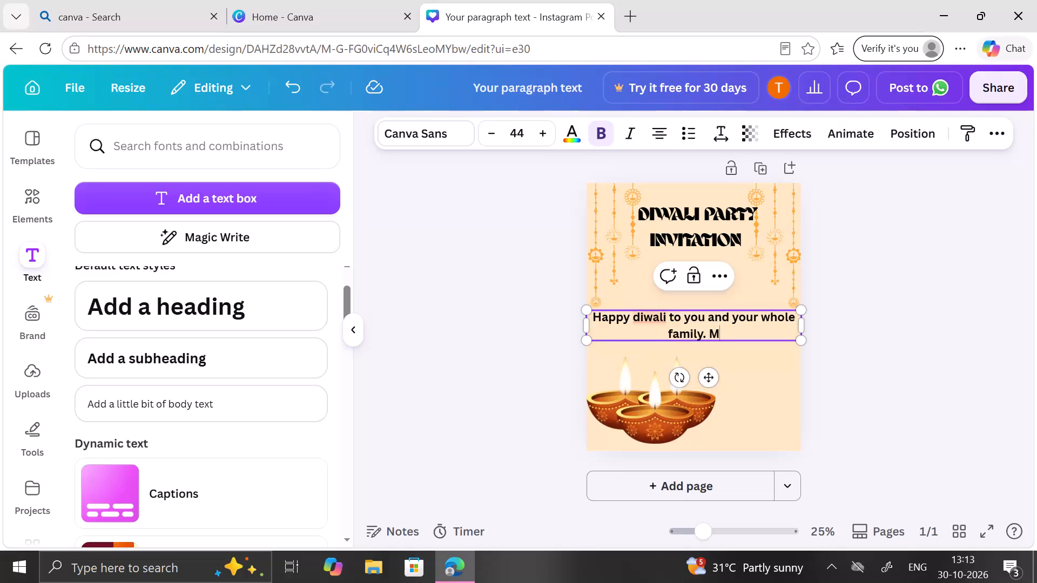
key(a)
text(y)
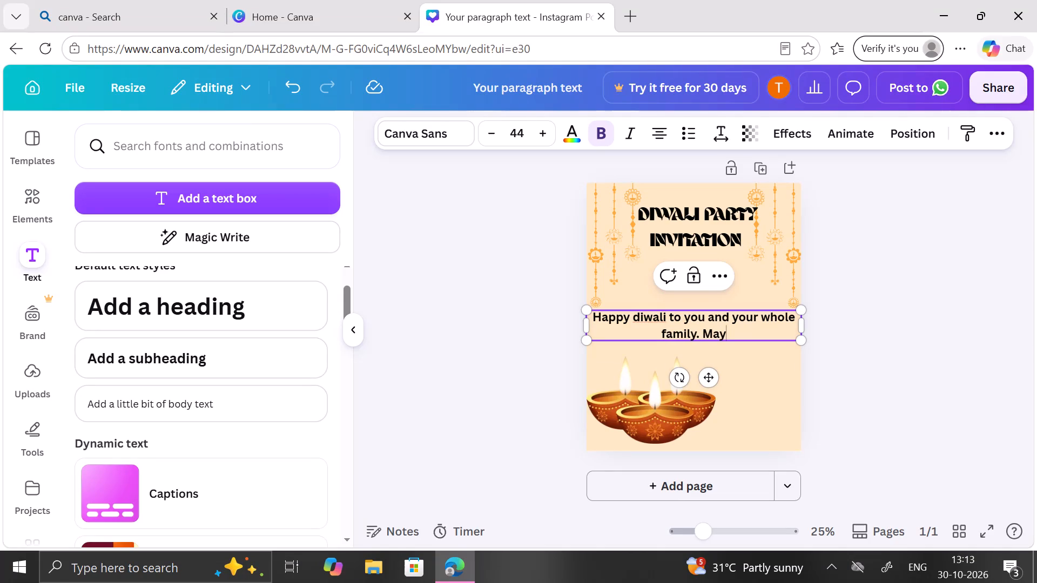
key(space)
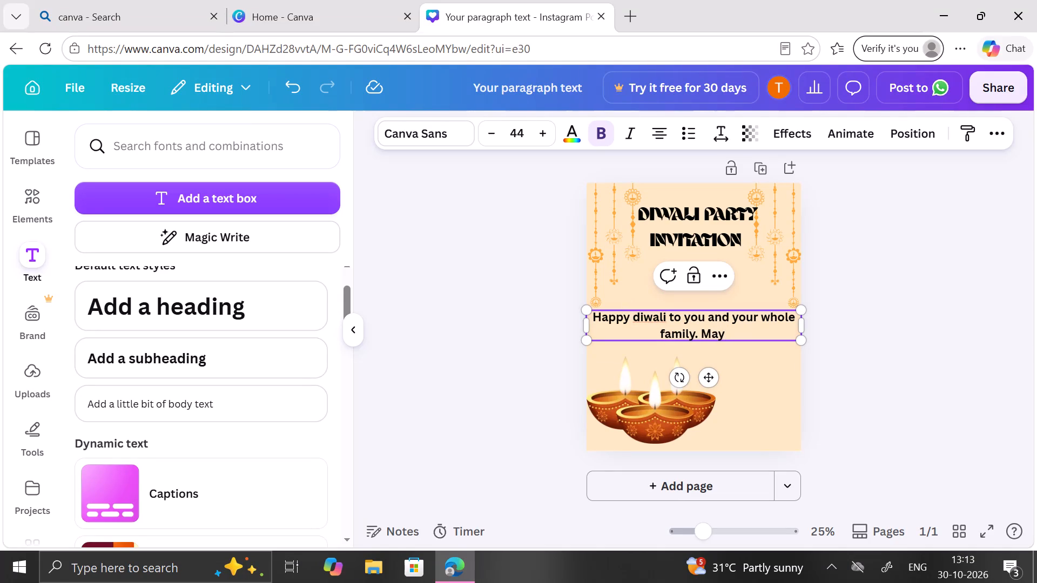
text(go)
text(d)
key(space)
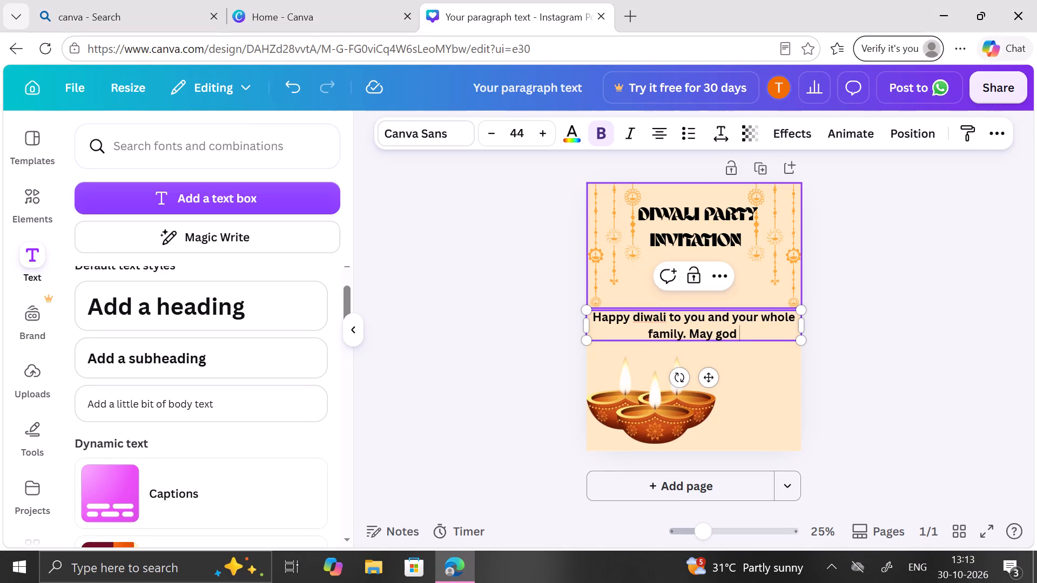
text(bless)
key(space)
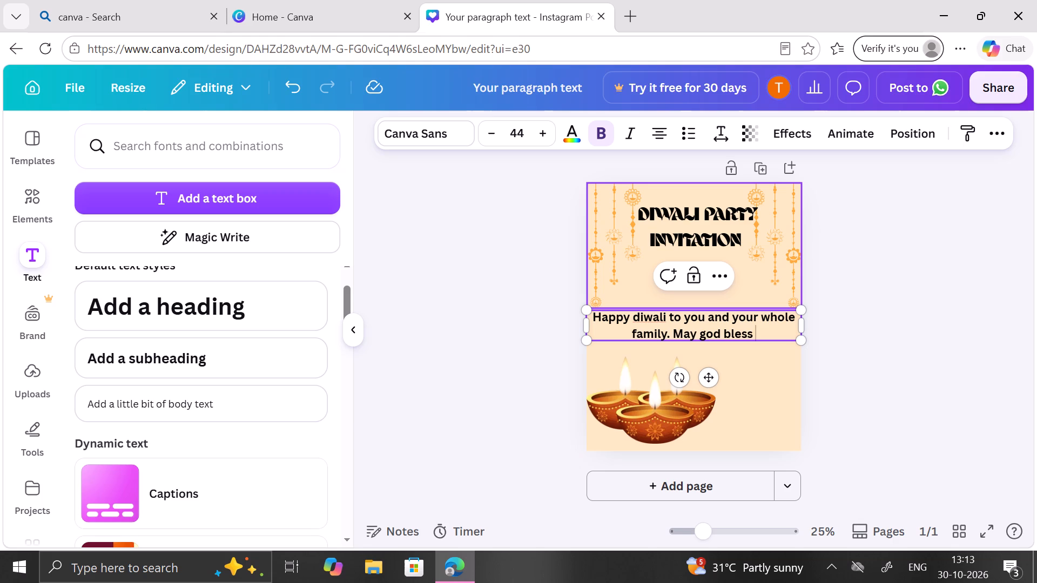
Continue the subheading's second sentence with "you with a" after "May god bless".
key(y)
text(oi)
key(BackSpace)
text(u)
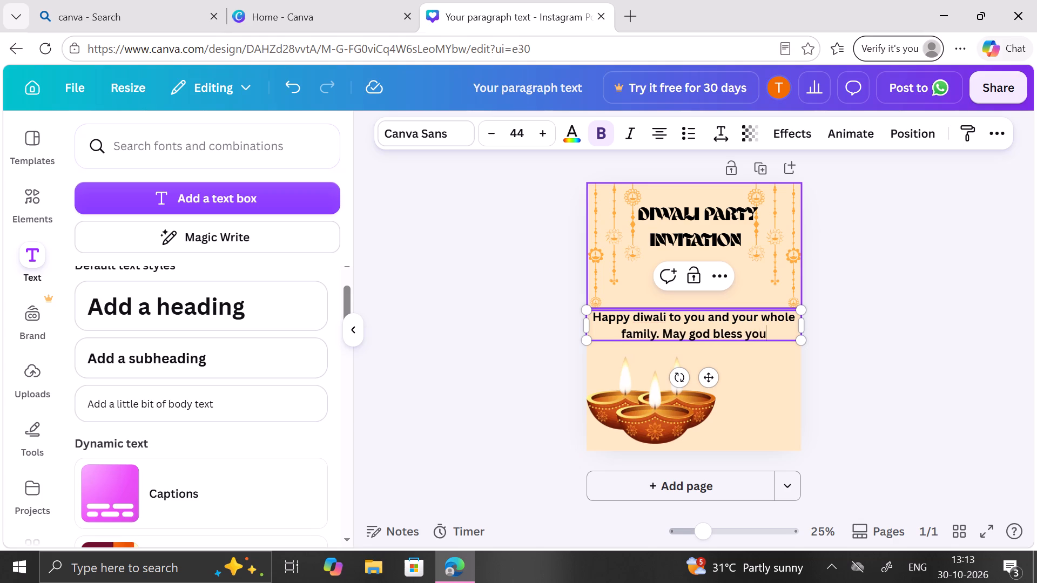
key(space)
text(witj)
key(BackSpace)
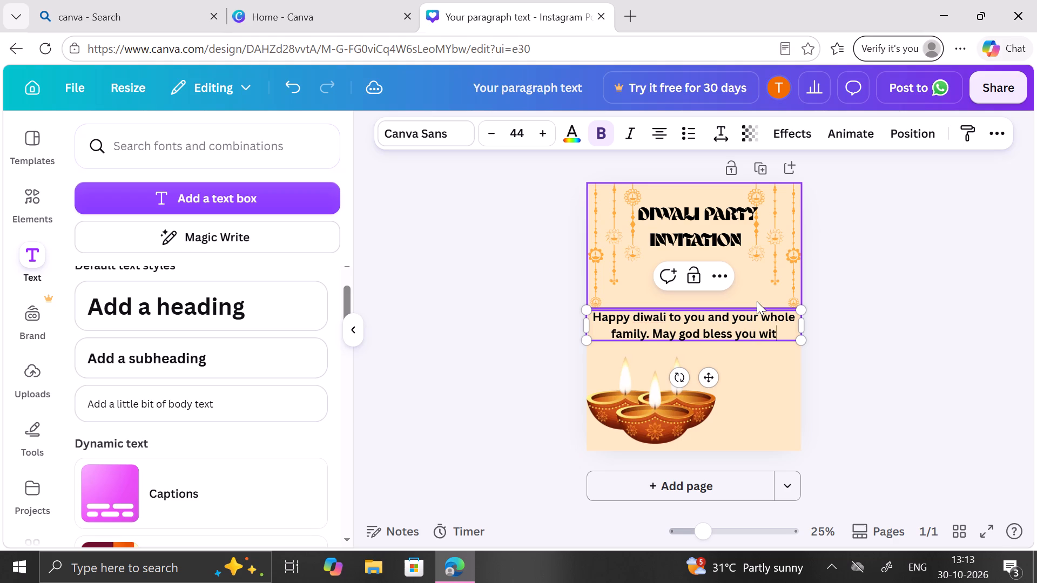
text(h a)
key(space)
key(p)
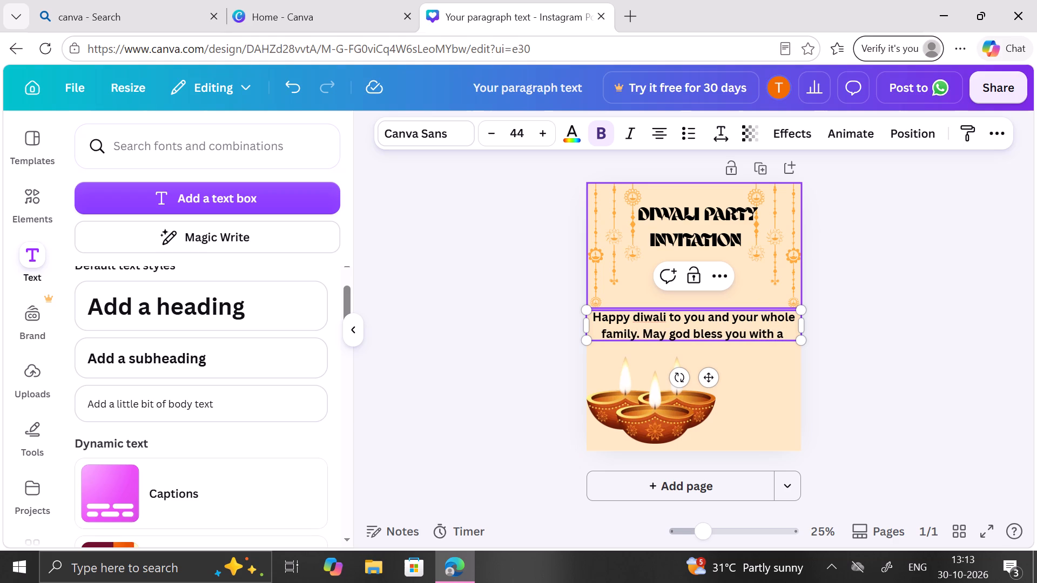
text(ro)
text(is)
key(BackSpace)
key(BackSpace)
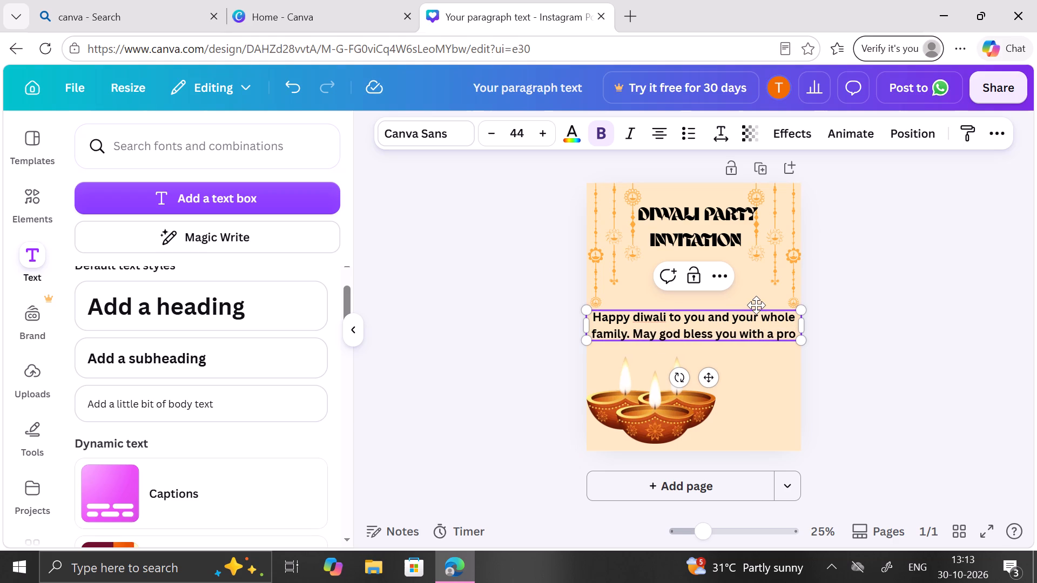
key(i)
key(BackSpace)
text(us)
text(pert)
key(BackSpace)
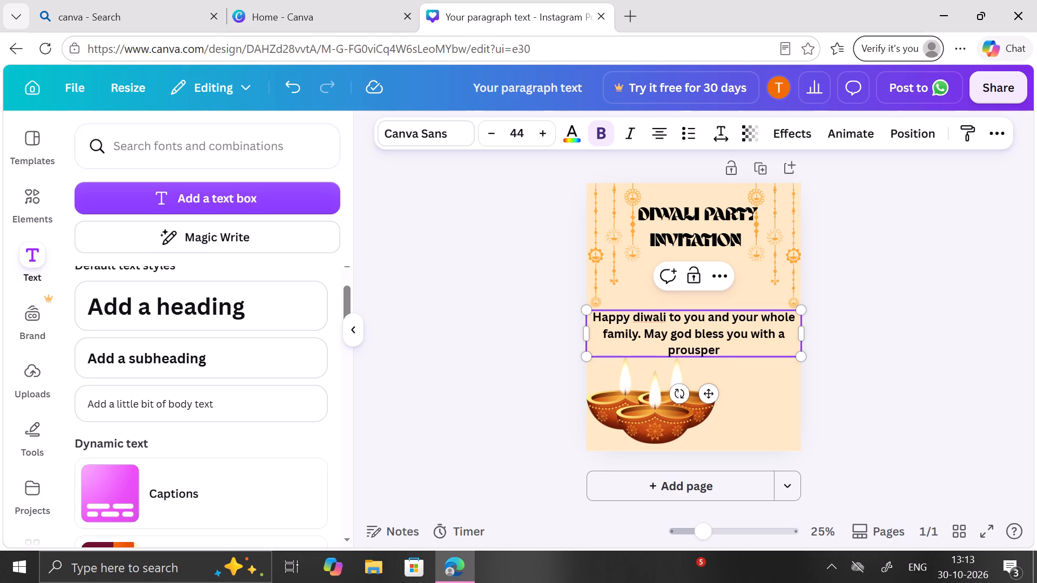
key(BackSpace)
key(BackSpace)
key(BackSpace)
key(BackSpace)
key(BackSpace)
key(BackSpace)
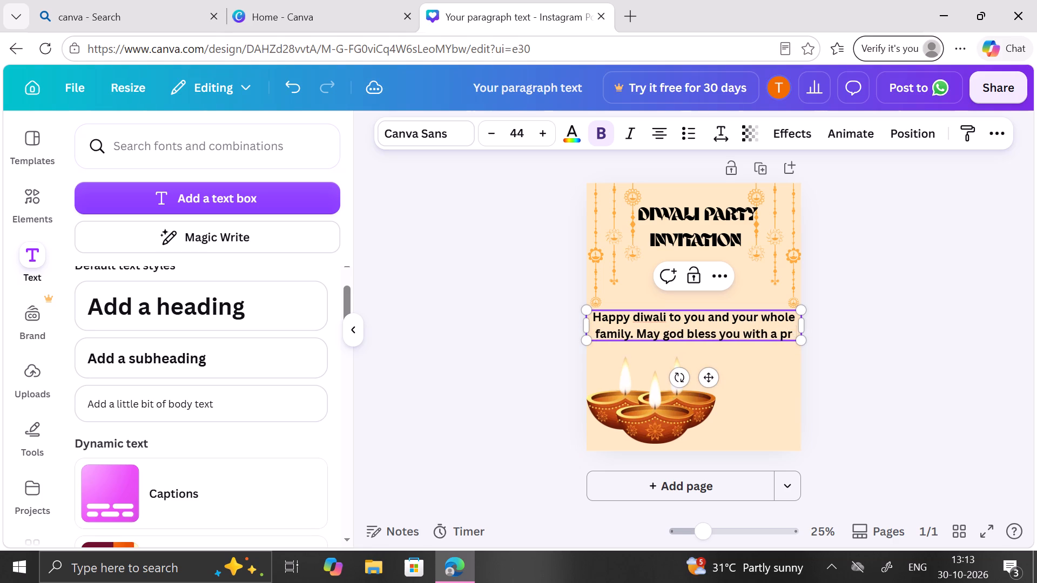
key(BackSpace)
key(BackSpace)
Continue the subheading text with "healthy and" after "May god bless you with a".
text(ha)
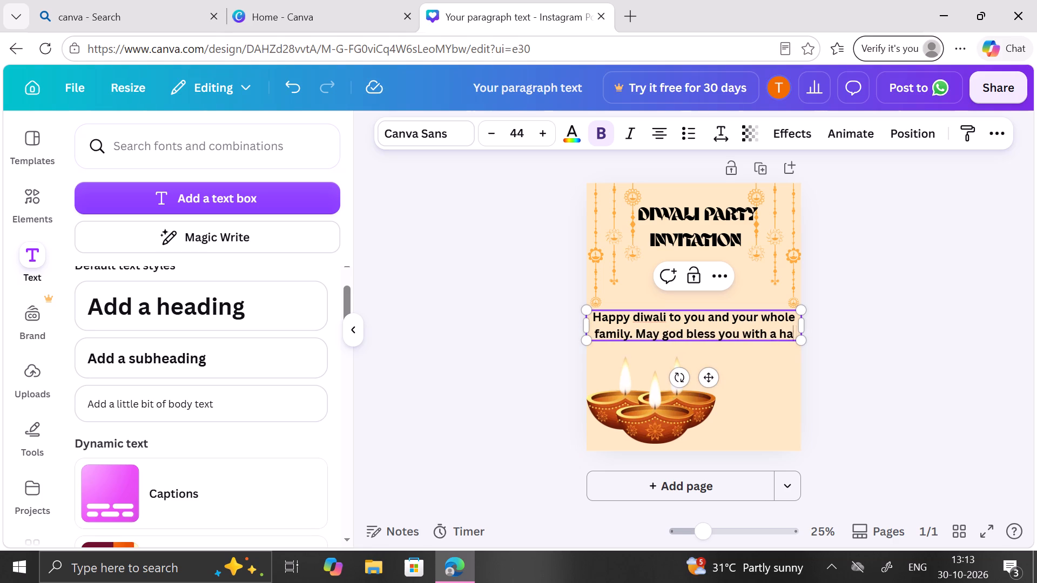
key(BackSpace)
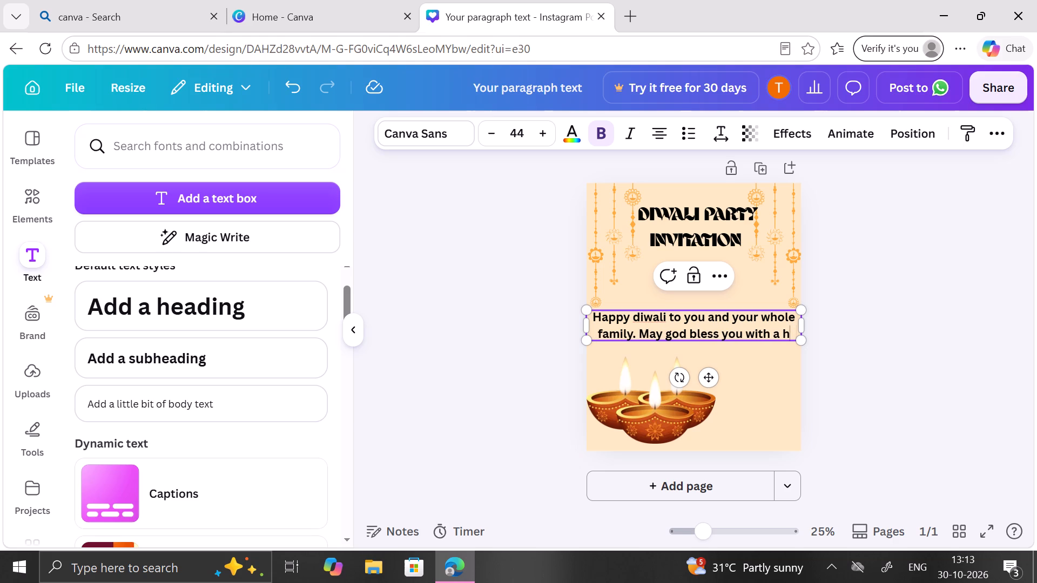
text(ea)
text(lth)
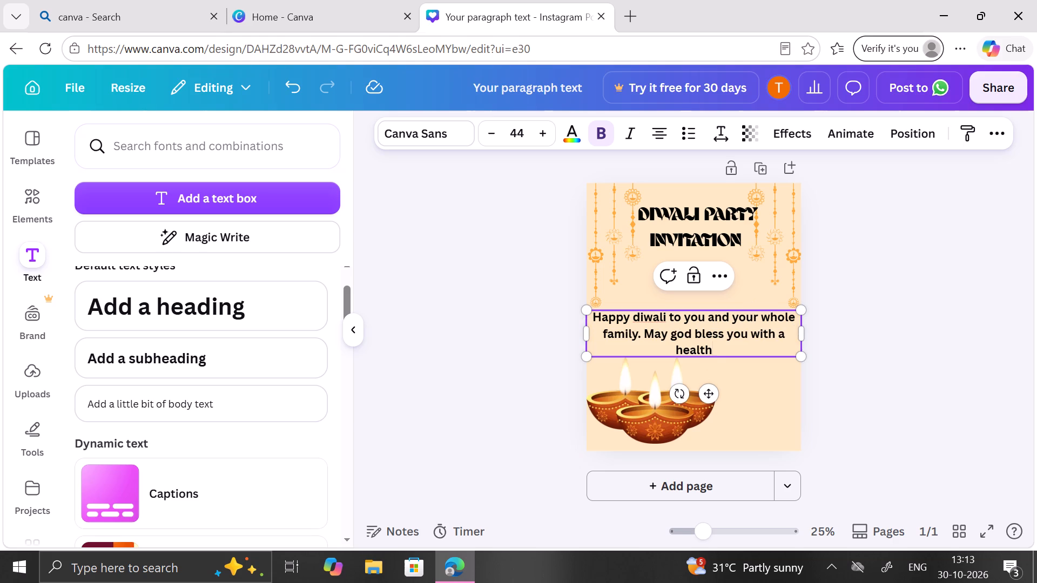
text(y a)
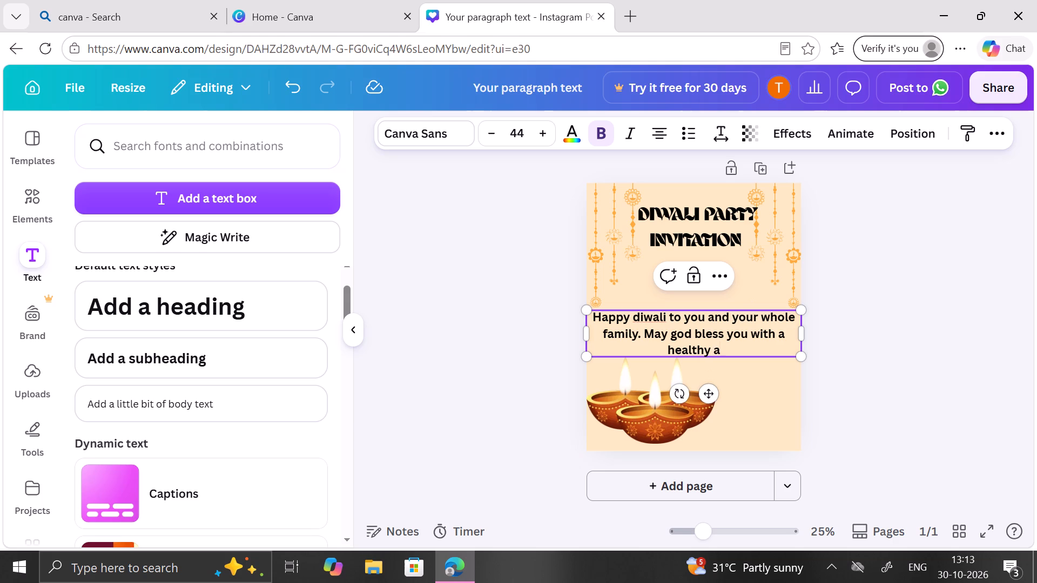
key(n)
text(d a)
key(BackSpace)
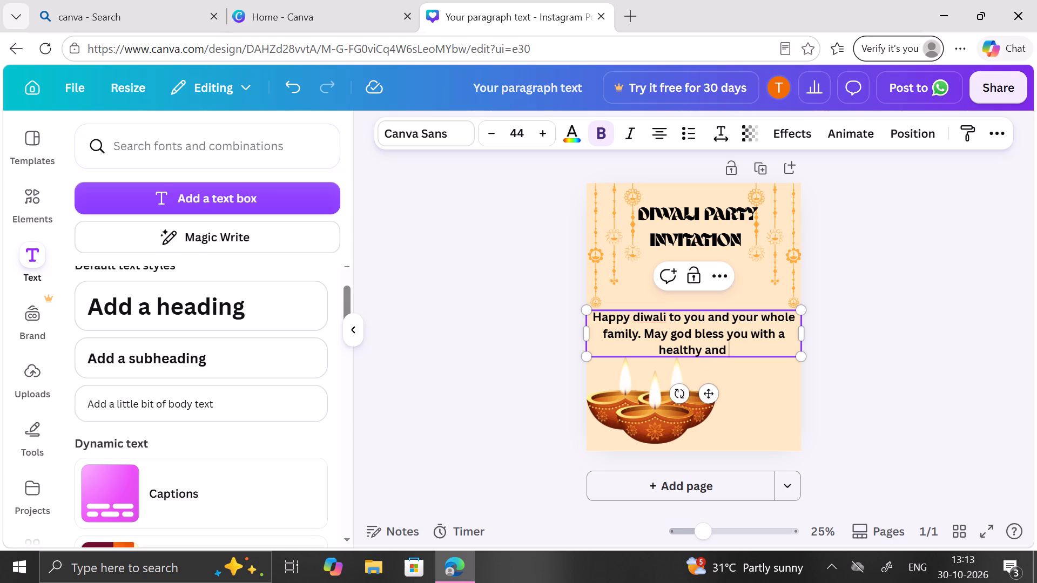
Complete the wish in the subheading with "happy life" after "healthy and".
text(ah)
key(BackSpace)
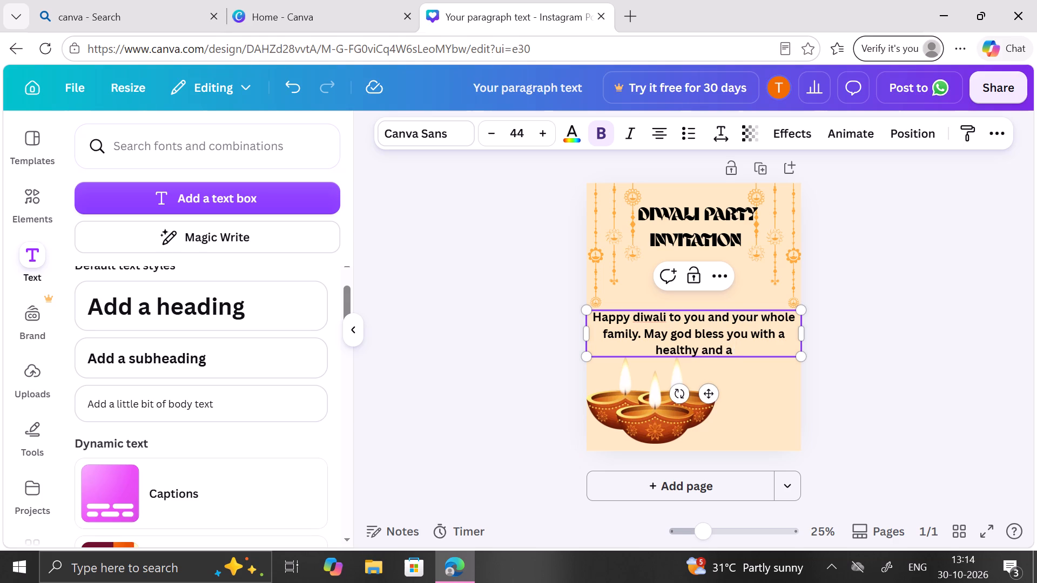
key(BackSpace)
text(happ)
text(y ll)
key(BackSpace)
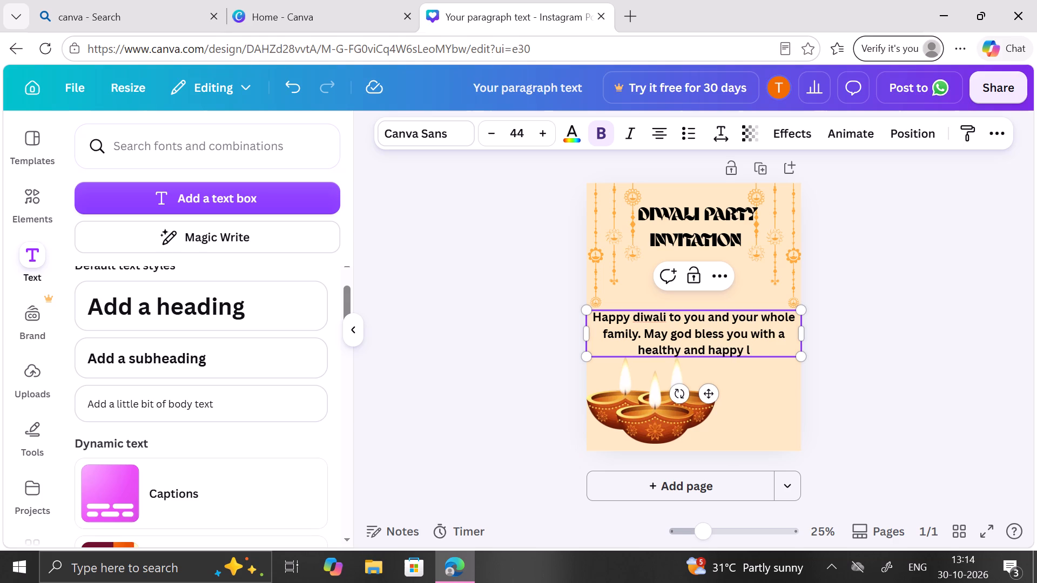
key(i)
text(fe)
key(space)
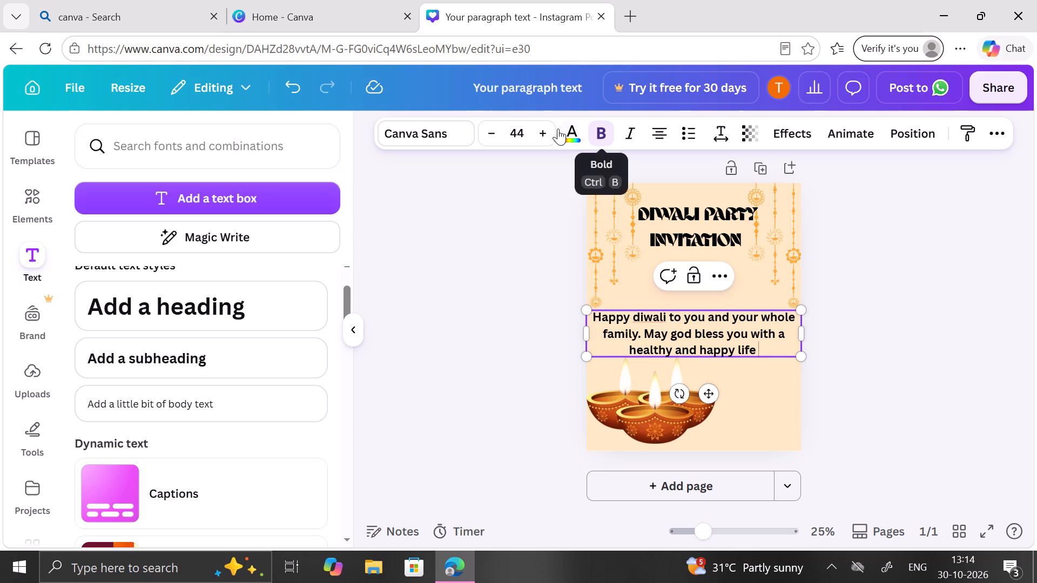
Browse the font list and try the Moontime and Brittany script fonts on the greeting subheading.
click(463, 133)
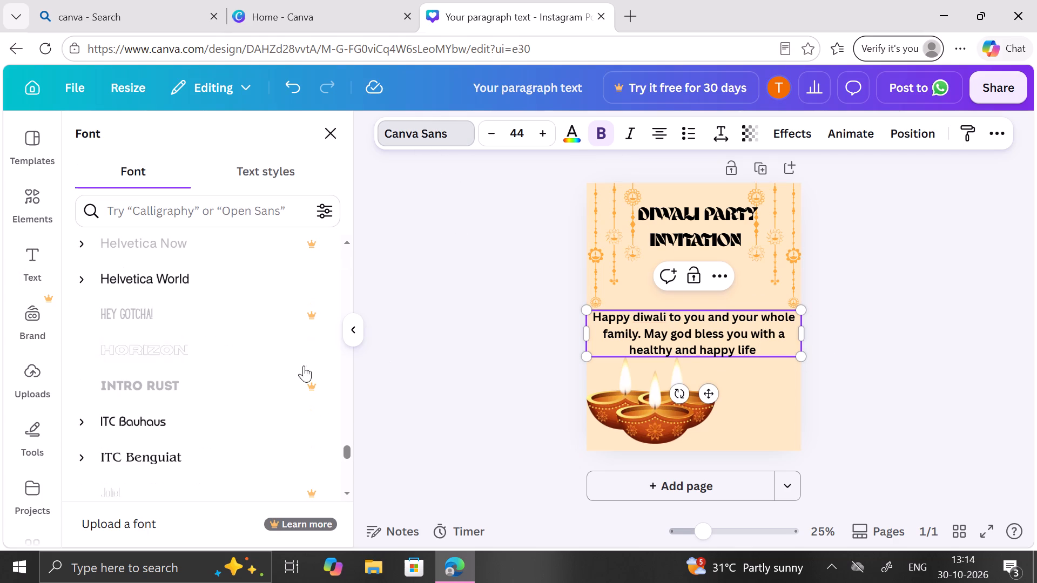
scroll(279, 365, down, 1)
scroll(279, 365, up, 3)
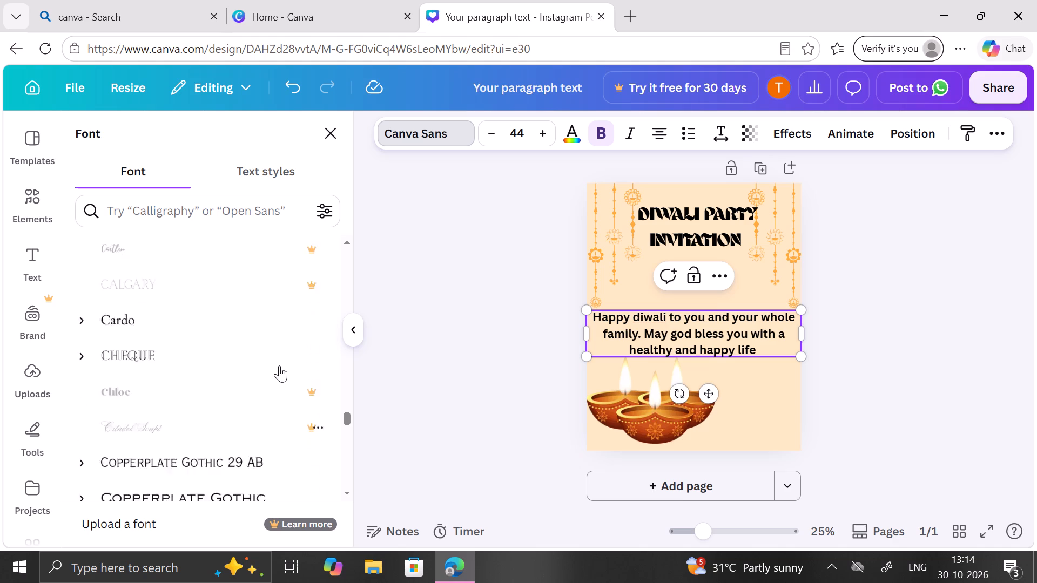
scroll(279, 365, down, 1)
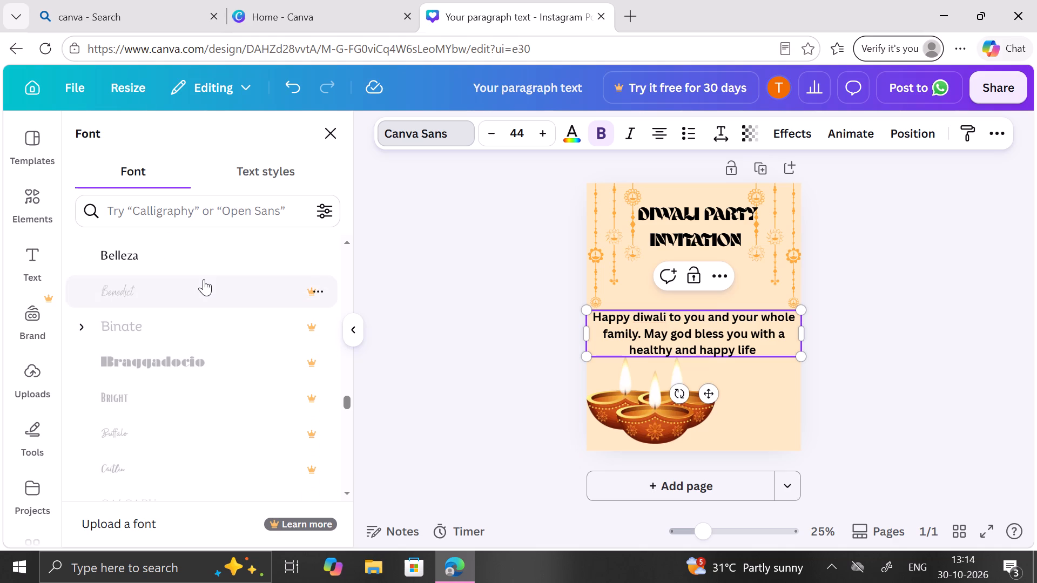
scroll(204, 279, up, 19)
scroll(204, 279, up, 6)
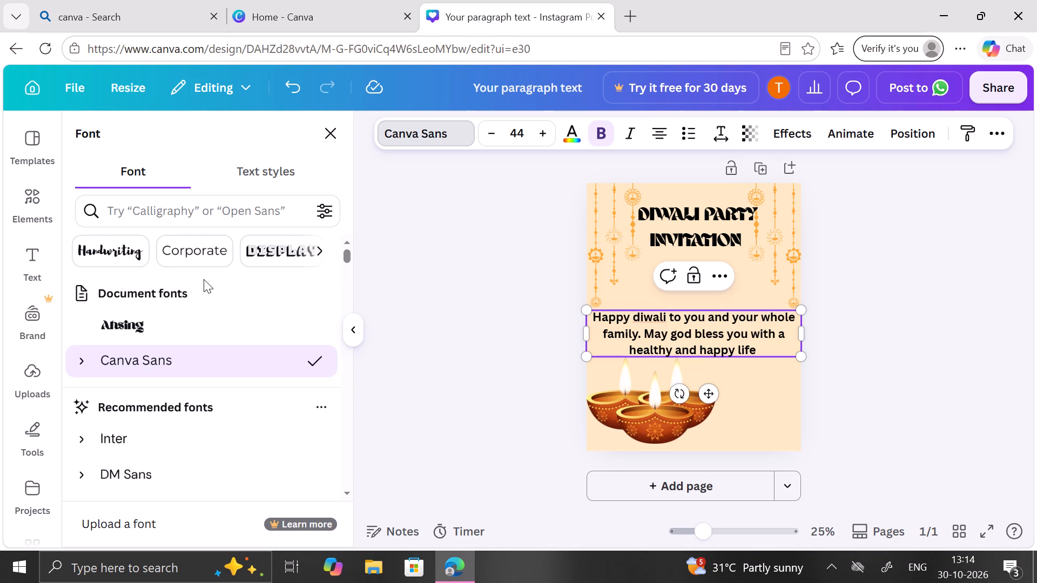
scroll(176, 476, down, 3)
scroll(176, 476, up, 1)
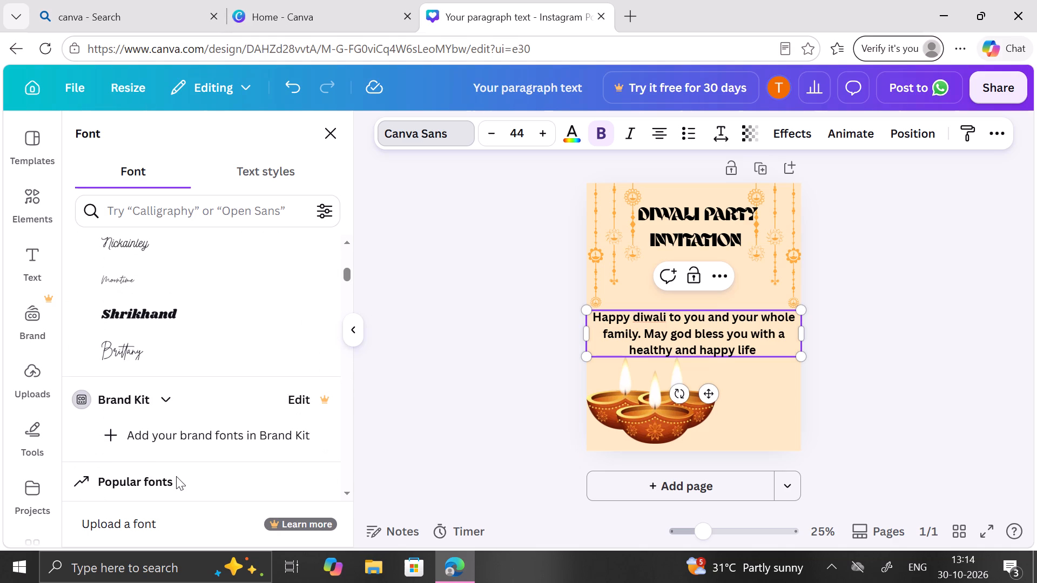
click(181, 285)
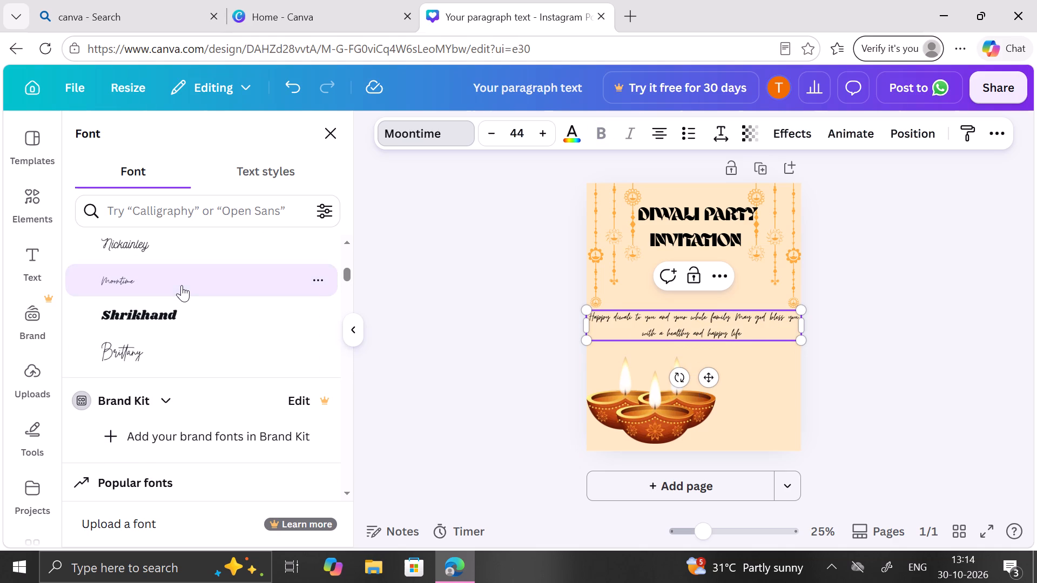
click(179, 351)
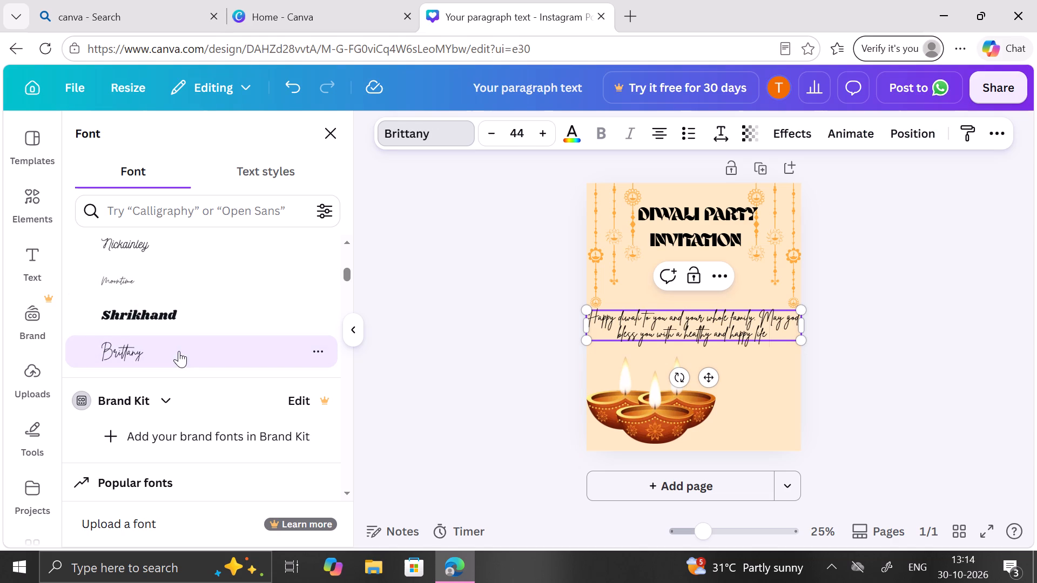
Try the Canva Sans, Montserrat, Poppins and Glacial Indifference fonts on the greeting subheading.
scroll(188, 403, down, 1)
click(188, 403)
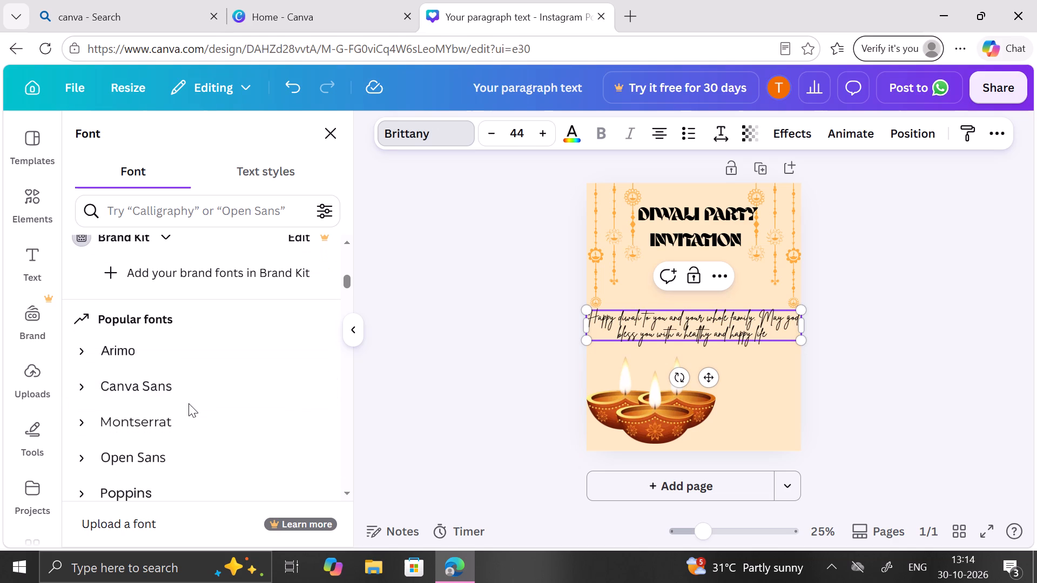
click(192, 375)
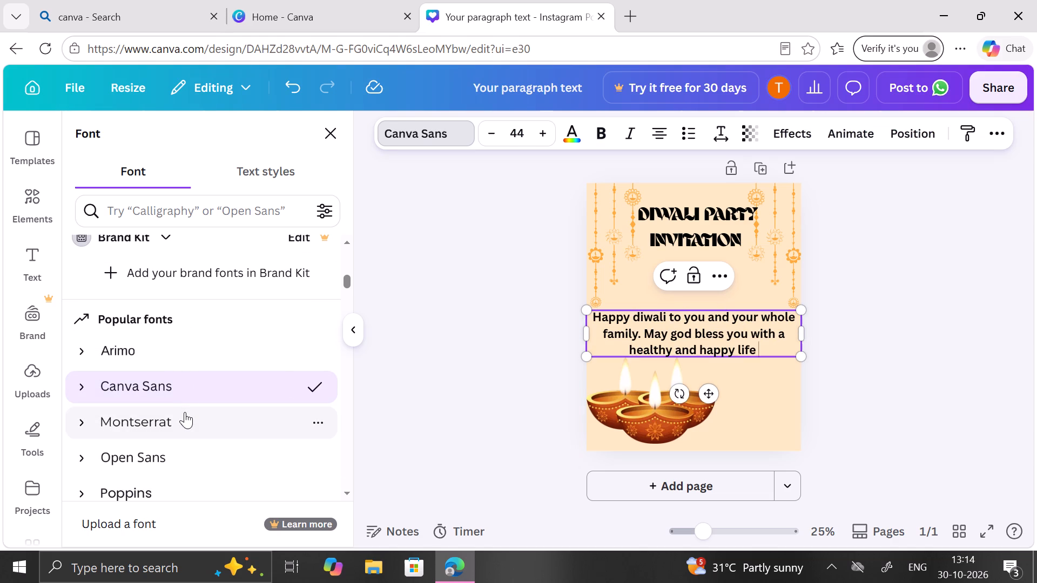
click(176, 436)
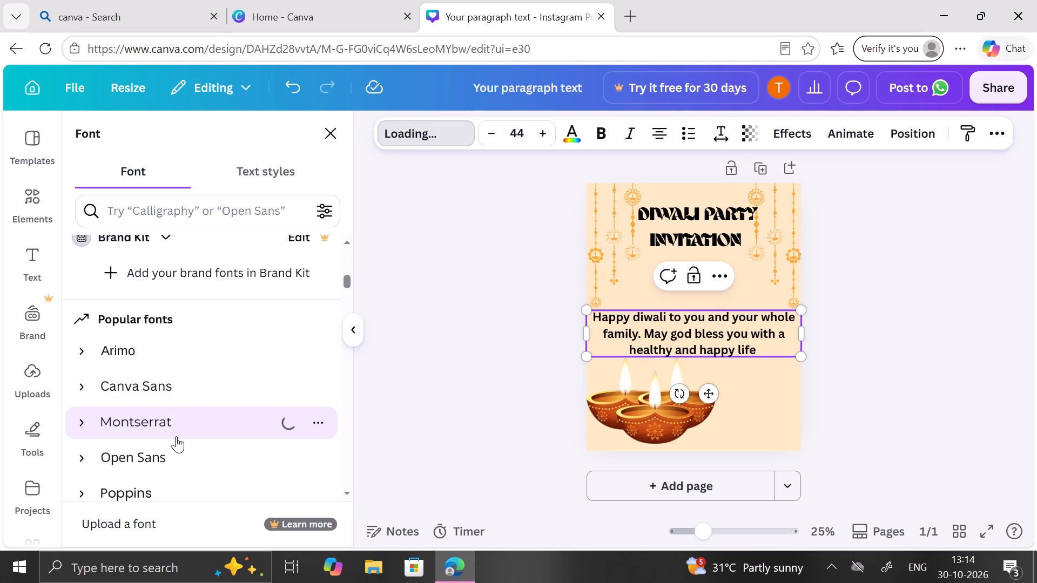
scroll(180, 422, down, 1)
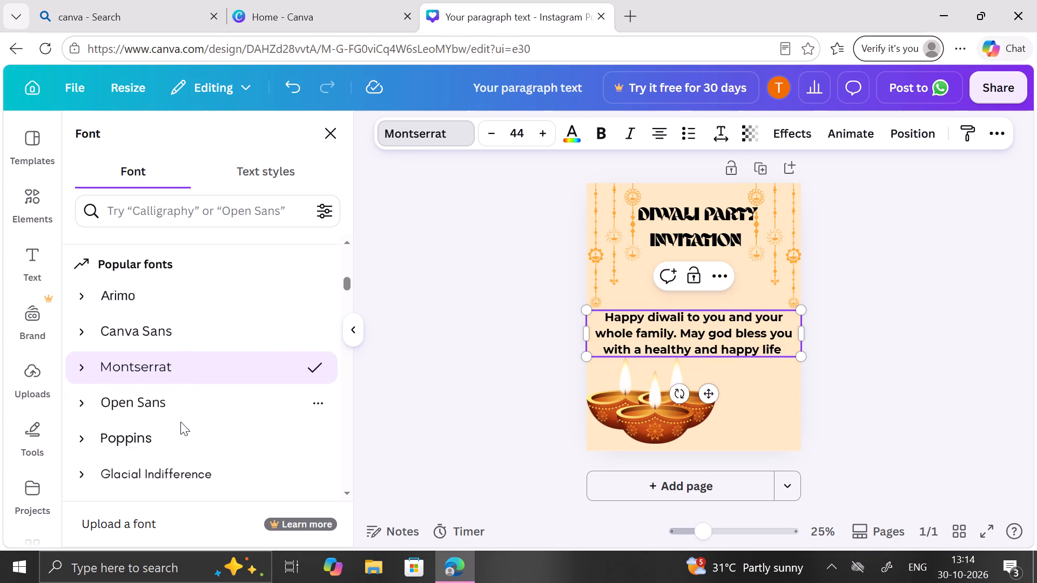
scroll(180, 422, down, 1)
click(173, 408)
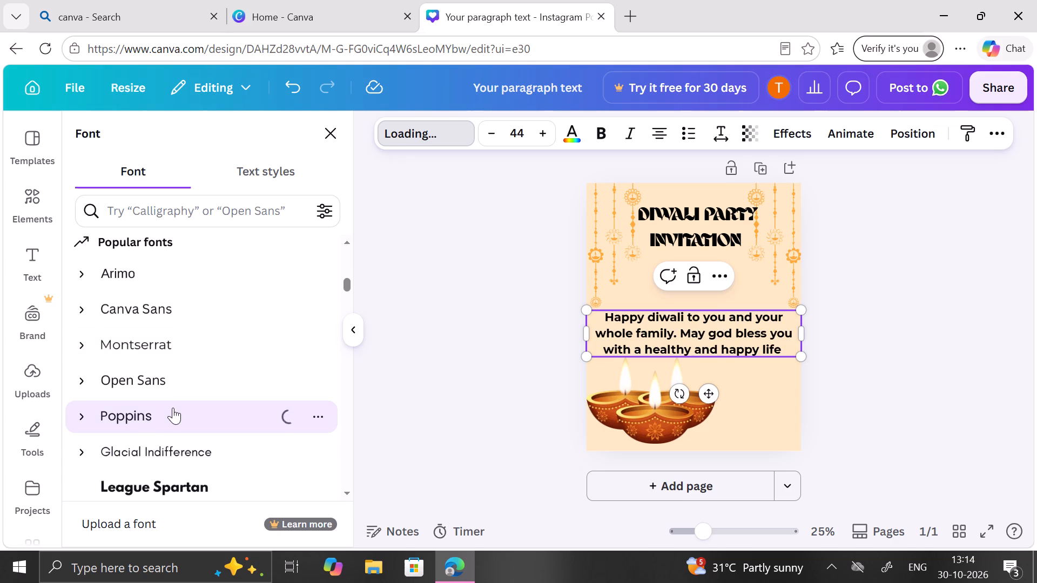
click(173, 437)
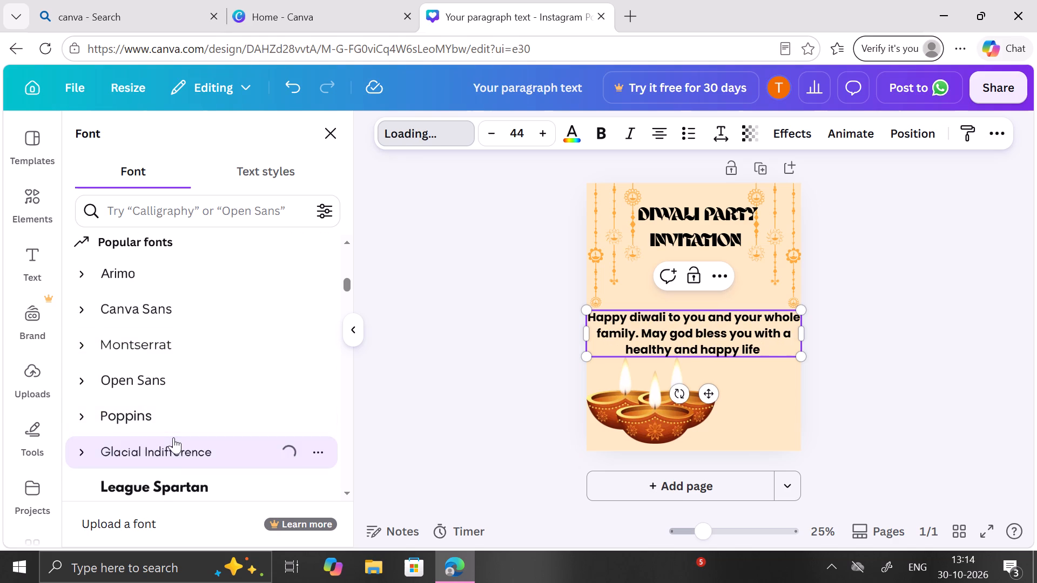
Set the greeting subheading's font to Alice.
scroll(173, 437, down, 2)
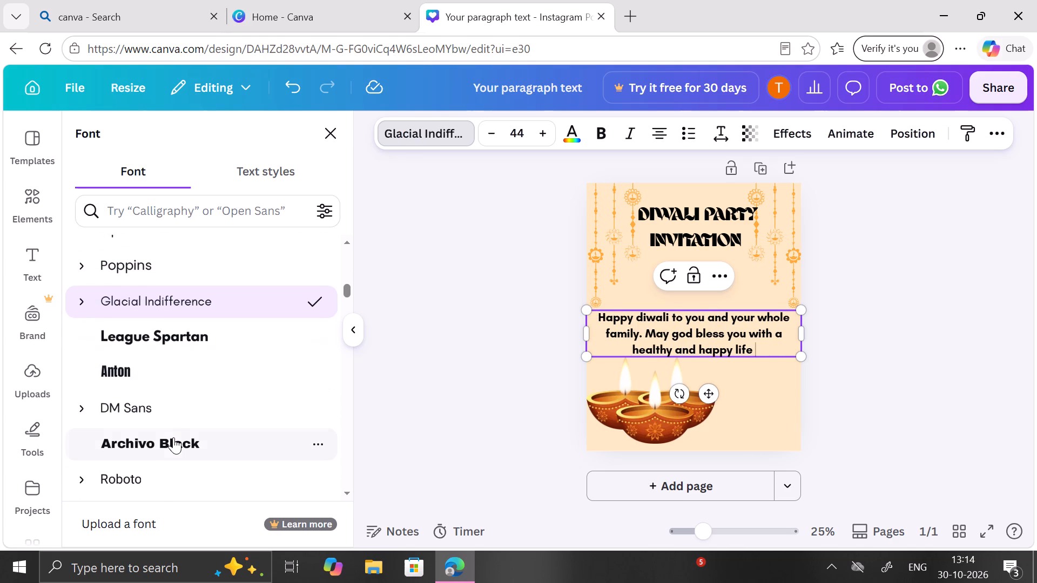
scroll(173, 437, down, 1)
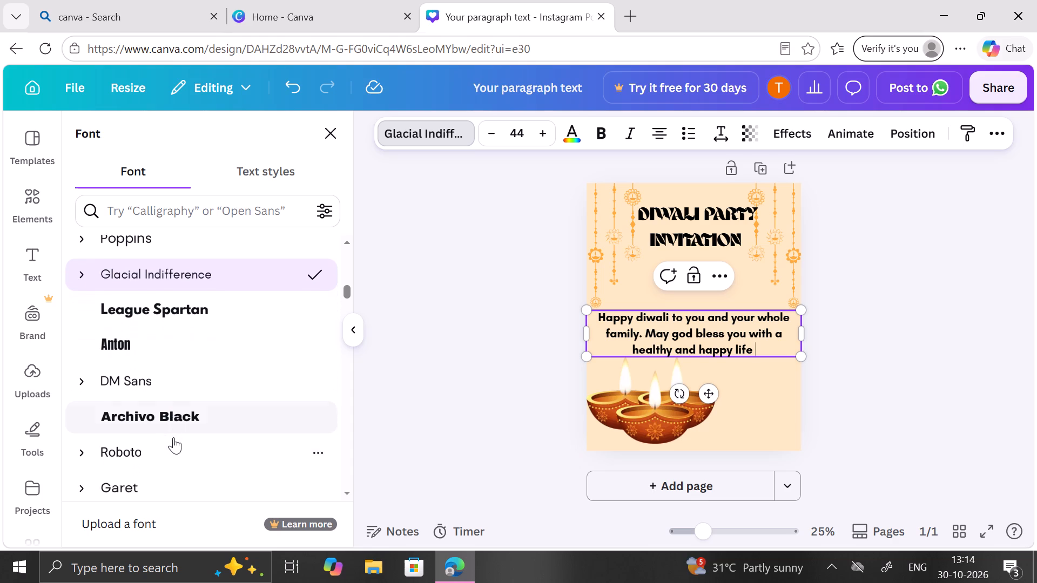
scroll(173, 437, down, 1)
click(184, 400)
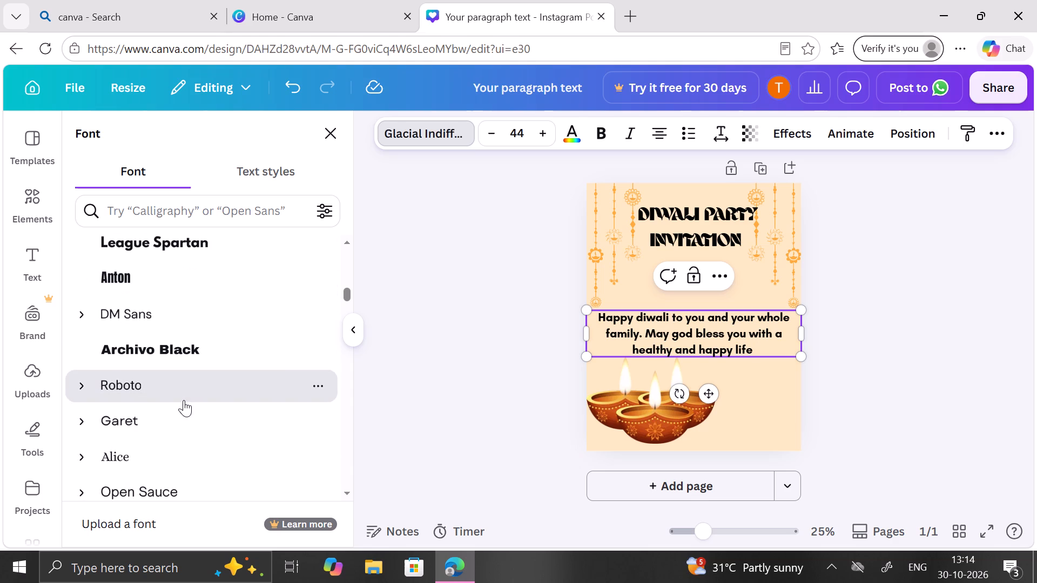
click(172, 448)
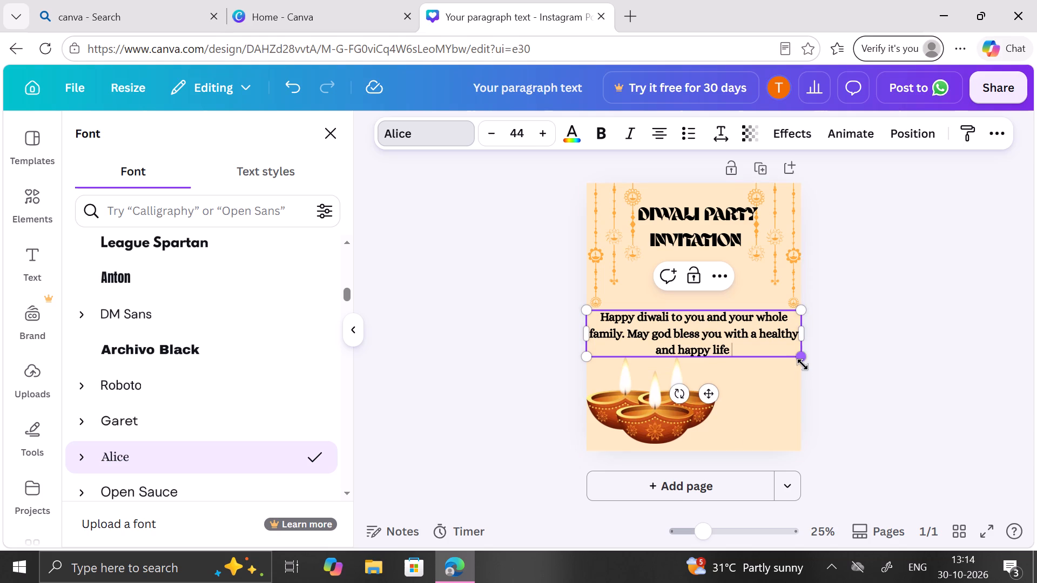
Scale the greeting subheading down to about size 39.6 and move it up beneath the "DIWALI PARTY INVITATION" heading.
drag(802, 360, 786, 354)
drag(732, 336, 757, 321)
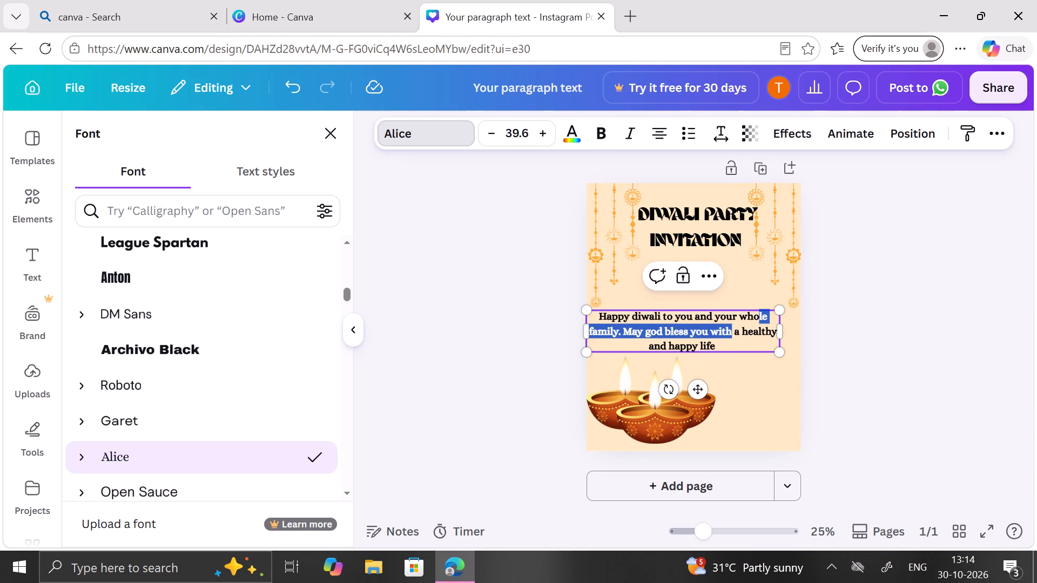
click(767, 360)
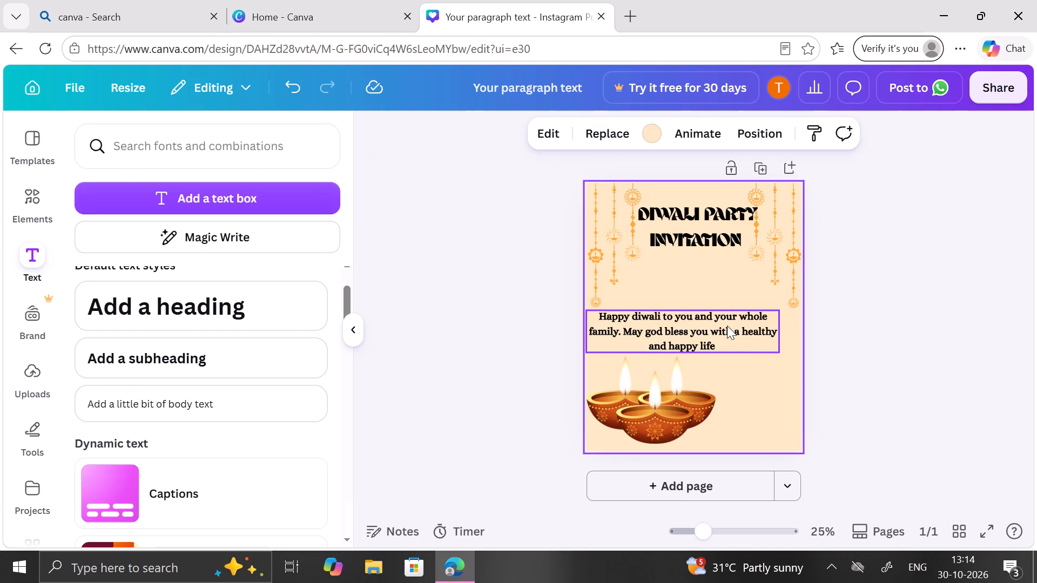
drag(731, 329, 773, 267)
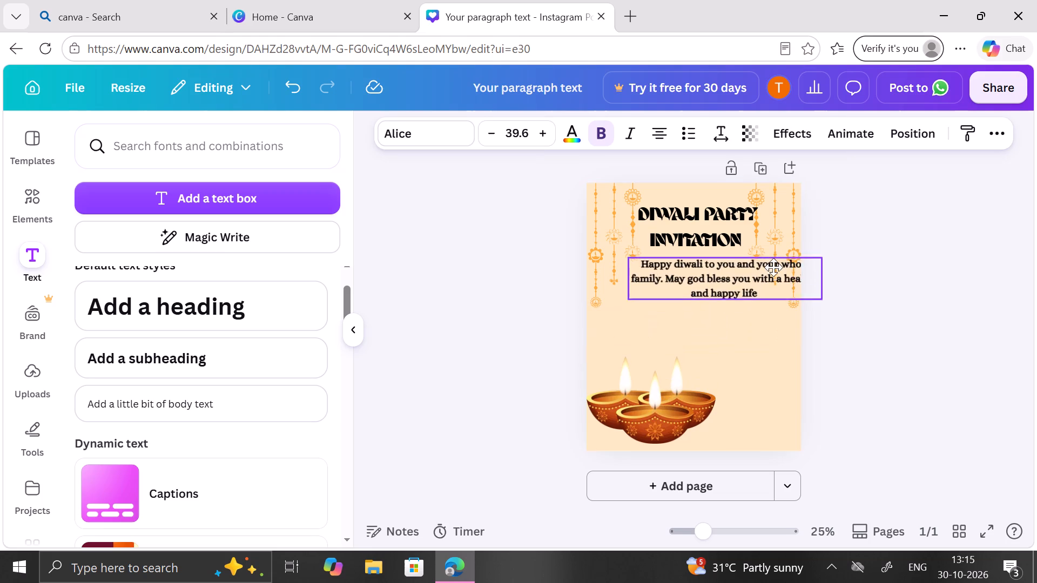
drag(773, 267, 743, 290)
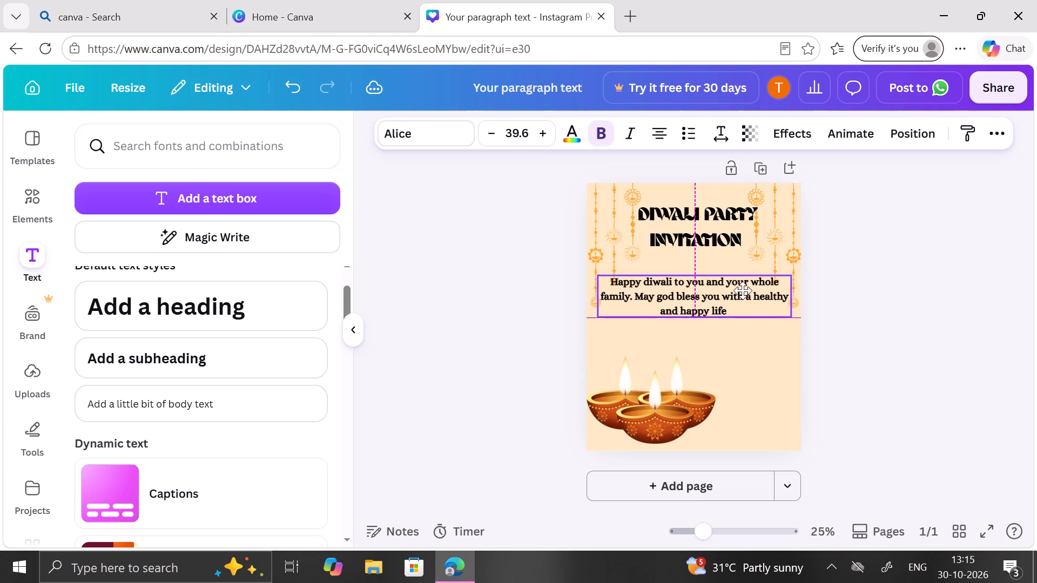
drag(743, 290, 748, 285)
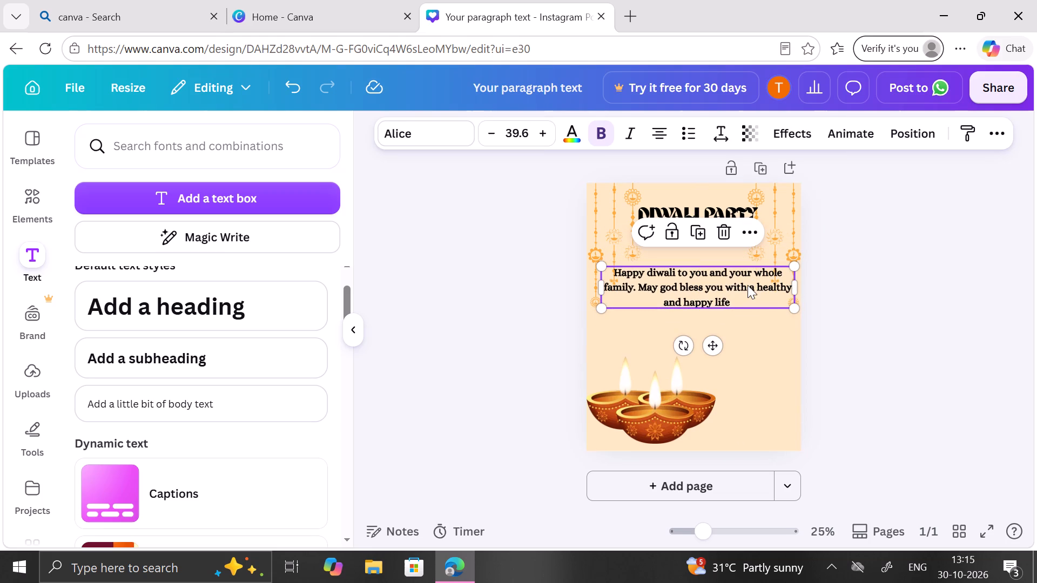
Scale the greeting subheading down to about size 36.5 and position it roughly centred just below the heading, between the hanging ornaments.
drag(794, 309, 786, 307)
drag(786, 307, 779, 304)
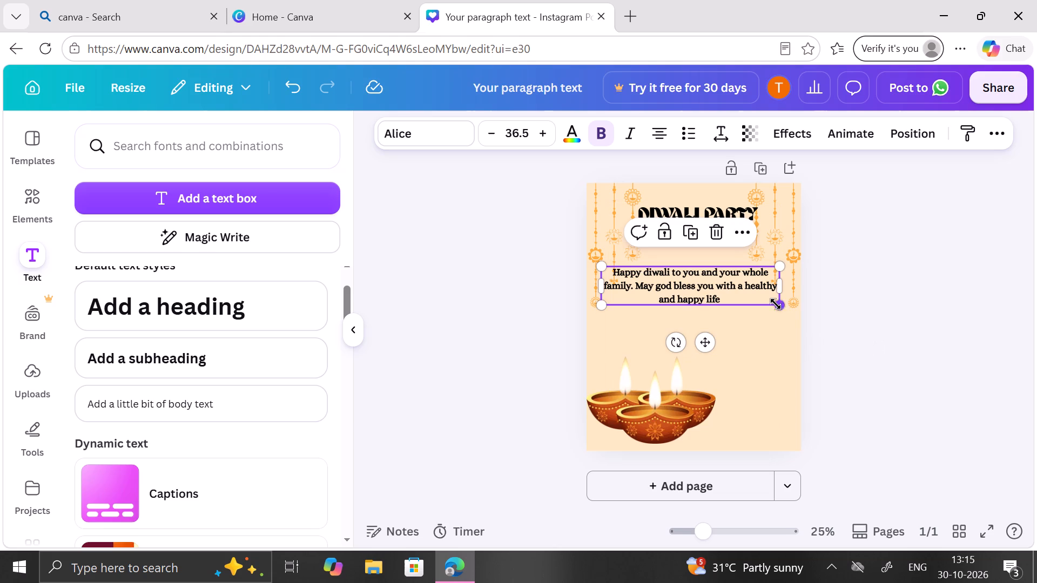
drag(723, 288, 728, 287)
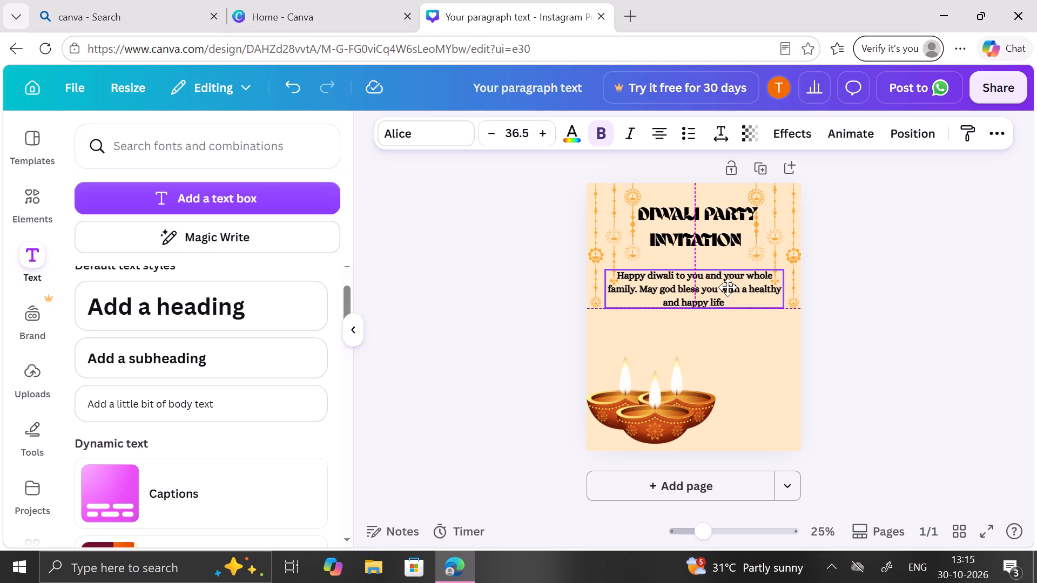
drag(728, 287, 729, 284)
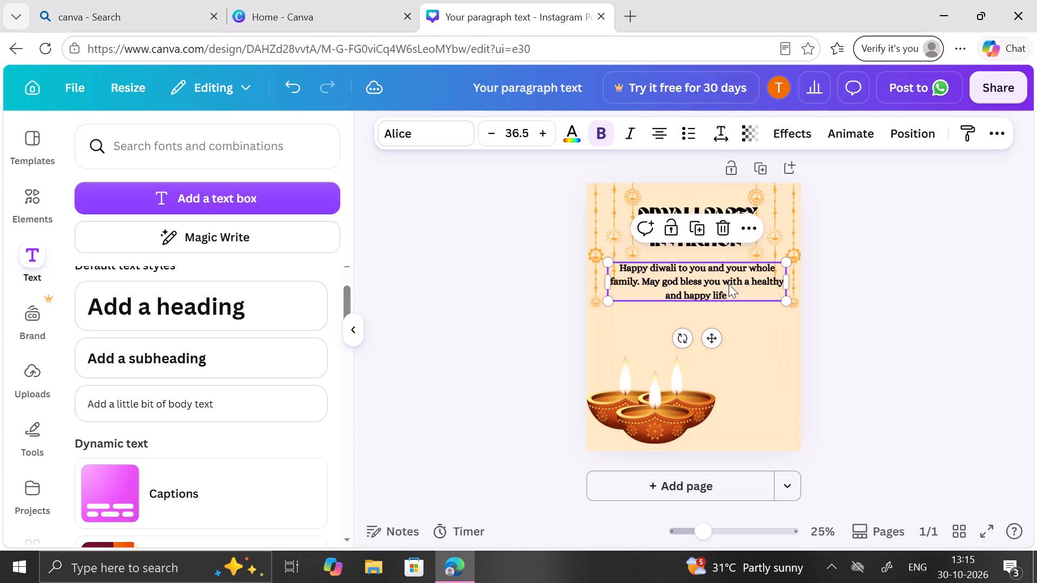
click(735, 314)
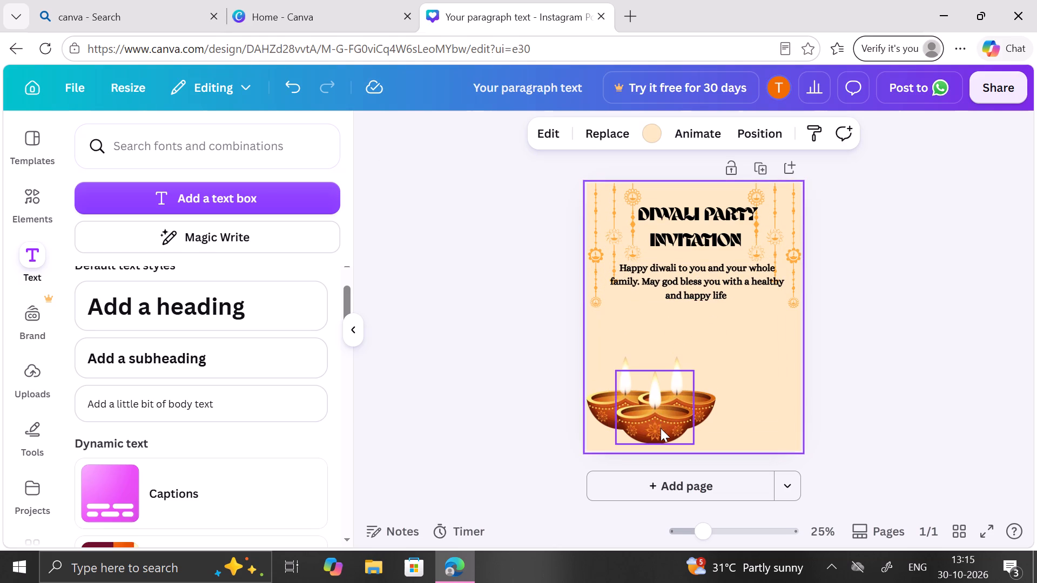
Lower the three diyas to the page's bottom edge, overlapping in the bottom-left corner with the front diya between the other two.
drag(662, 430, 759, 435)
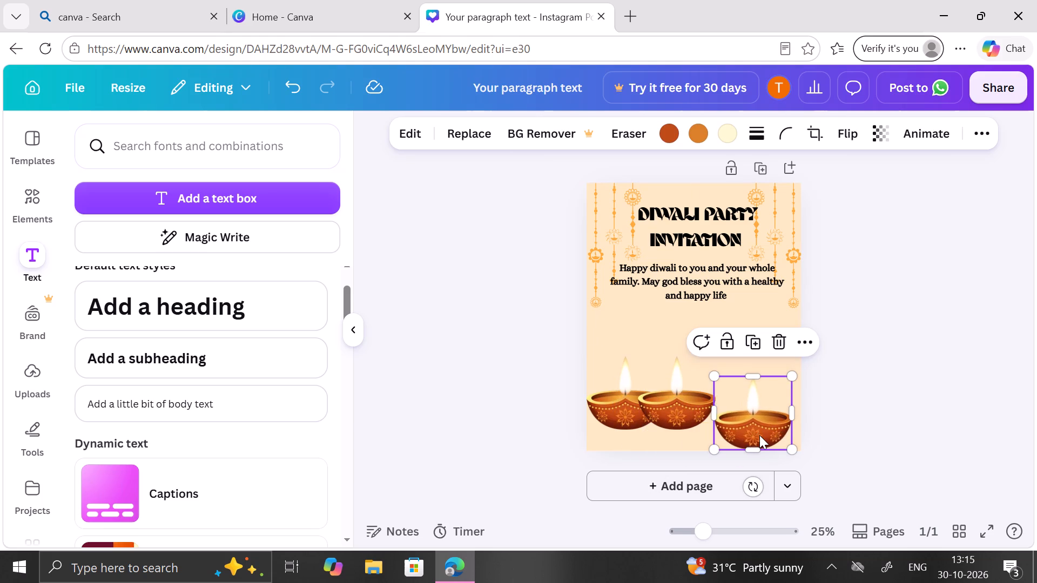
drag(607, 408, 607, 426)
drag(674, 412, 672, 431)
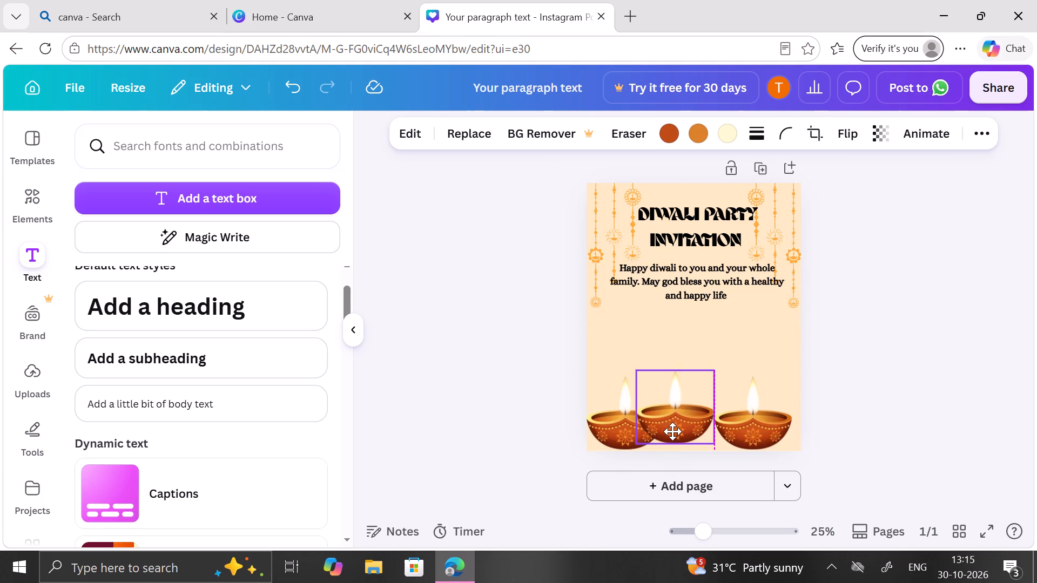
drag(672, 431, 672, 432)
drag(735, 429, 624, 427)
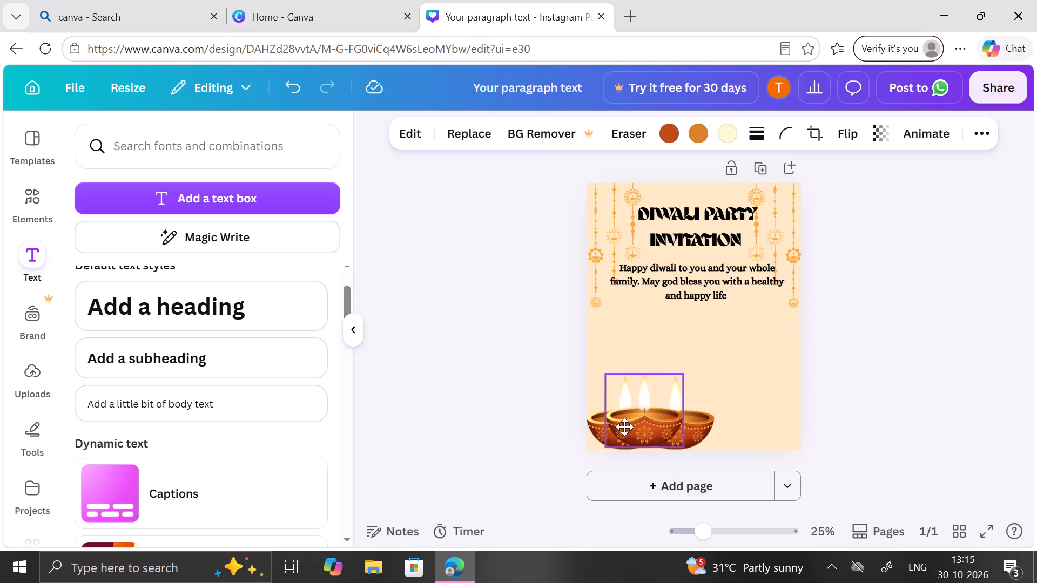
drag(624, 427, 634, 435)
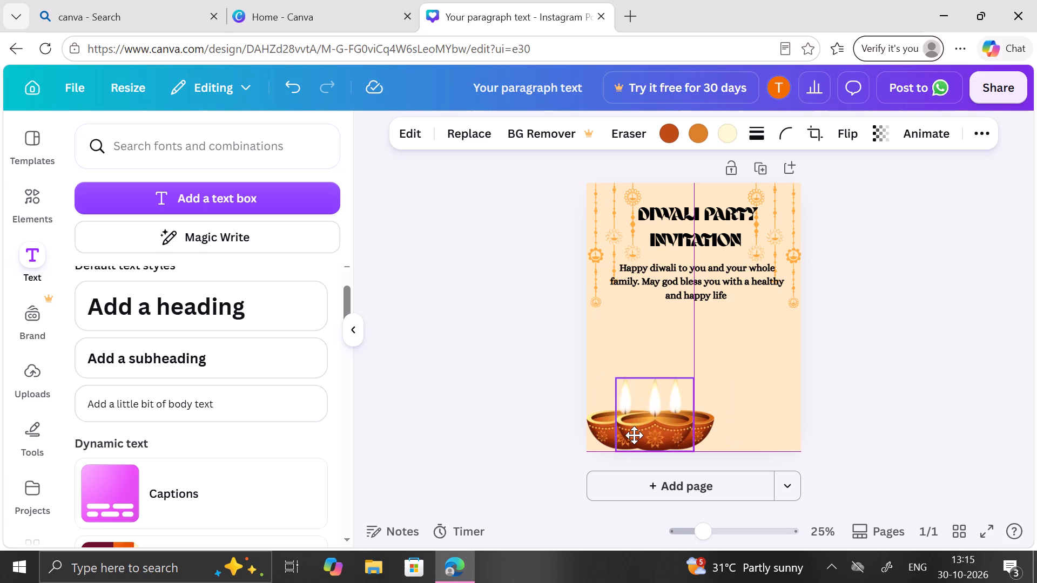
drag(634, 435, 631, 435)
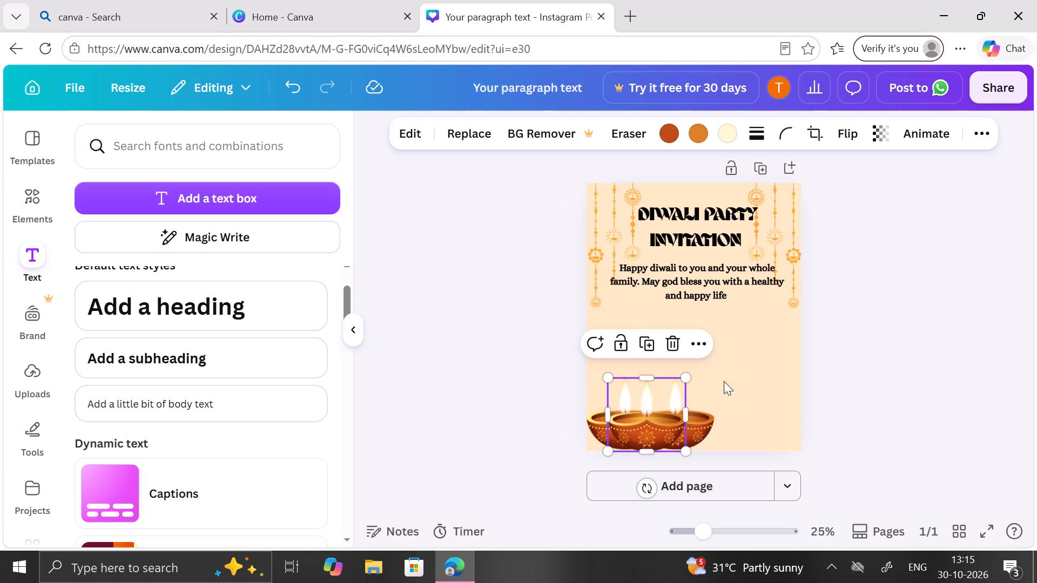
click(790, 367)
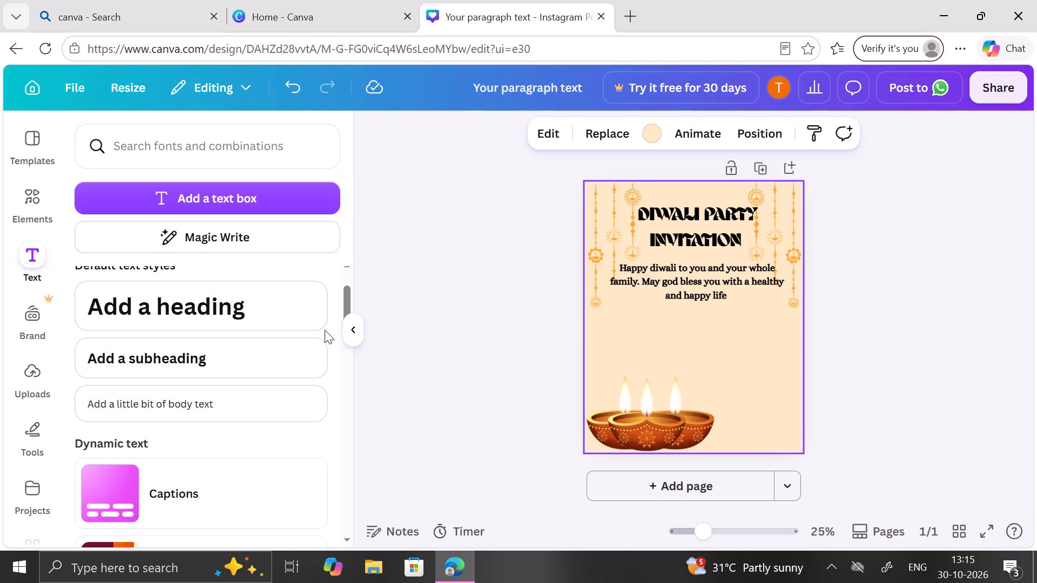
Add new subheading text boxes in the empty area between the greeting and the diyas.
scroll(244, 329, up, 1)
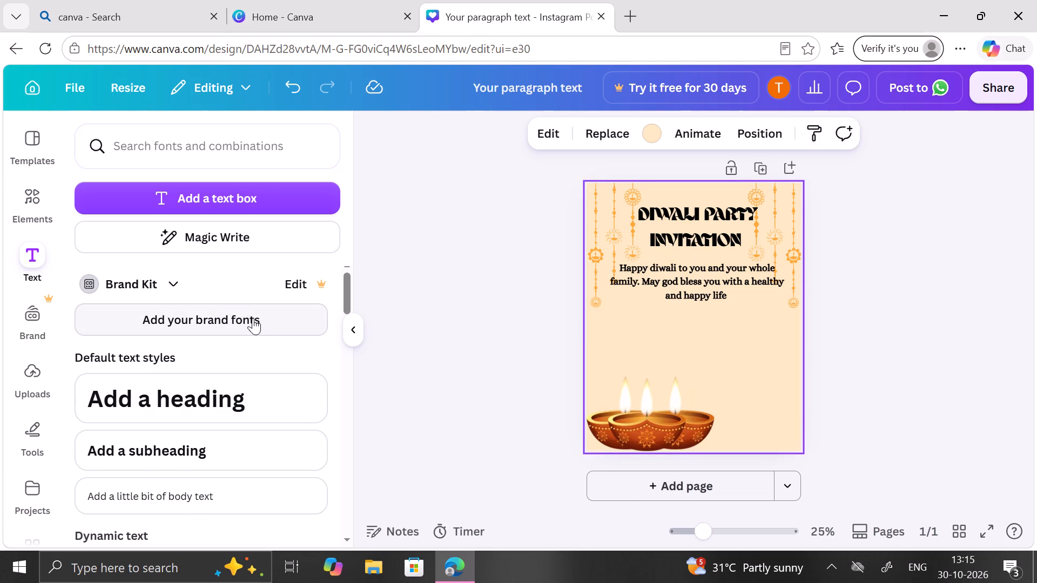
scroll(253, 318, up, 2)
click(213, 439)
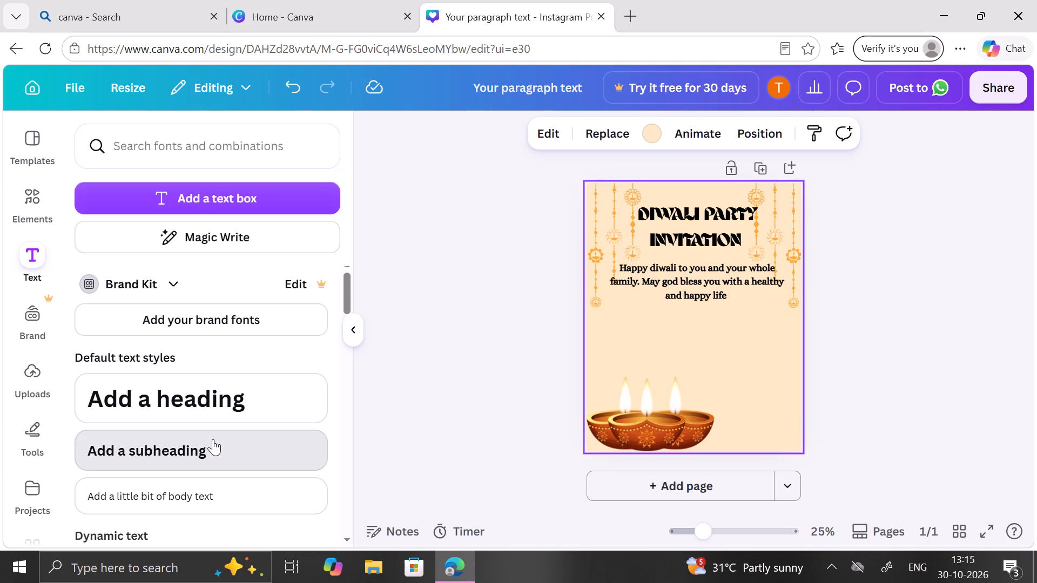
double_click(213, 439)
right_click(213, 439)
click(213, 439)
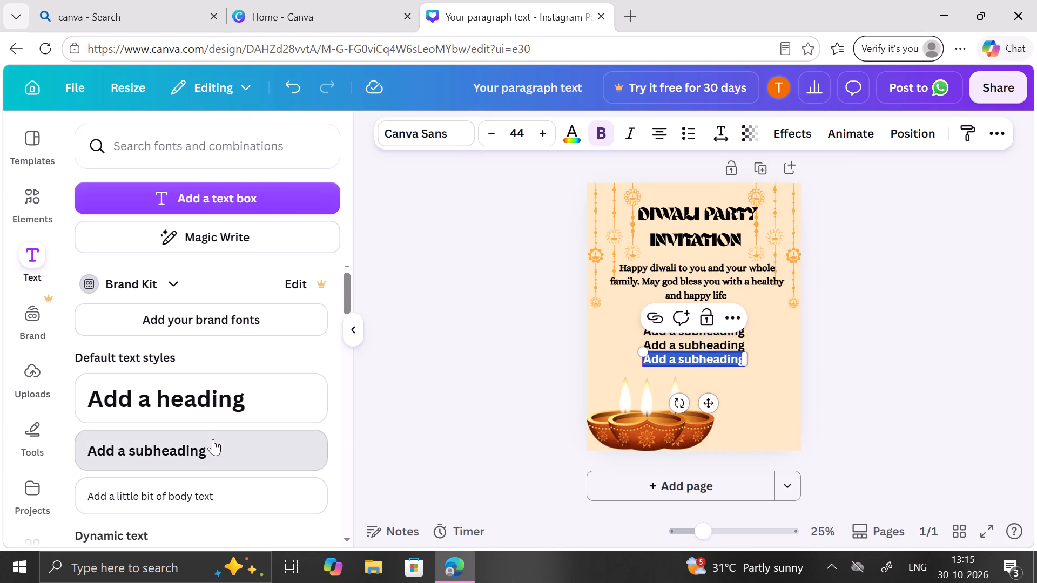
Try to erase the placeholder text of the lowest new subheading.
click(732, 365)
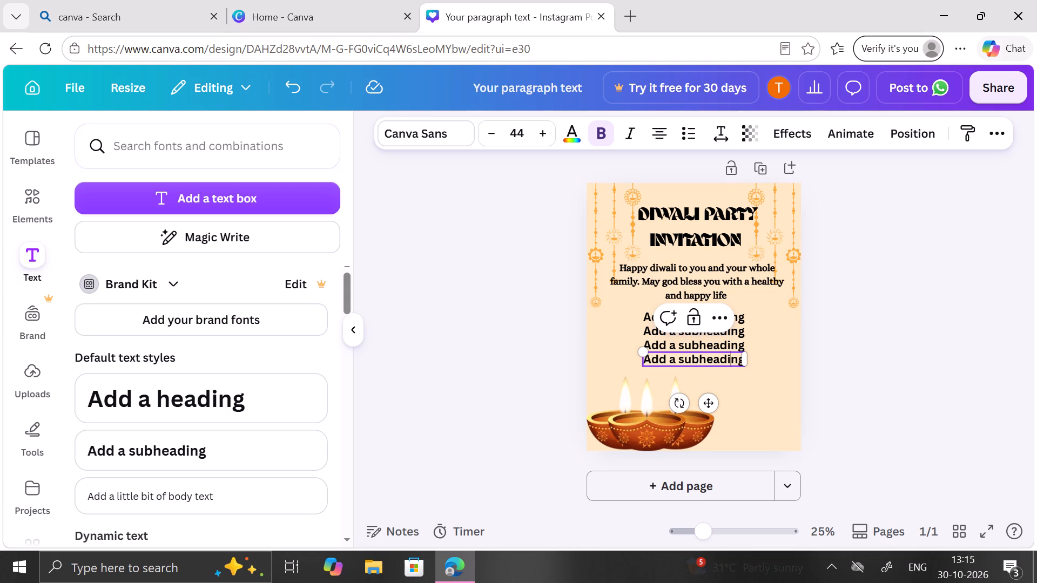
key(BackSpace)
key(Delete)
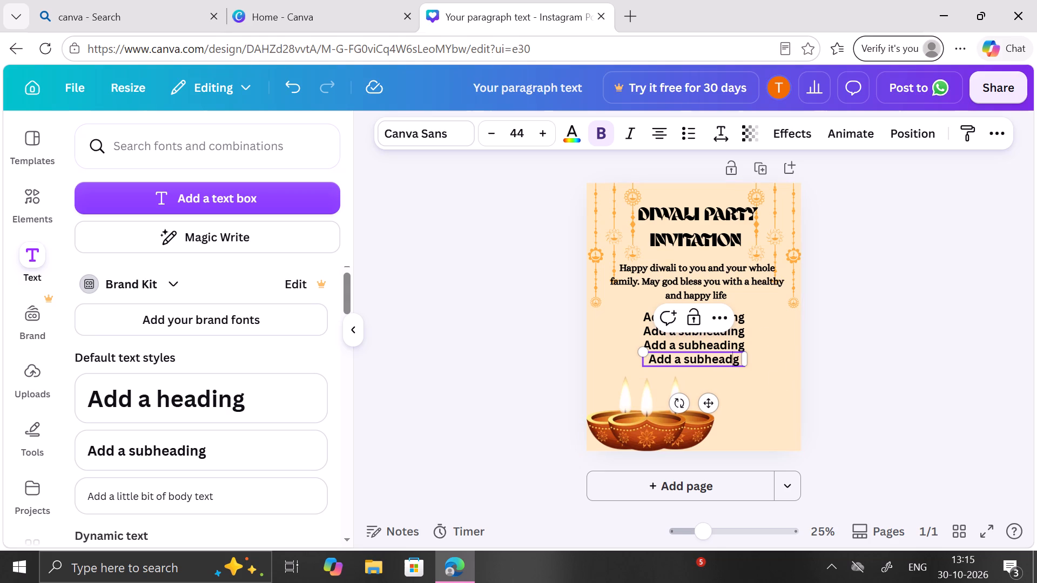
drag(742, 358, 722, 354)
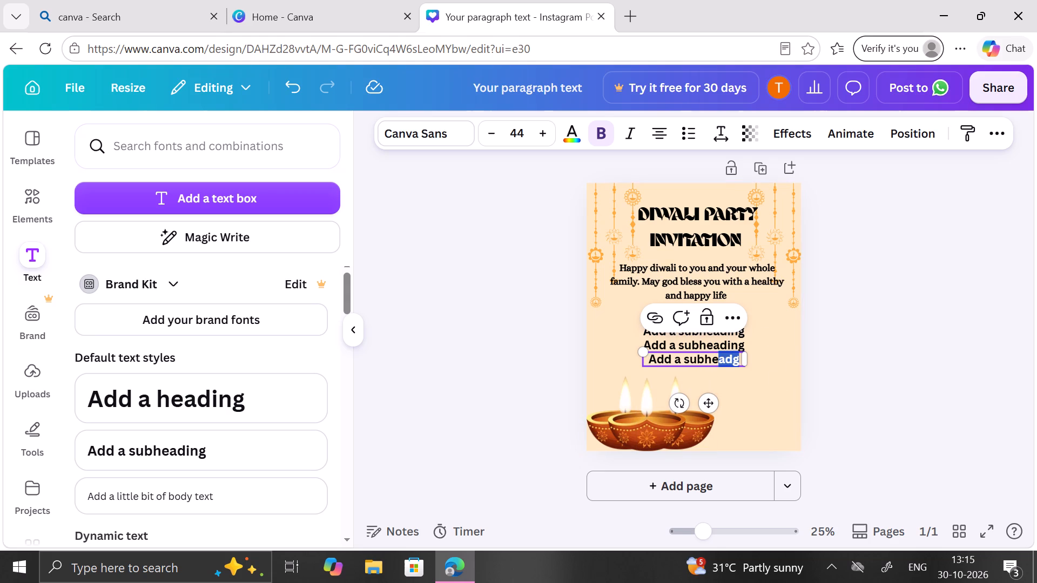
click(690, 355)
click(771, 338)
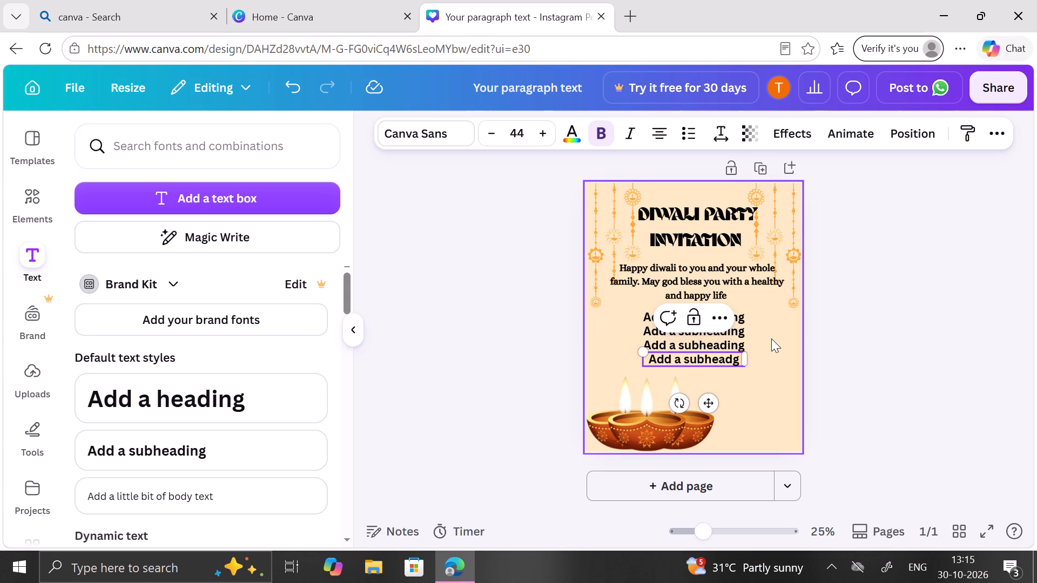
Delete the first, third and fourth new subheading boxes, keeping only the second one from the top.
click(711, 316)
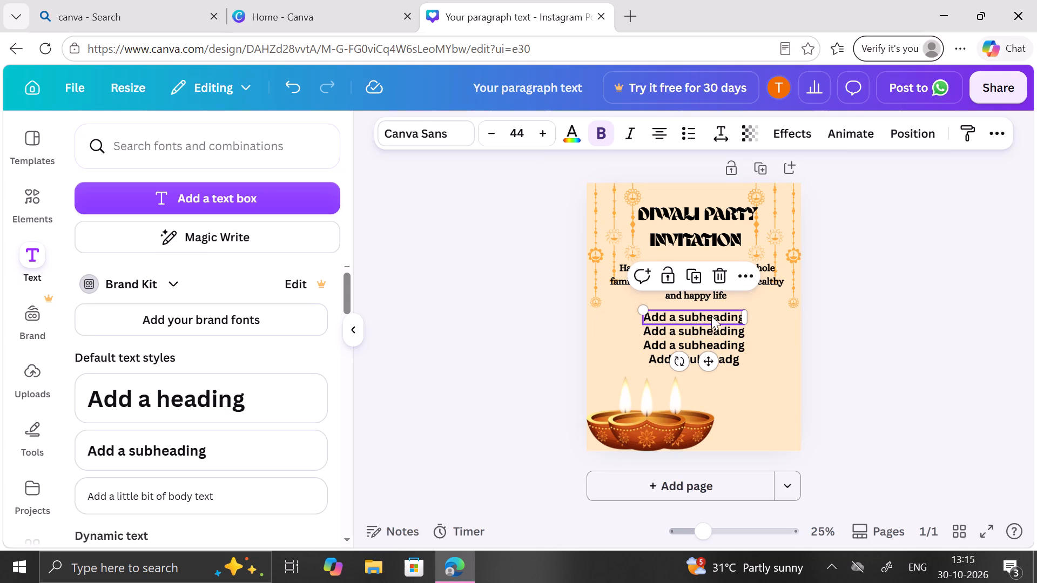
click(718, 280)
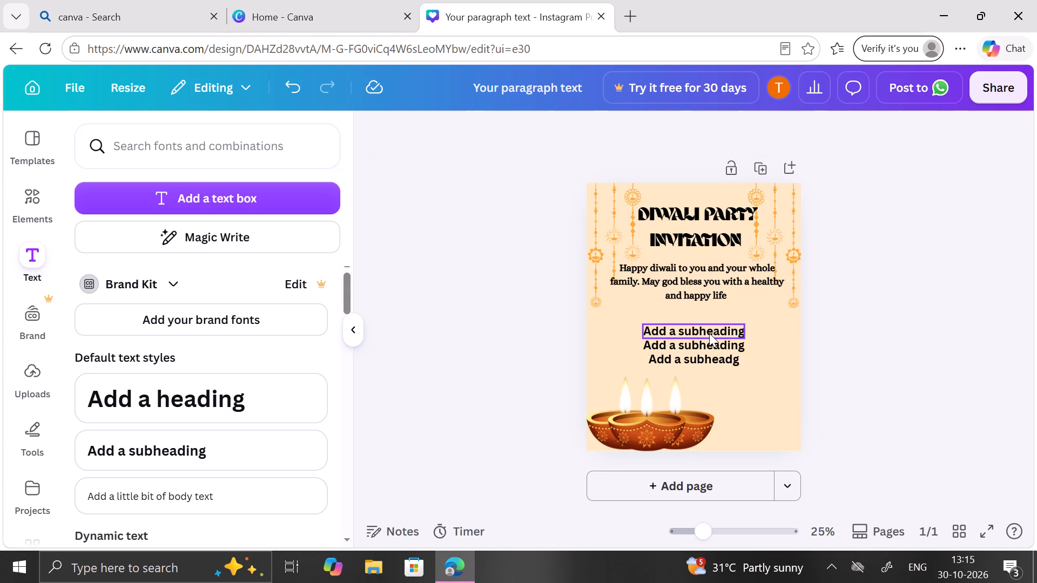
click(709, 348)
click(713, 305)
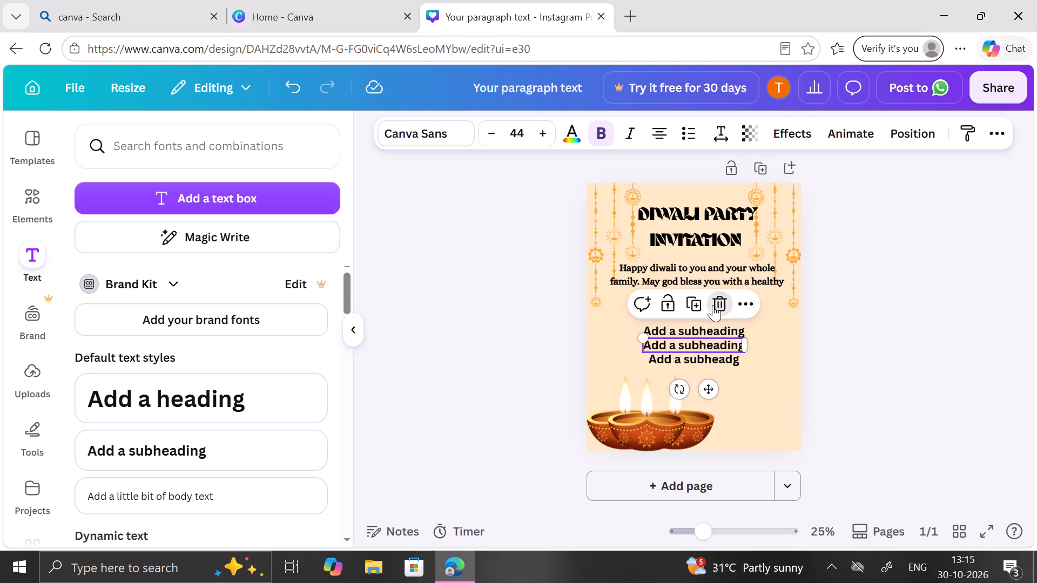
click(706, 361)
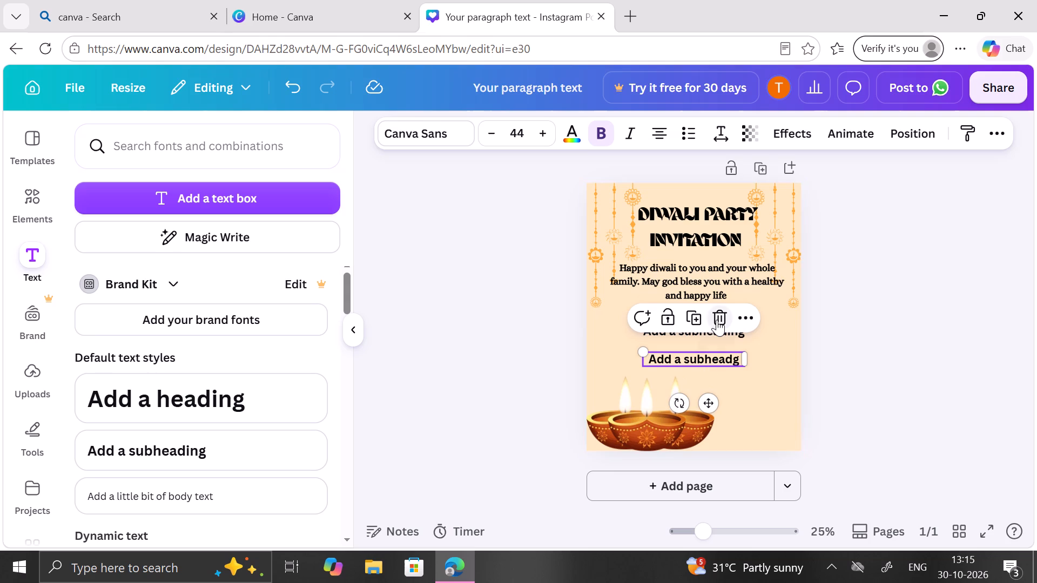
click(717, 320)
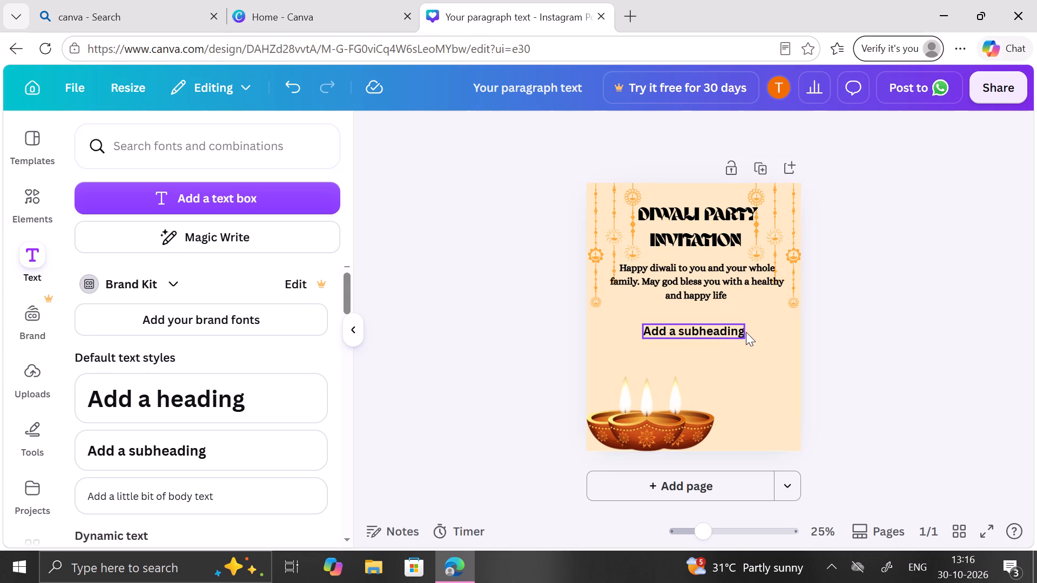
Replace the remaining subheading's placeholder text with "I invite you to the diwali party".
click(746, 332)
click(738, 330)
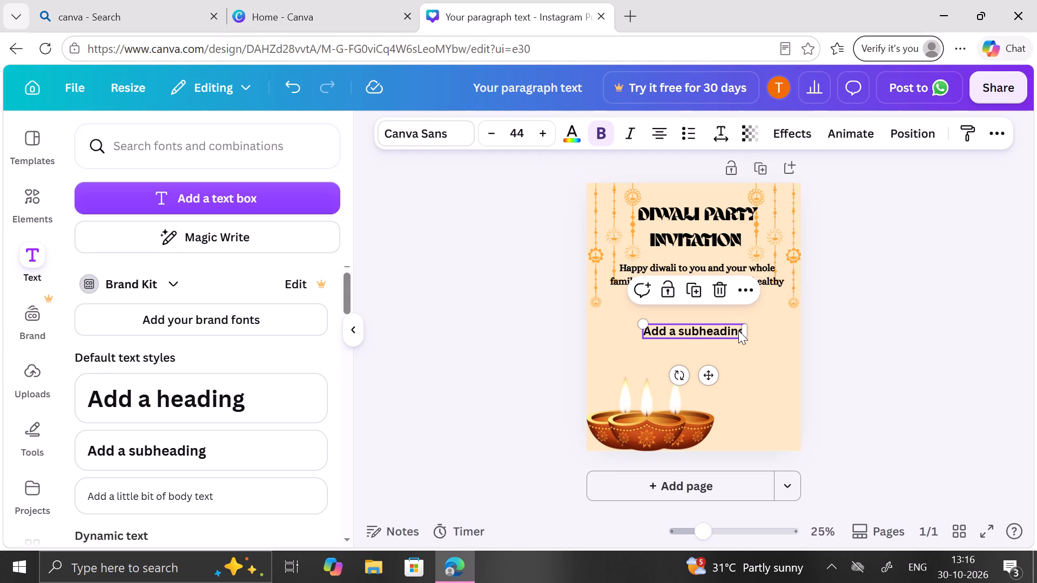
click(735, 325)
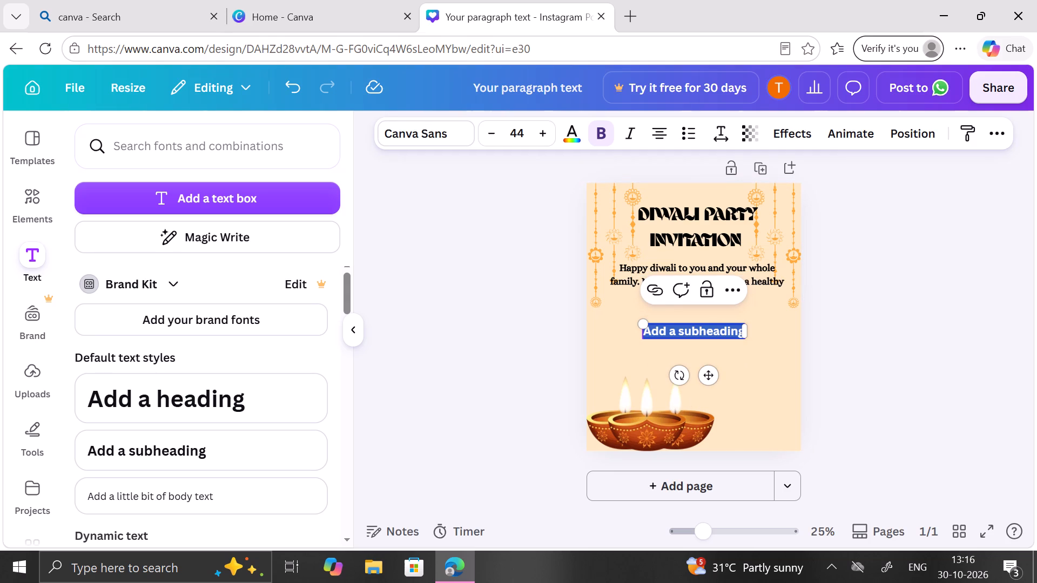
key(BackSpace)
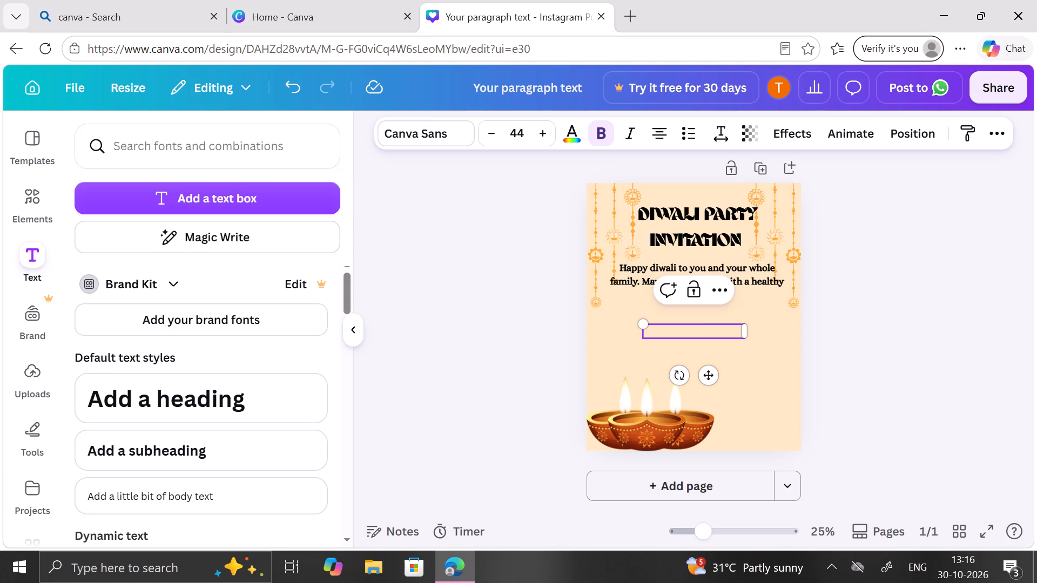
key(i)
key(BackSpace)
key(i)
key(n)
key(c)
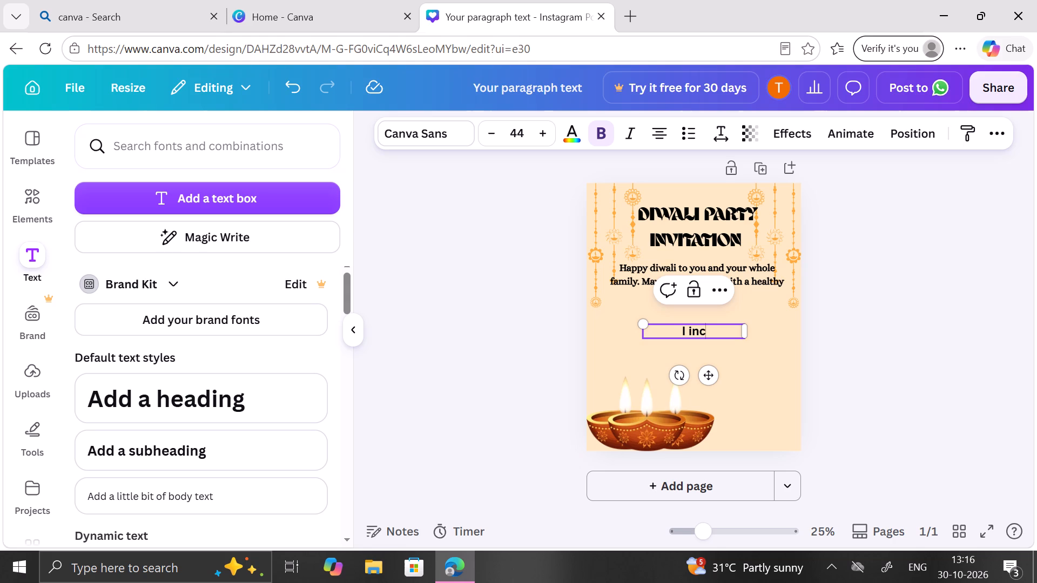
key(BackSpace)
text(vite)
key(space)
text(yo)
key(y)
key(BackSpace)
text(ju)
key(BackSpace)
key(BackSpace)
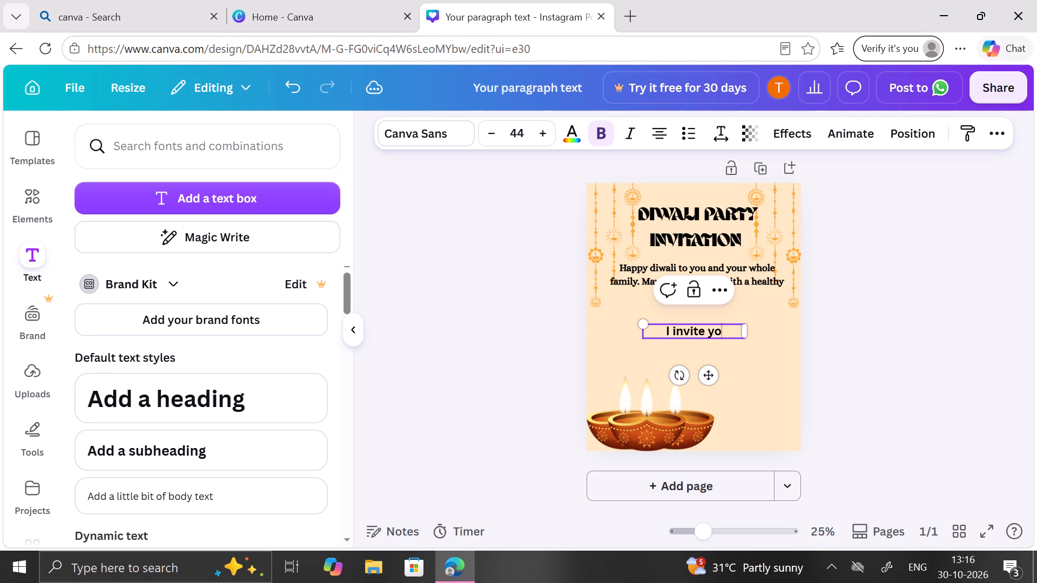
text(u)
key(space)
text(to thr)
key(space)
key(BackSpace)
key(BackSpace)
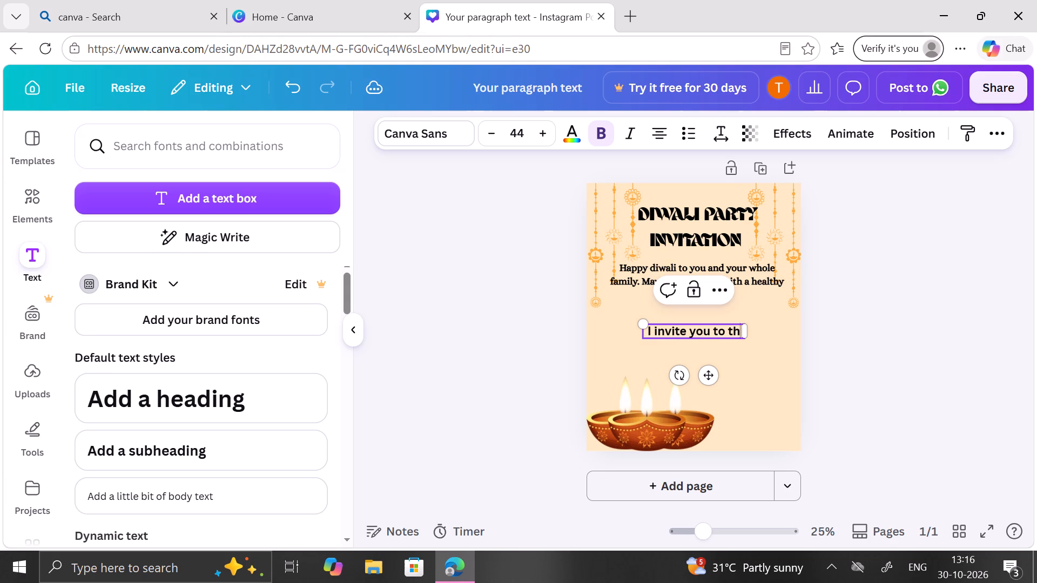
text(e)
key(space)
text(di)
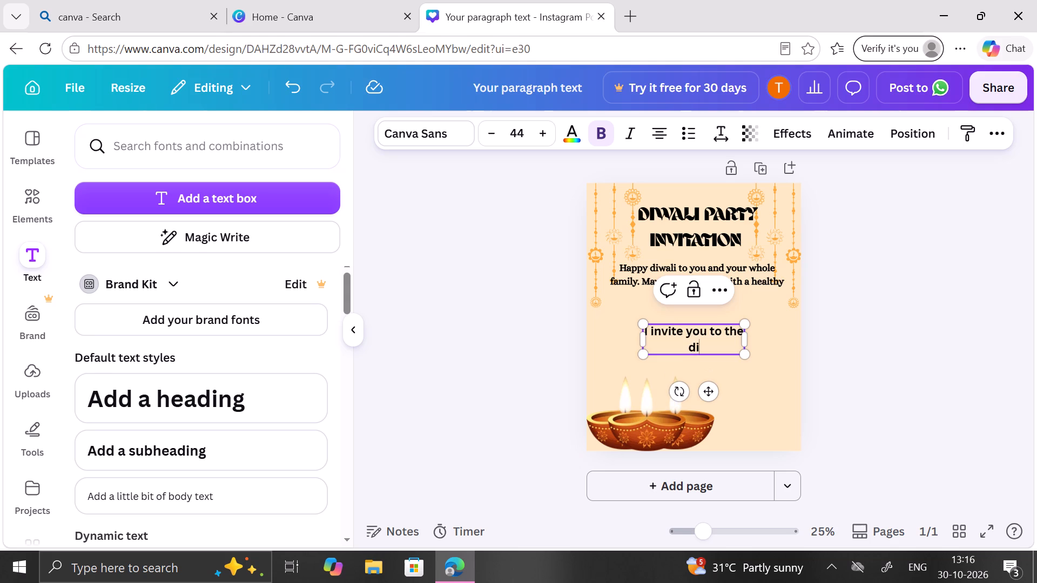
text(wali)
key(space)
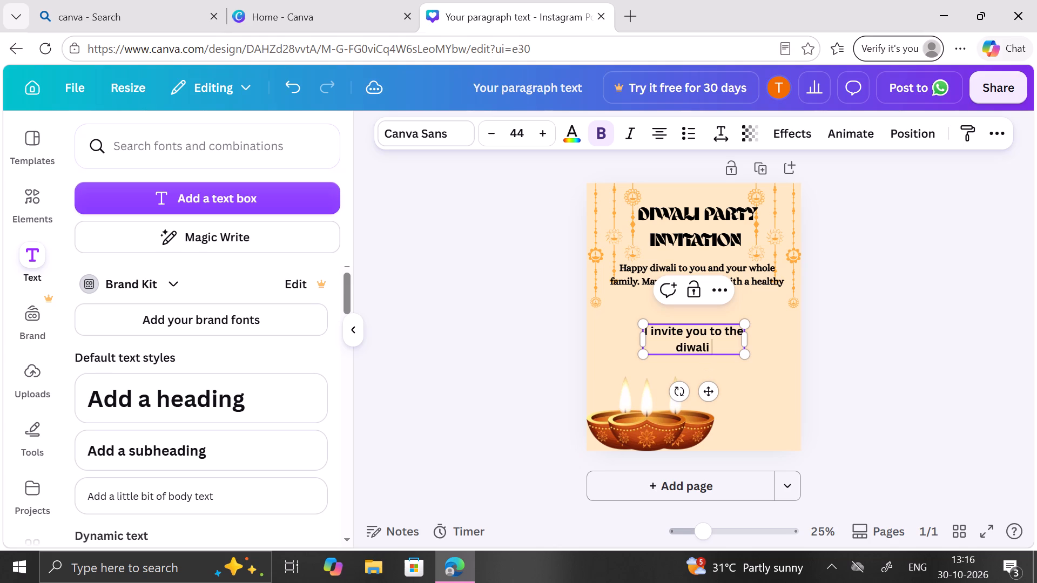
text(pa)
text(rty)
key(space)
Extend the invitation subheading with "organised at our home" after "diwali party".
key(a)
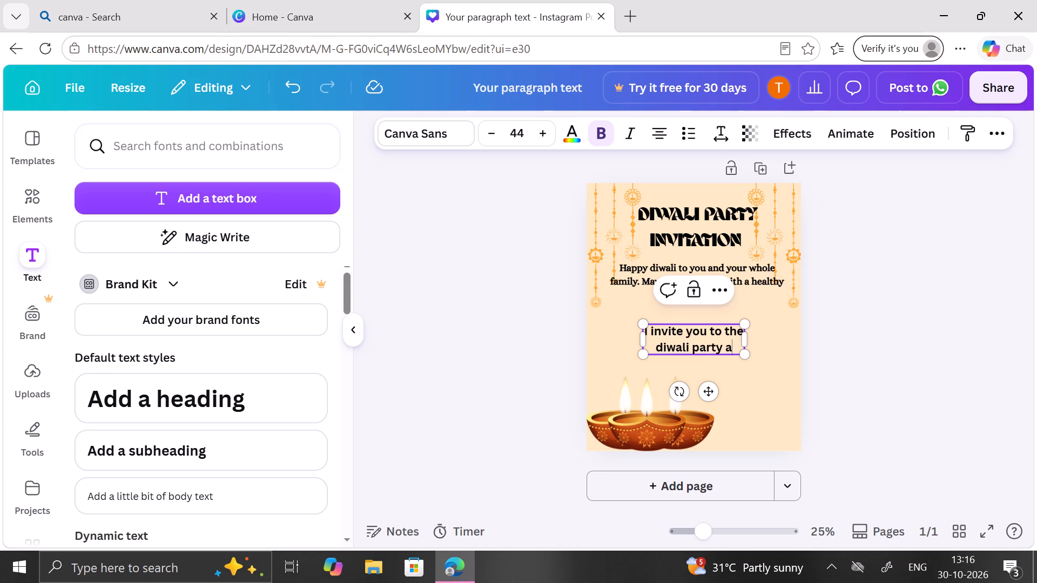
key(BackSpace)
key(a)
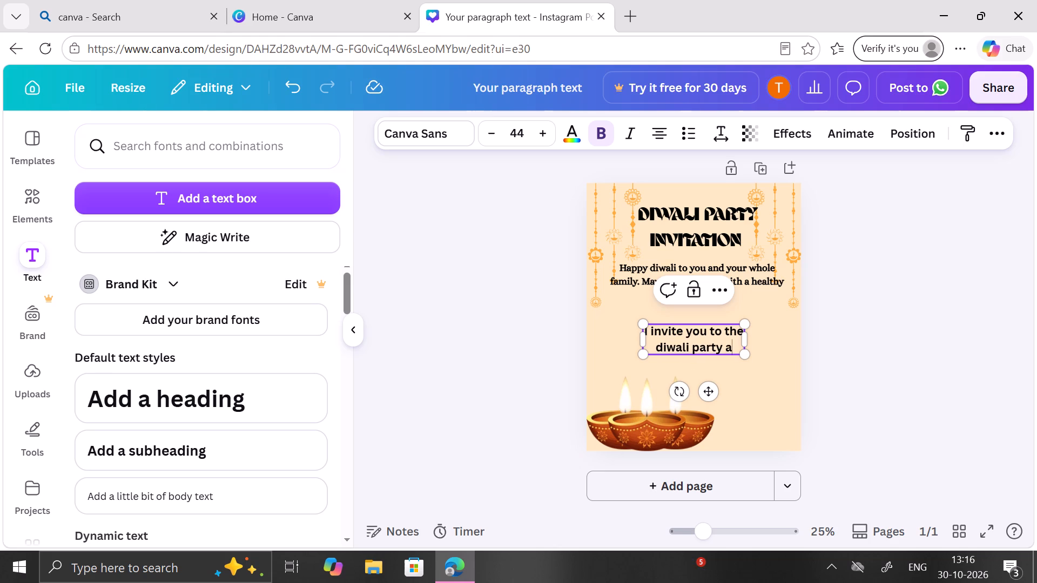
key(BackSpace)
key(o)
key(r)
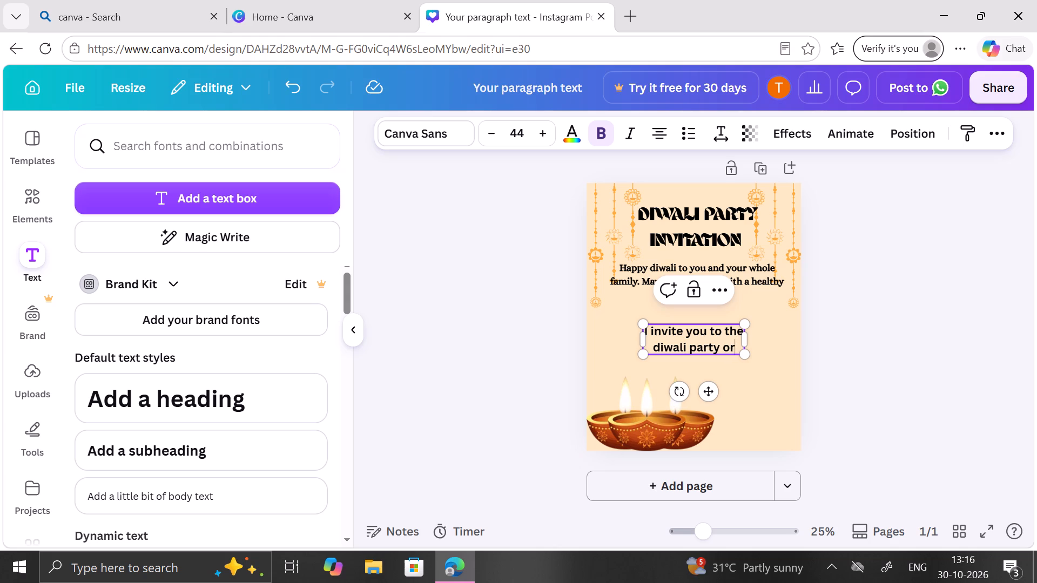
text(ga)
text(nid)
key(BackSpace)
text(sed a)
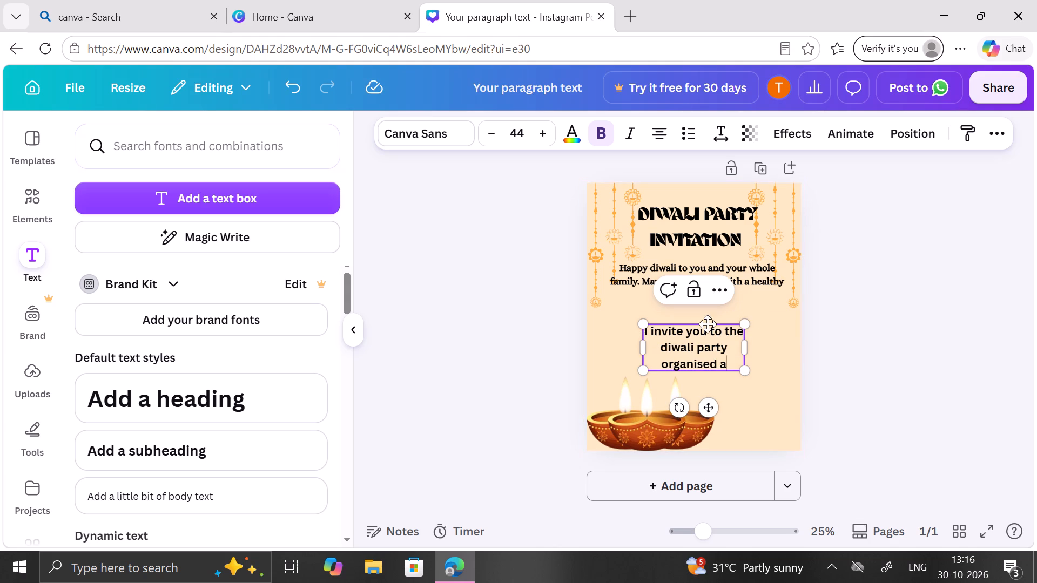
text(t)
key(space)
key(o)
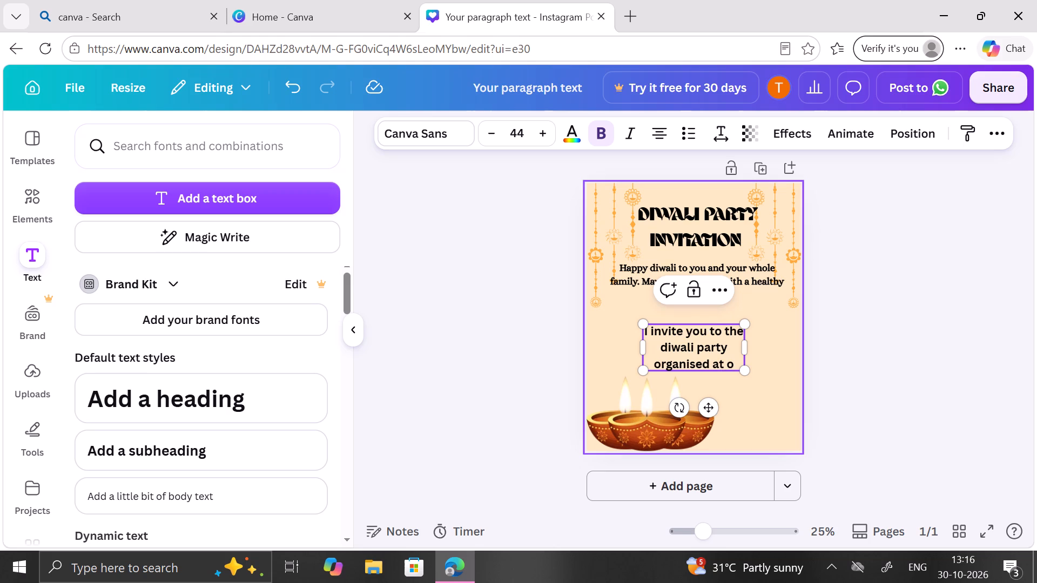
text(us)
key(space)
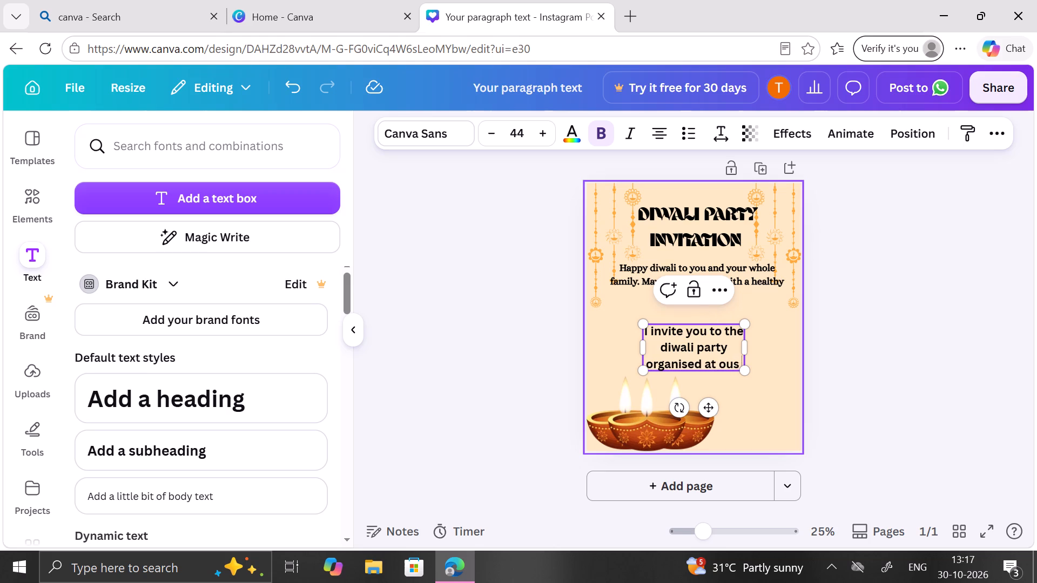
key(BackSpace)
key(BackSpace)
text(w)
key(space)
key(BackSpace)
key(BackSpace)
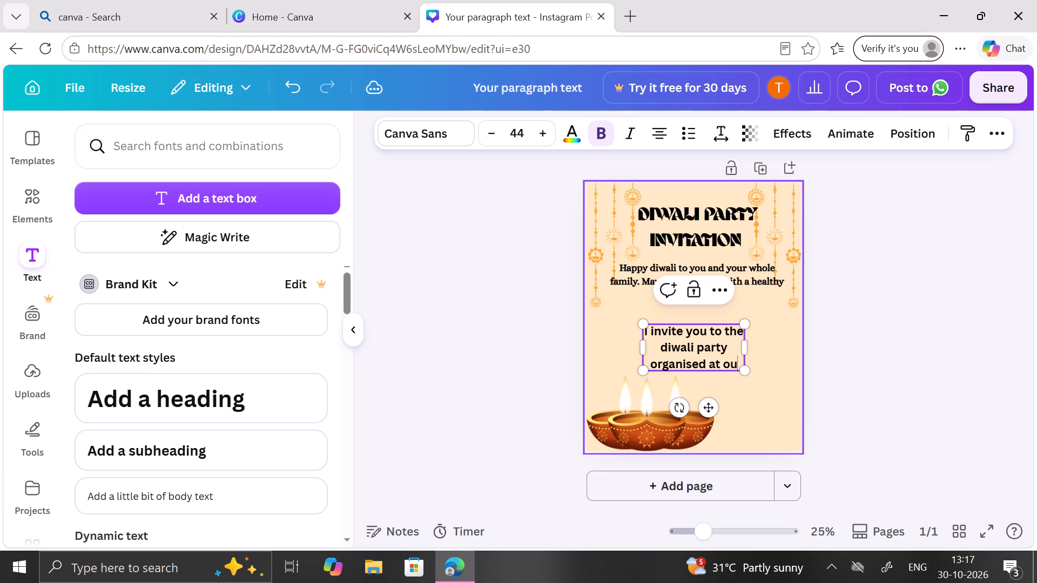
key(e)
key(BackSpace)
text(r)
key(space)
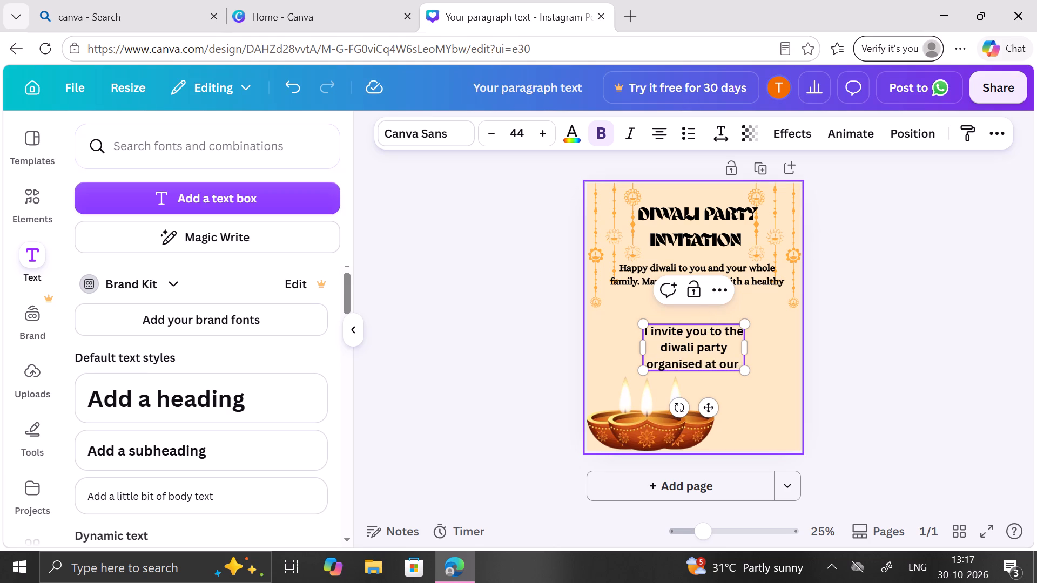
text(ha)
key(BackSpace)
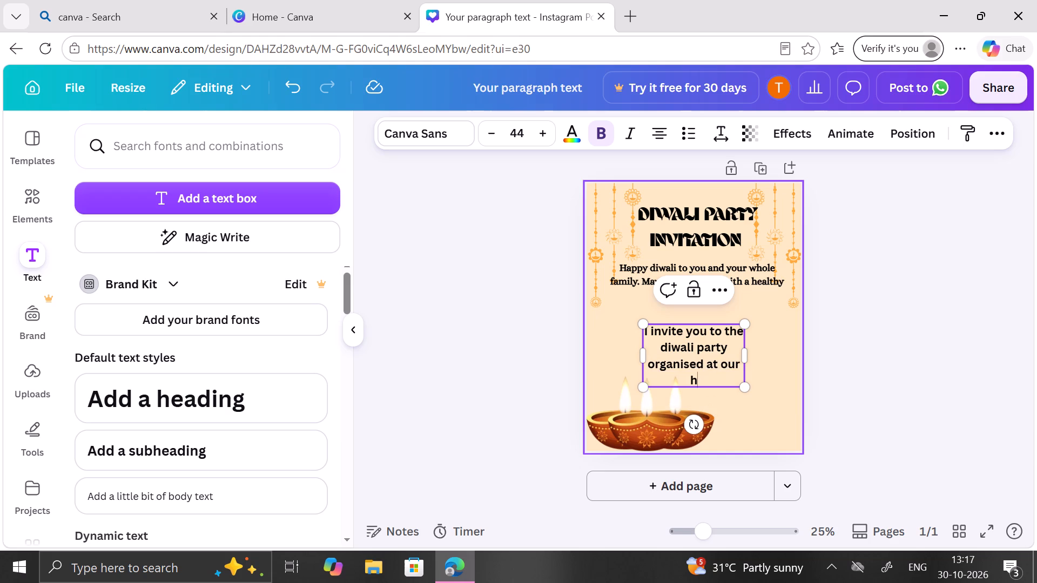
key(p)
key(BackSpace)
key(o)
text(me)
key(space)
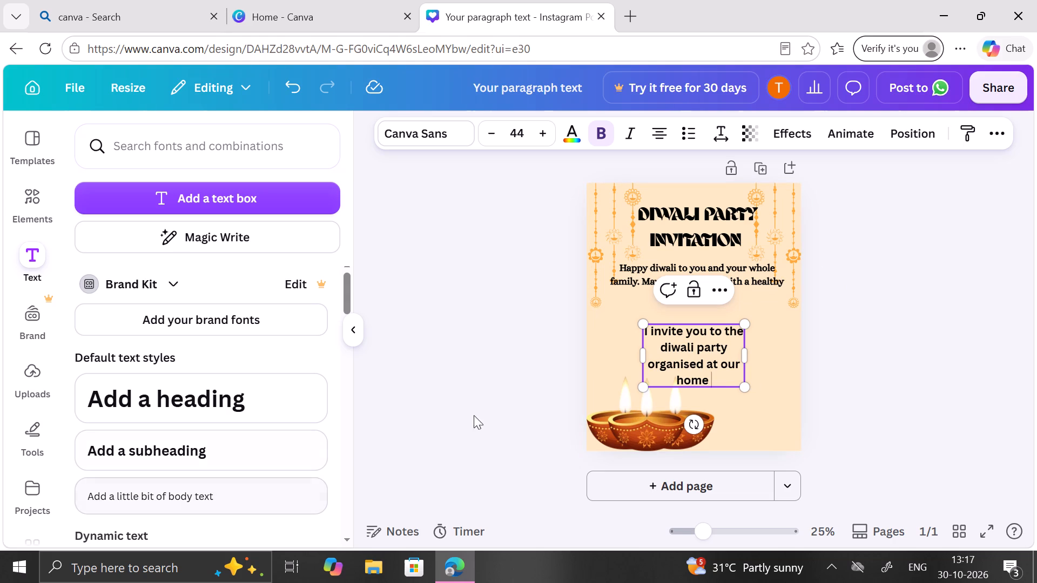
Enlarge the invitation text to size 51.3 and widen its box so the message wraps onto three lines.
drag(745, 387, 773, 385)
drag(773, 385, 769, 385)
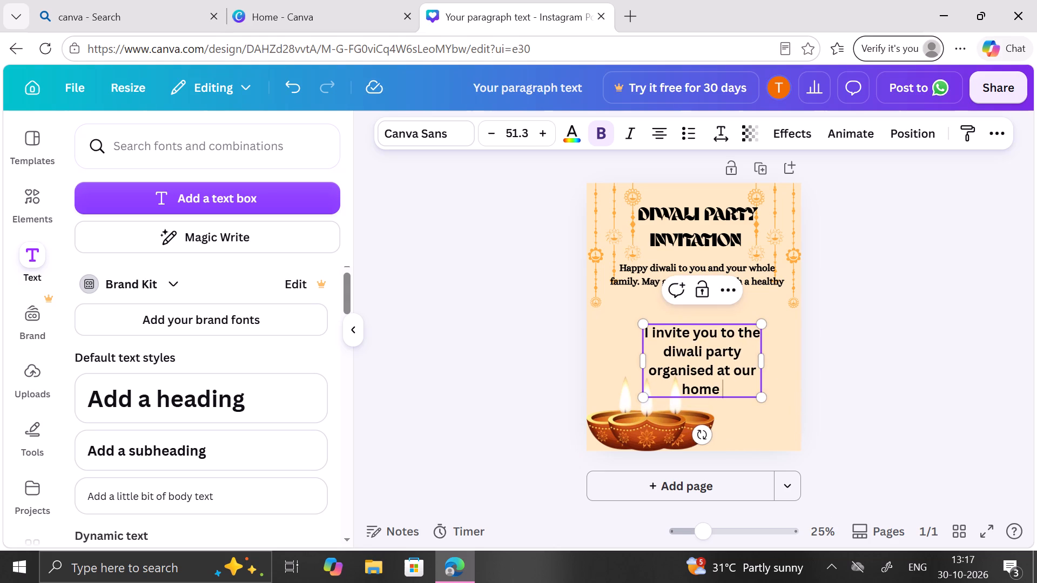
drag(642, 362, 600, 370)
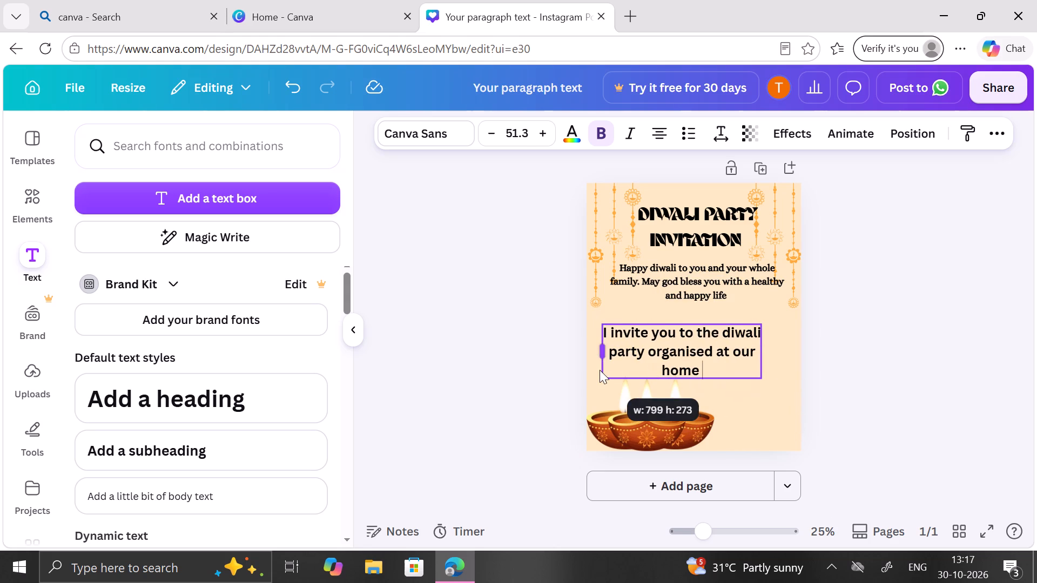
drag(600, 370, 601, 369)
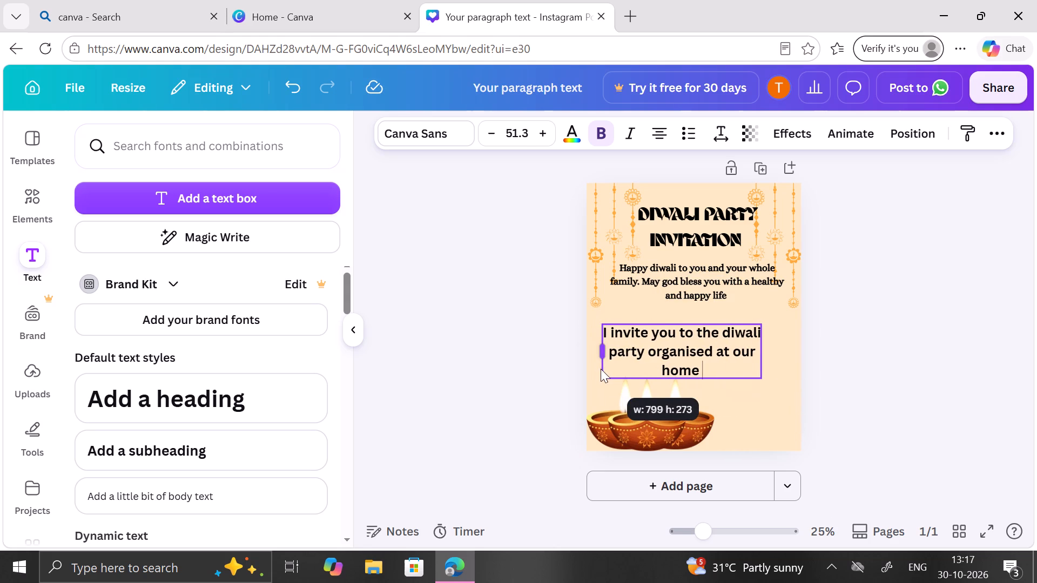
drag(601, 369, 597, 369)
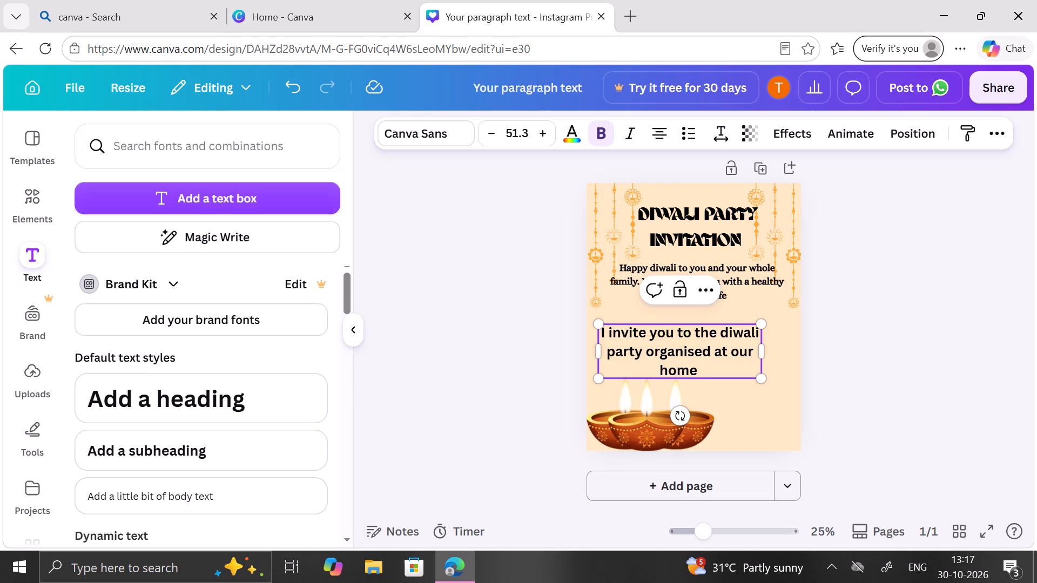
drag(761, 351, 775, 349)
Move the invitation text box up and roughly centre it just beneath the greeting.
drag(775, 349, 755, 334)
drag(755, 334, 767, 334)
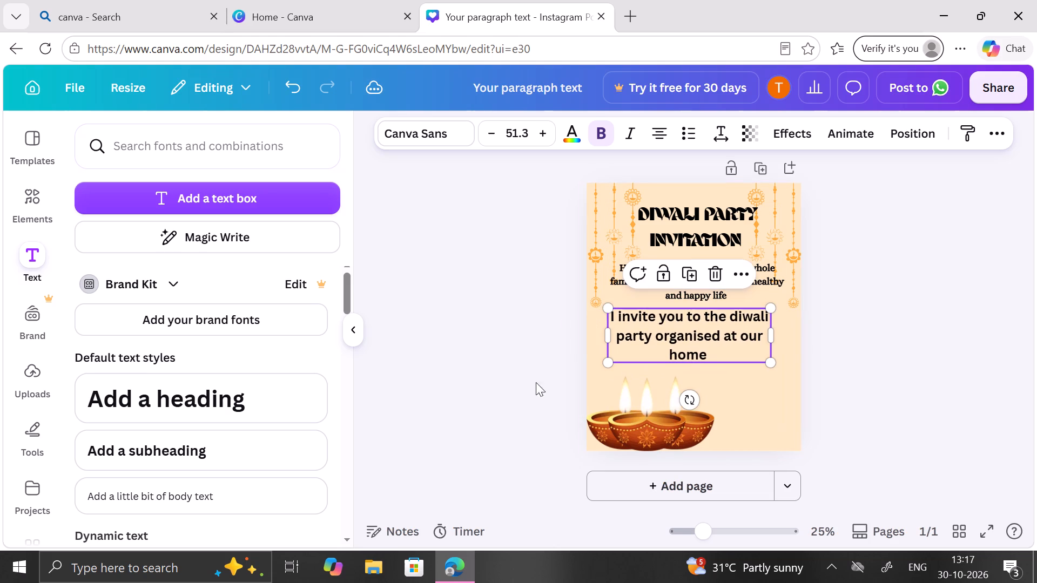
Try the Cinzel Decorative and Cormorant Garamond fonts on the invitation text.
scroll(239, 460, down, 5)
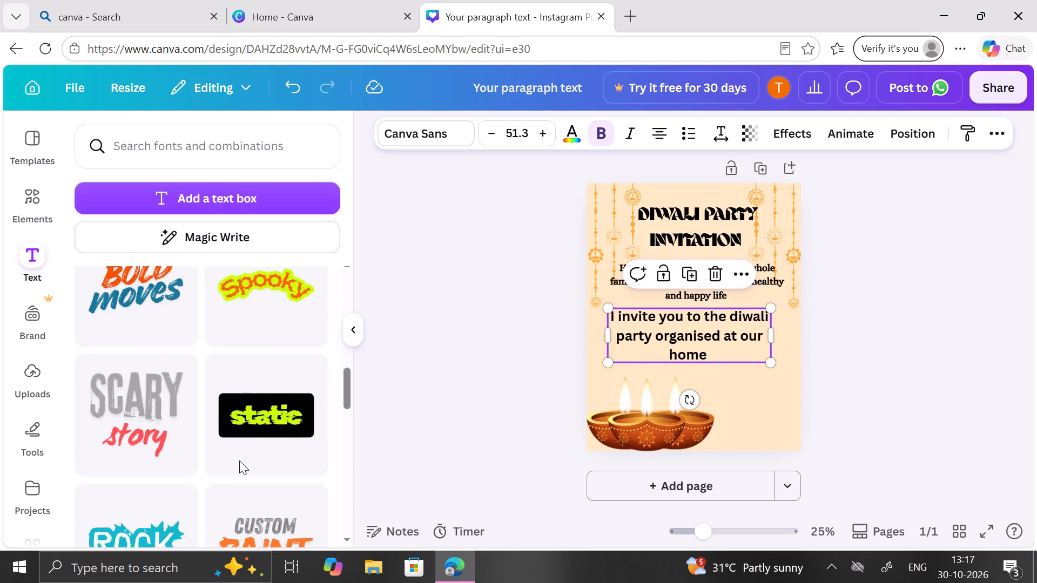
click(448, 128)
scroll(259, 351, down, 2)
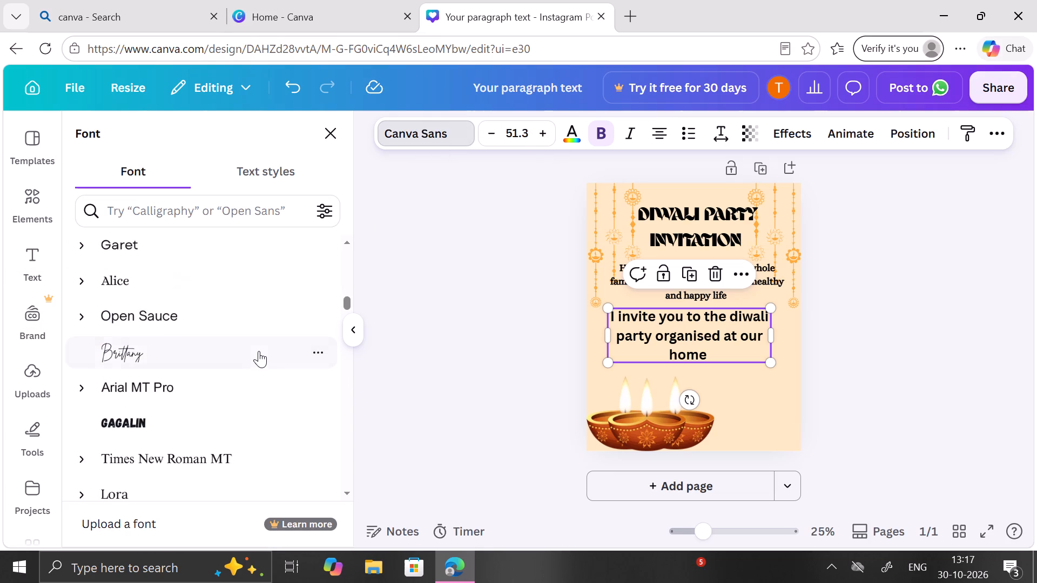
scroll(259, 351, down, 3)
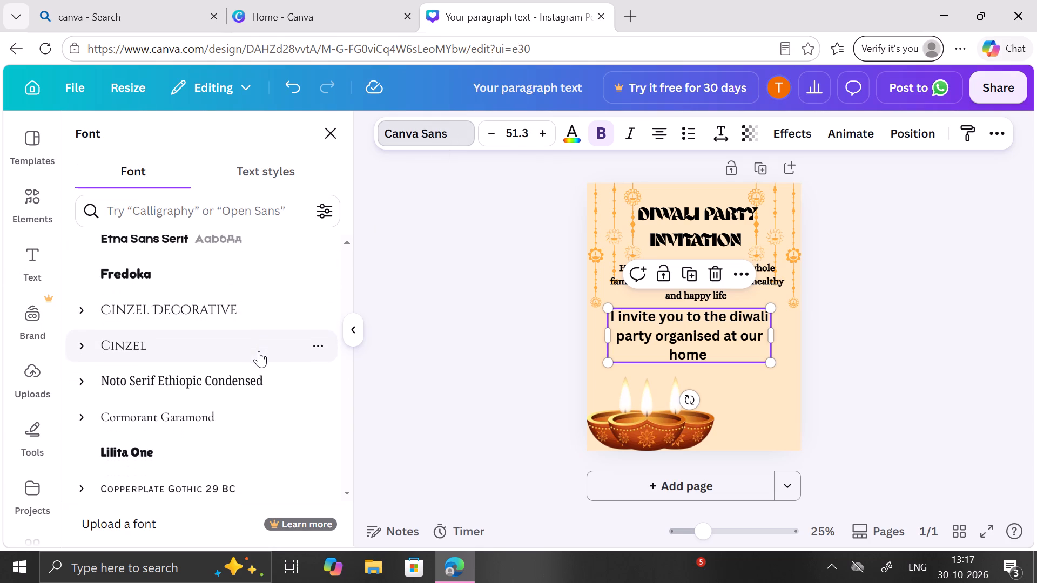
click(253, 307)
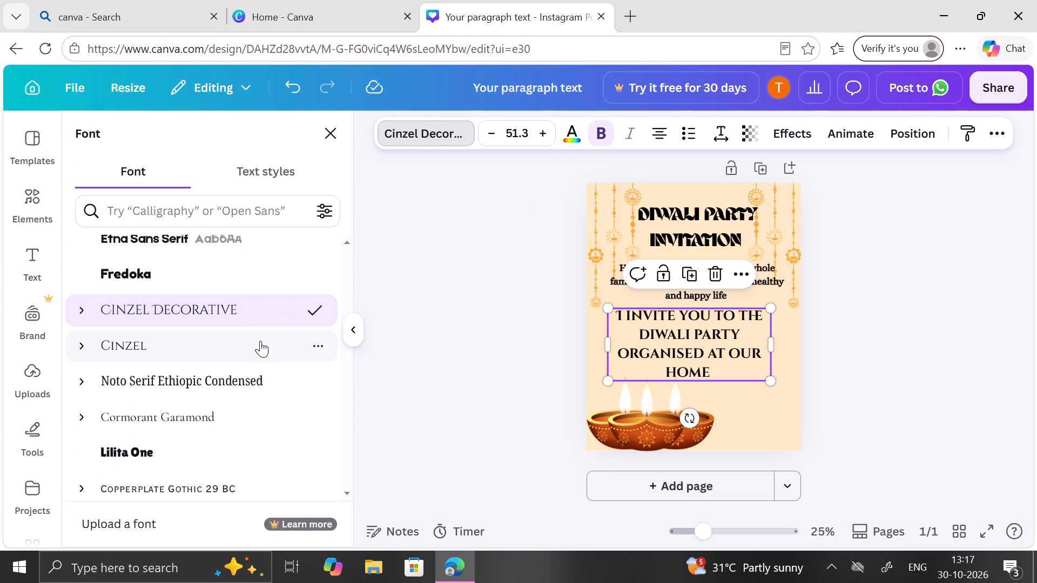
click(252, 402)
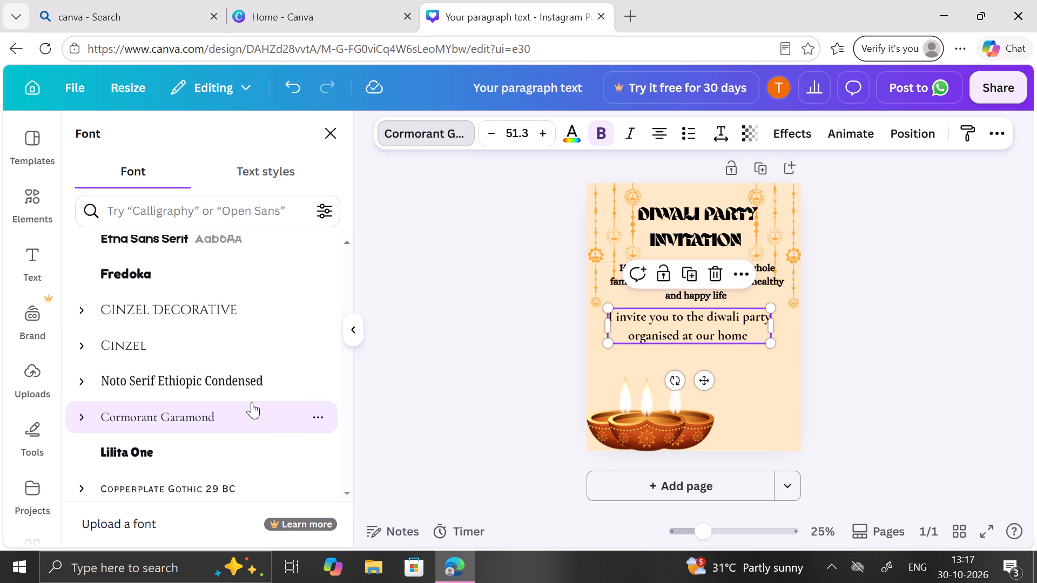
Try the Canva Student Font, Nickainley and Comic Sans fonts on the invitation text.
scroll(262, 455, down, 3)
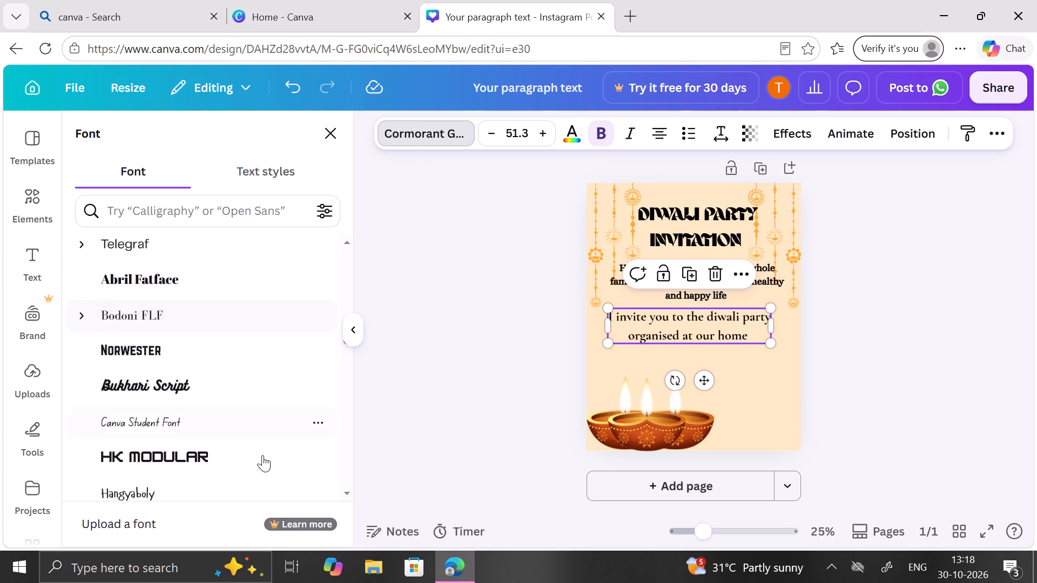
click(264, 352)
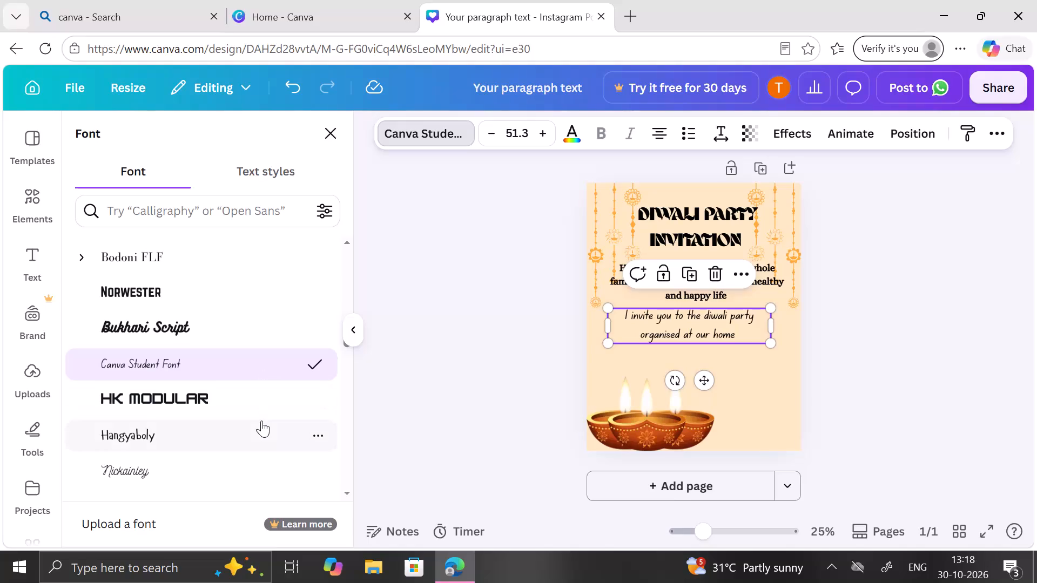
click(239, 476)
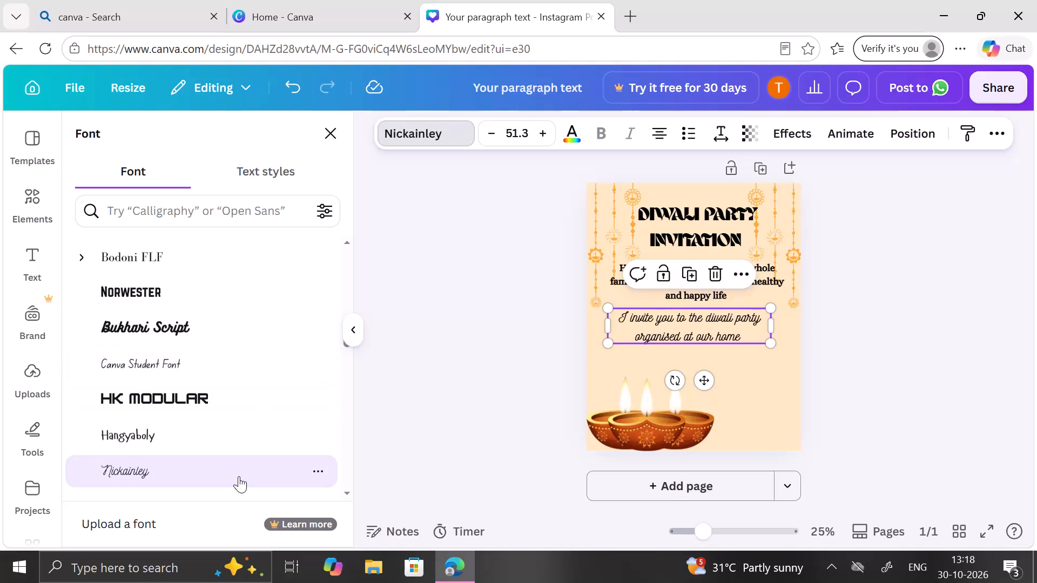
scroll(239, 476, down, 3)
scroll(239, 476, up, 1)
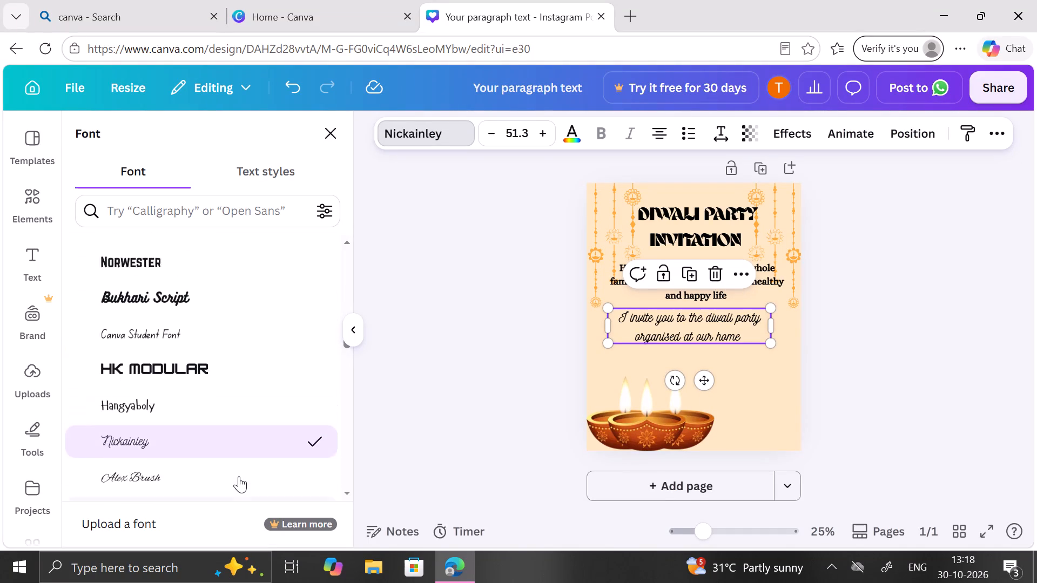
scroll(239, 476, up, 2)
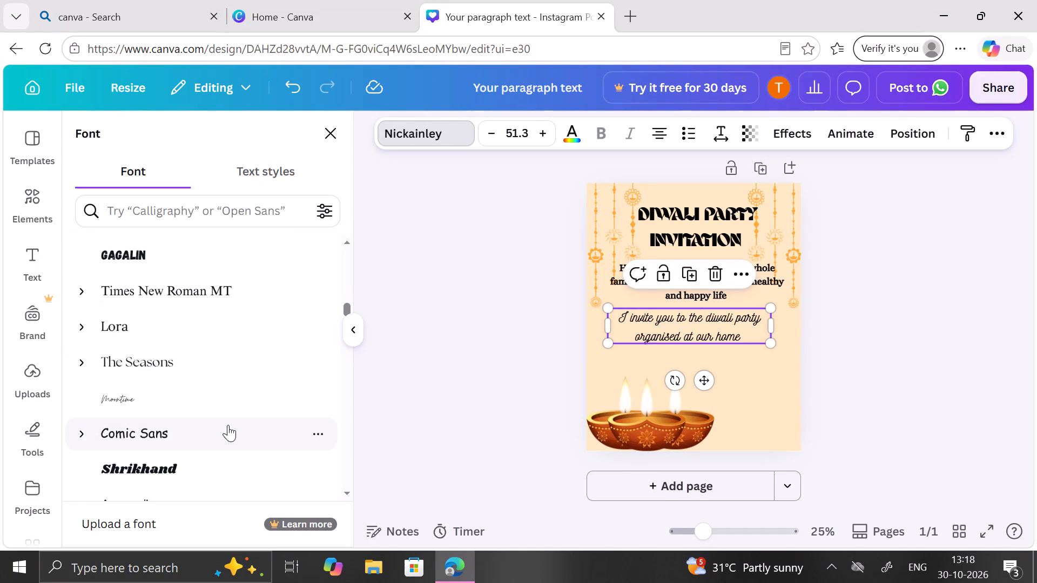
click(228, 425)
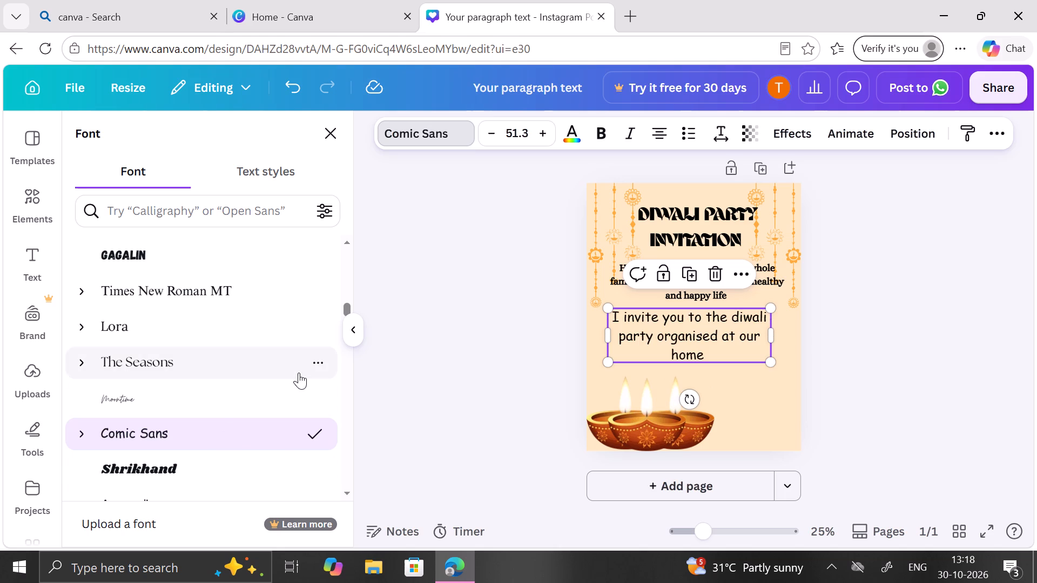
Set the invitation text's font to Alice.
scroll(299, 372, up, 4)
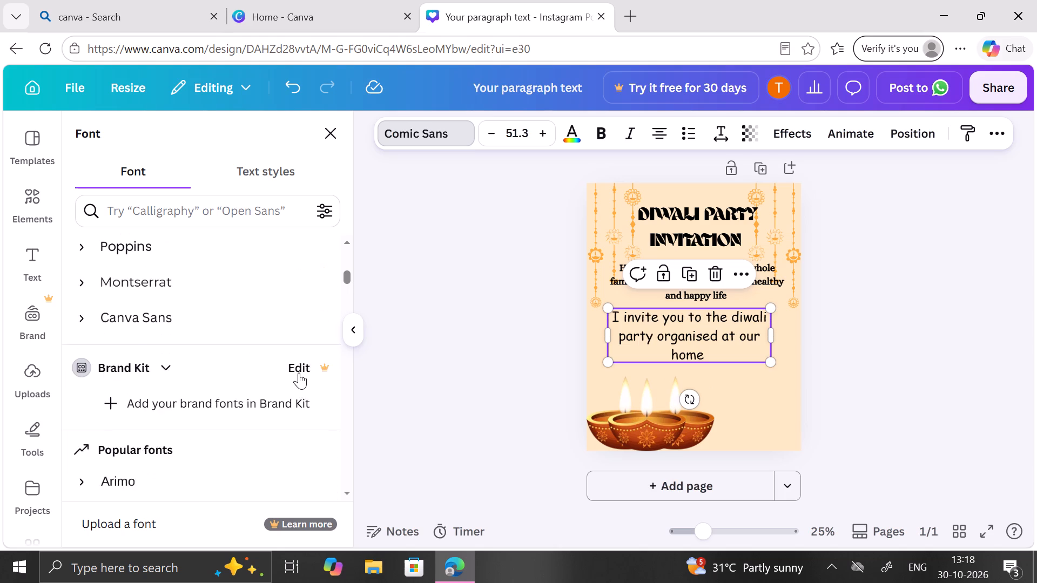
scroll(299, 372, down, 4)
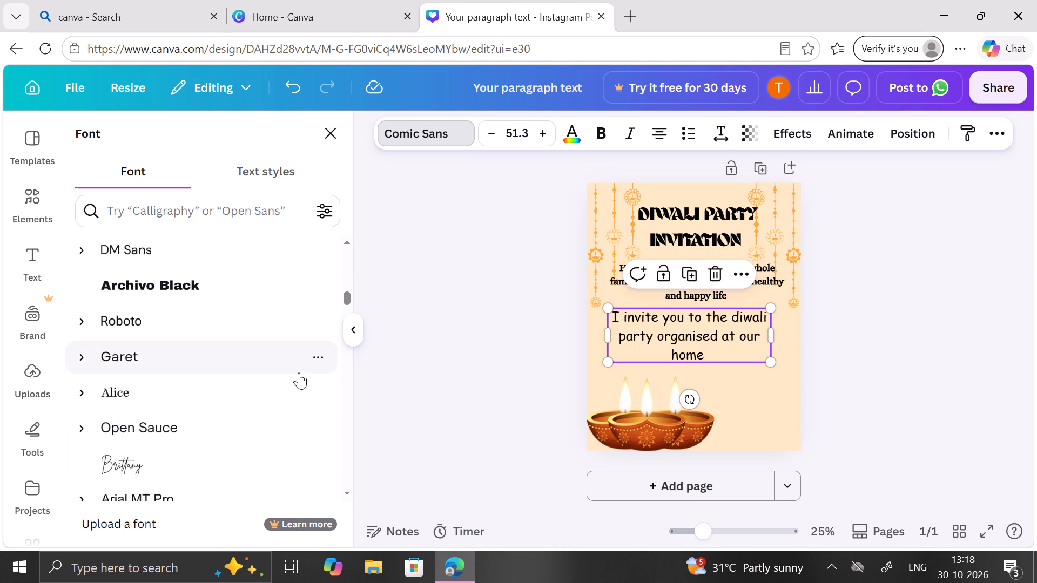
scroll(299, 372, down, 1)
scroll(299, 372, up, 1)
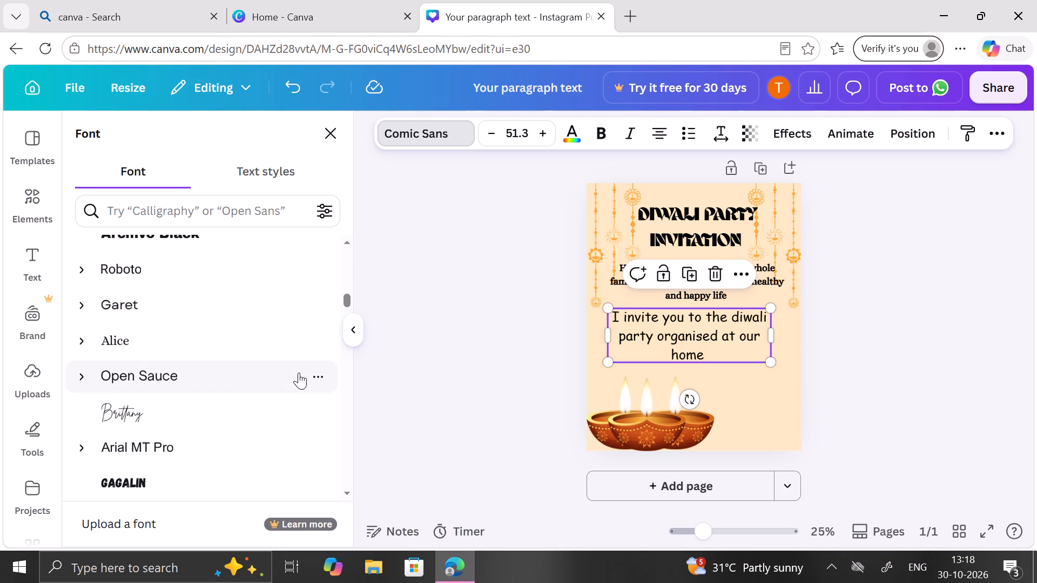
click(291, 355)
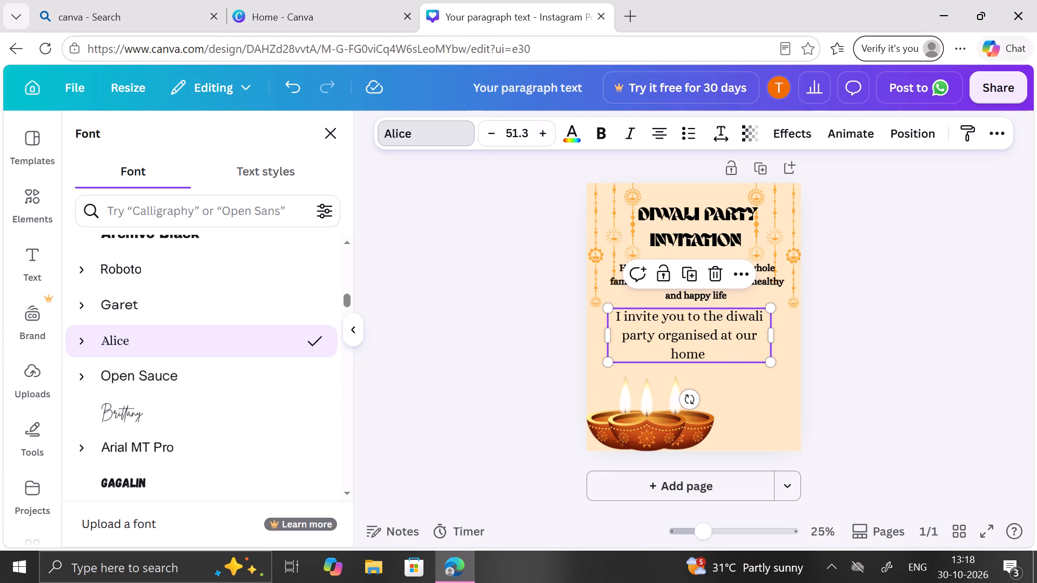
Reduce the invitation text's font size to 37.3.
double_click(496, 135)
triple_click(496, 135)
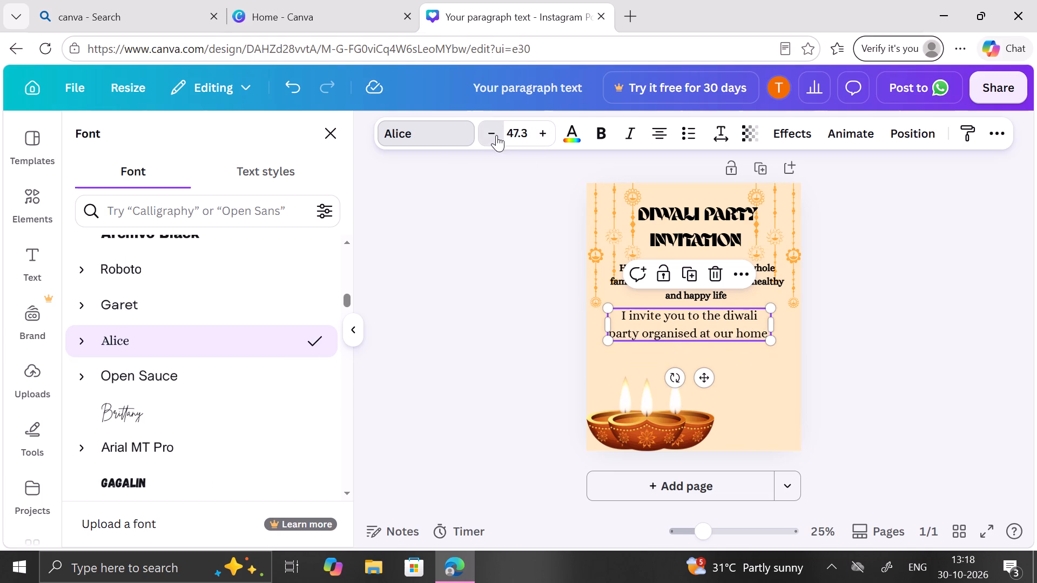
double_click(496, 135)
click(496, 135)
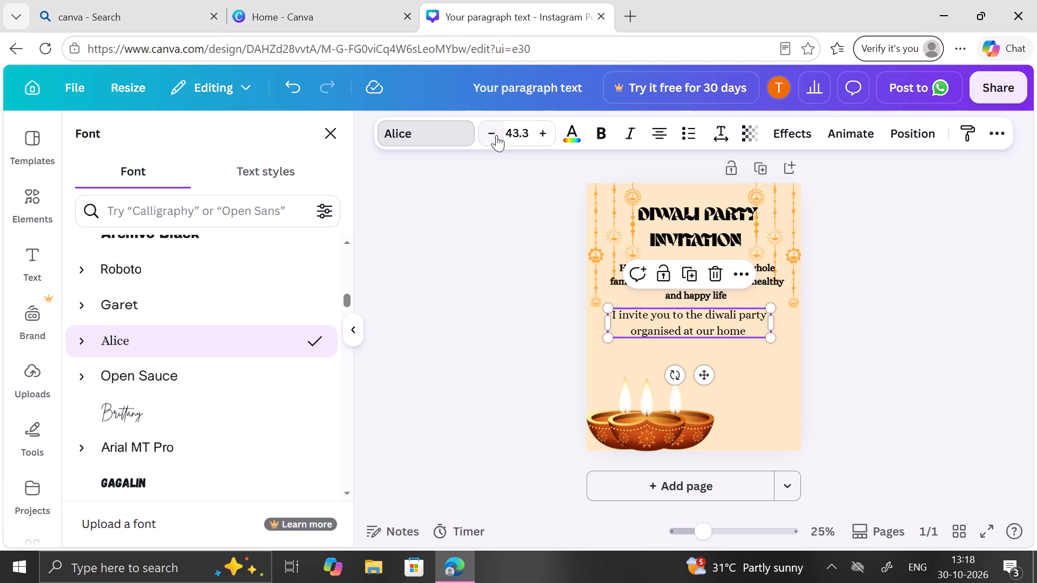
double_click(496, 135)
double_click(496, 135)
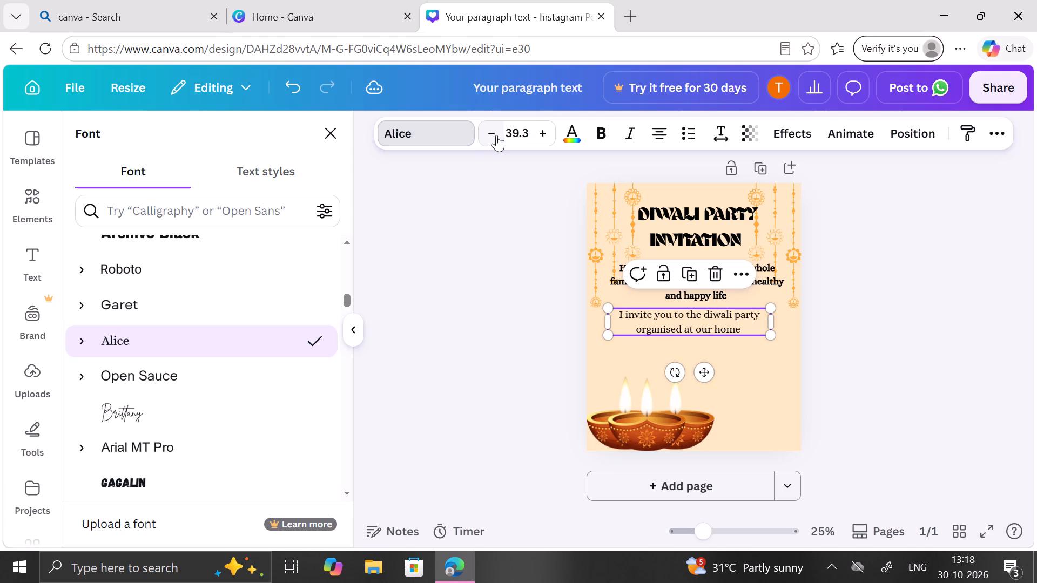
double_click(496, 135)
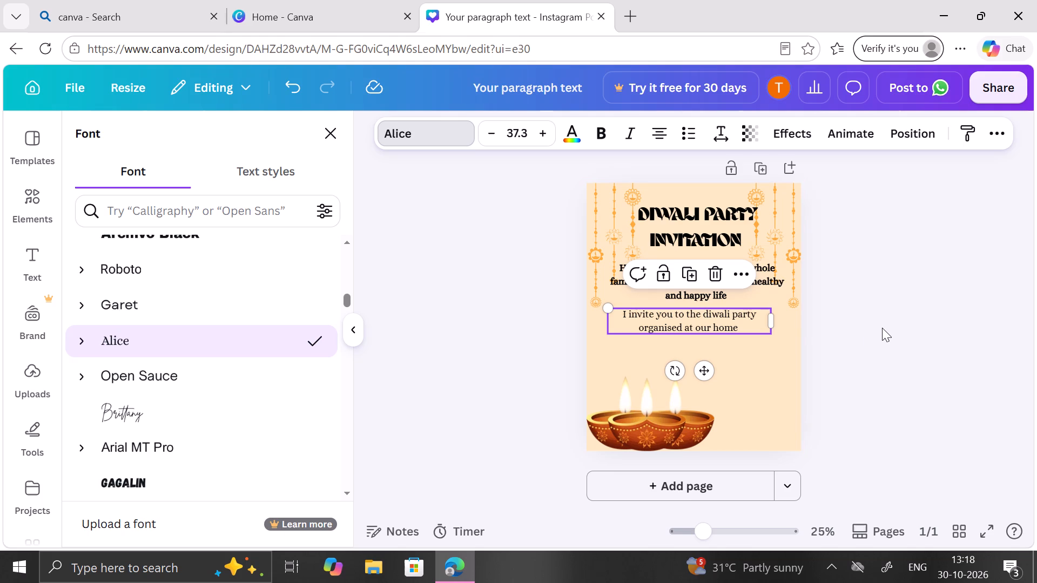
Widen the invitation text box on both sides to about 926 wide, nearly matching the greeting's width, and deselect it.
drag(773, 327, 783, 325)
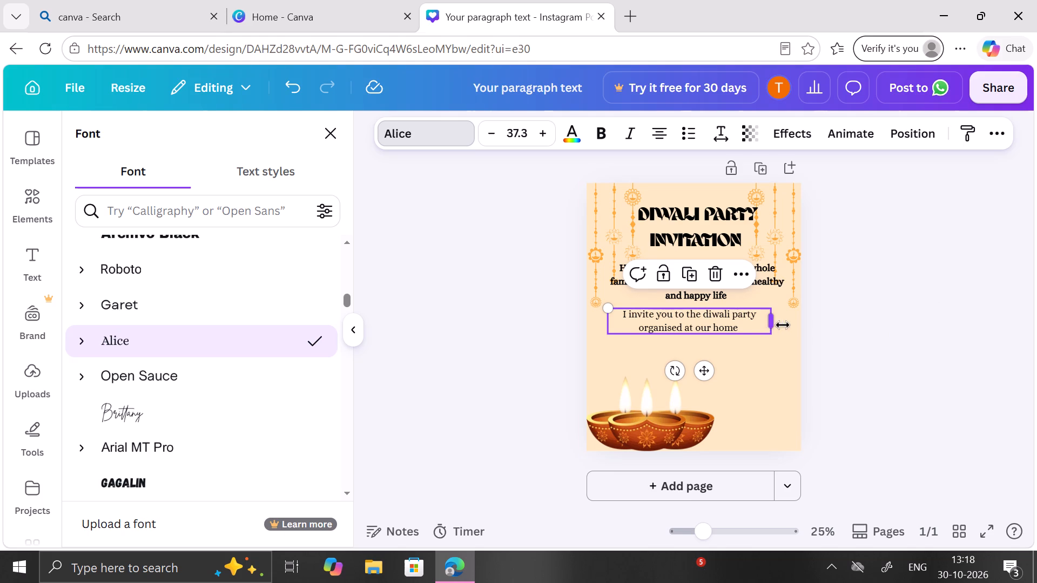
drag(783, 325, 790, 325)
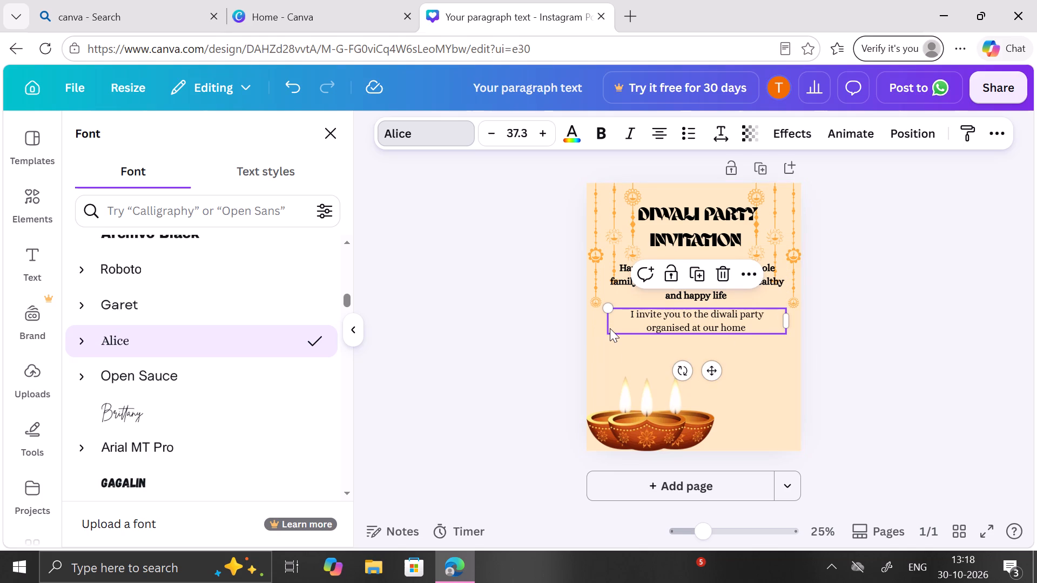
drag(607, 318, 601, 317)
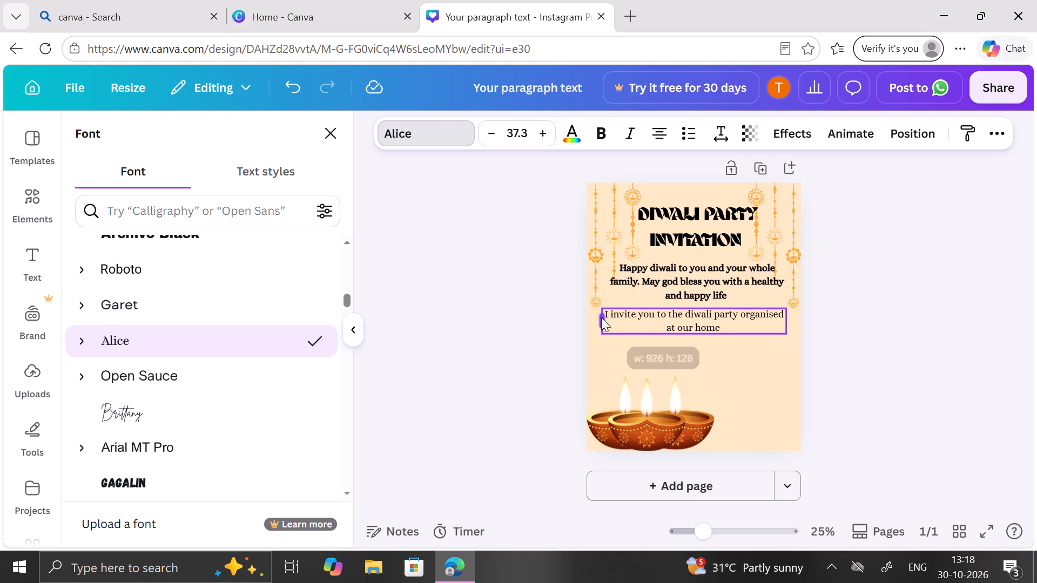
drag(601, 317, 601, 317)
click(757, 333)
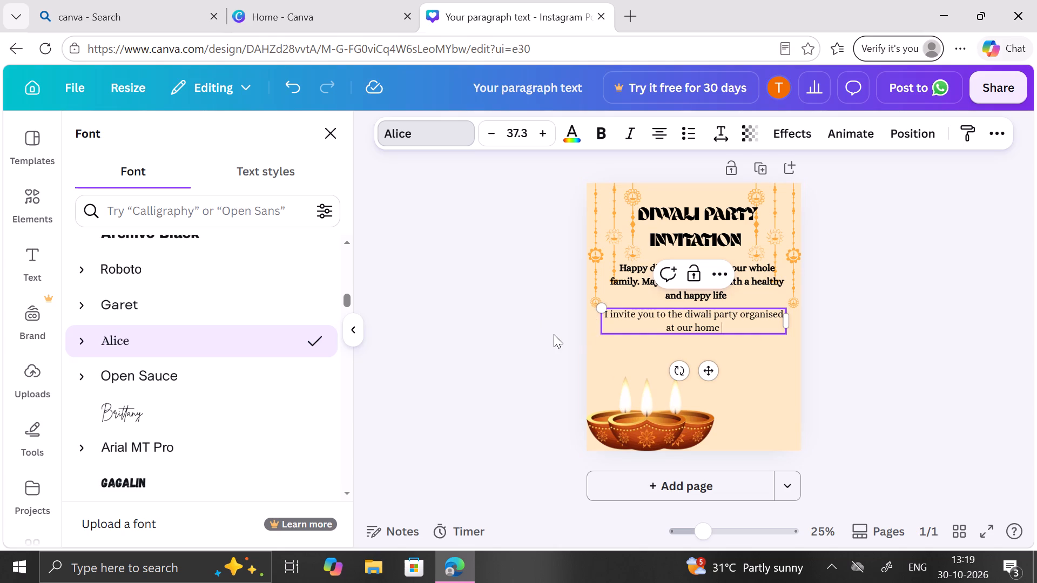
click(742, 370)
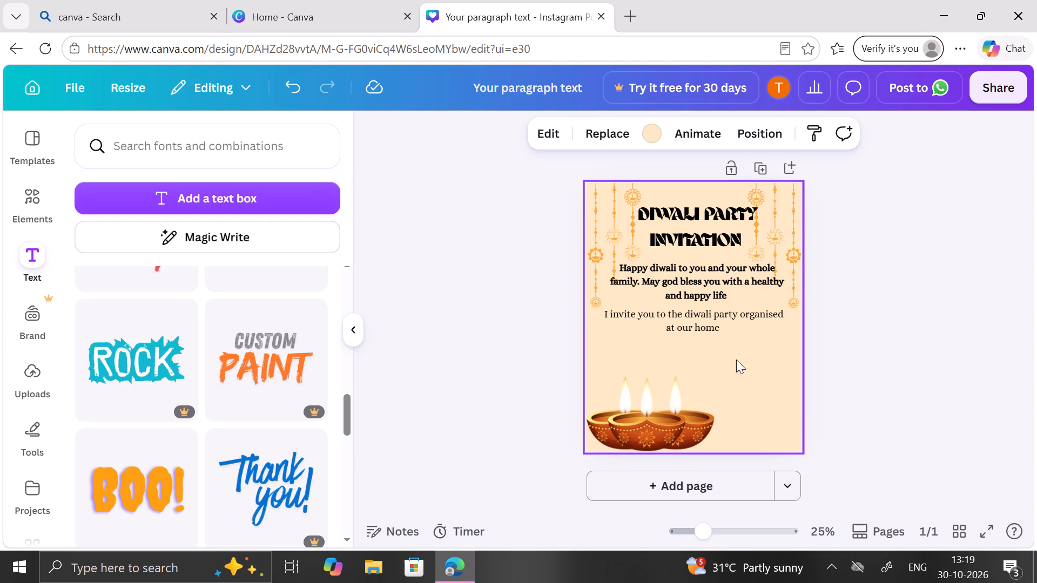
click(736, 363)
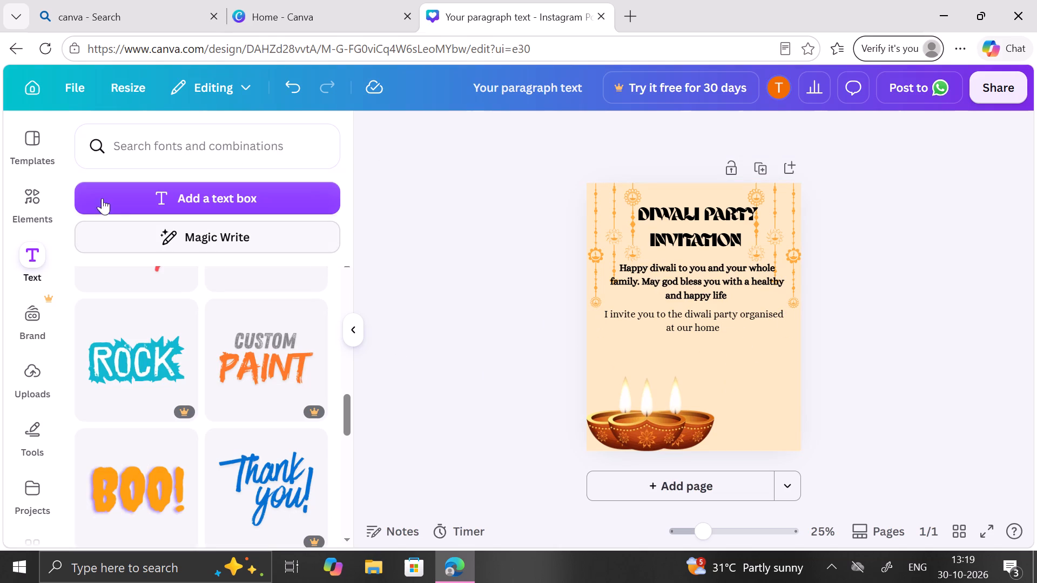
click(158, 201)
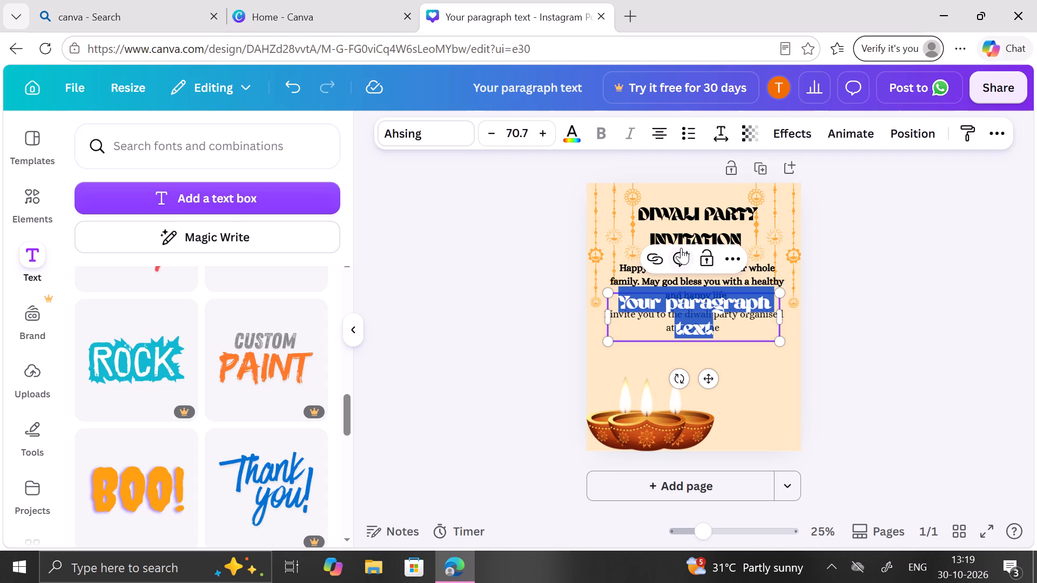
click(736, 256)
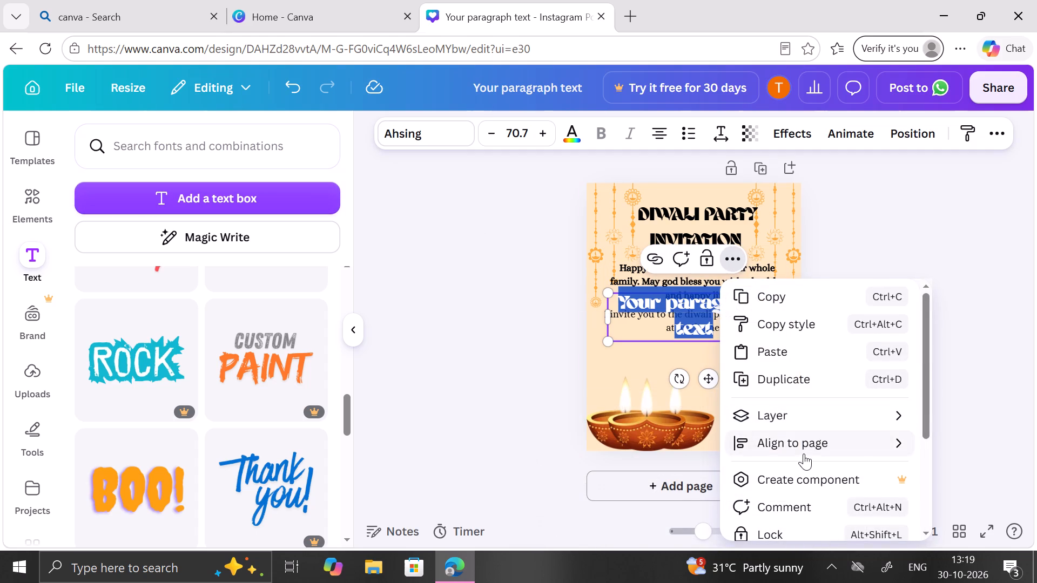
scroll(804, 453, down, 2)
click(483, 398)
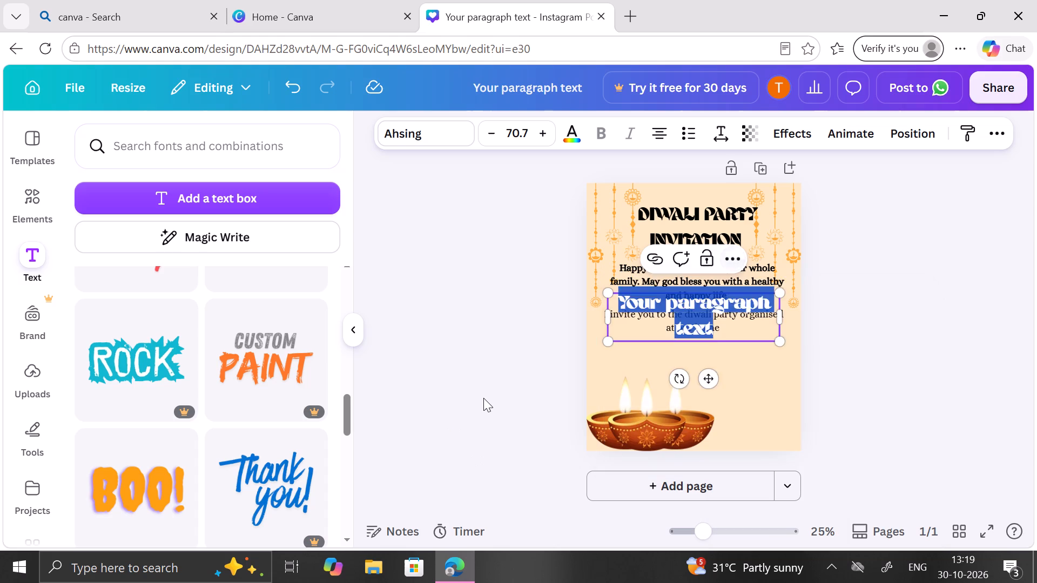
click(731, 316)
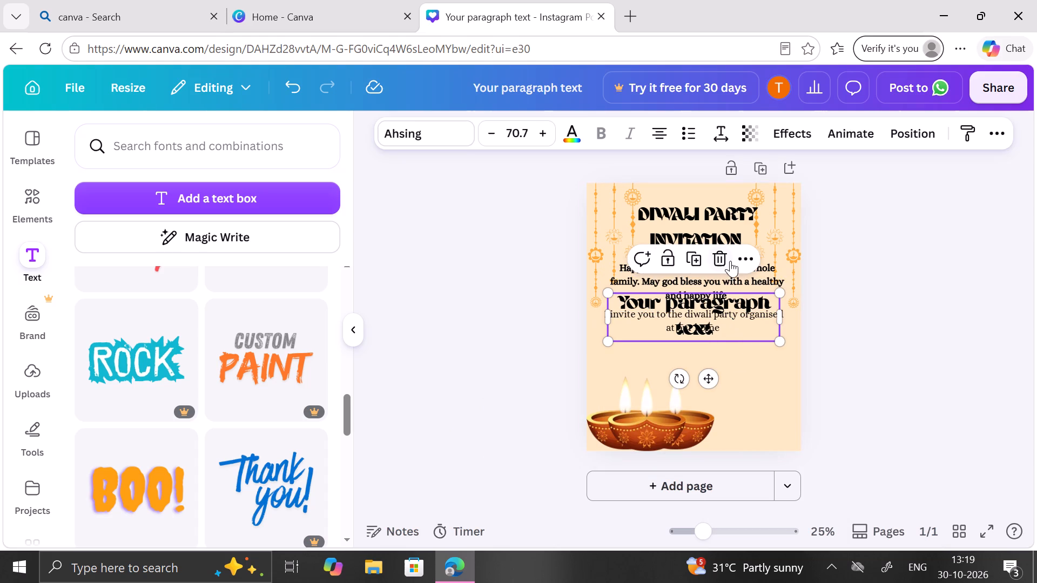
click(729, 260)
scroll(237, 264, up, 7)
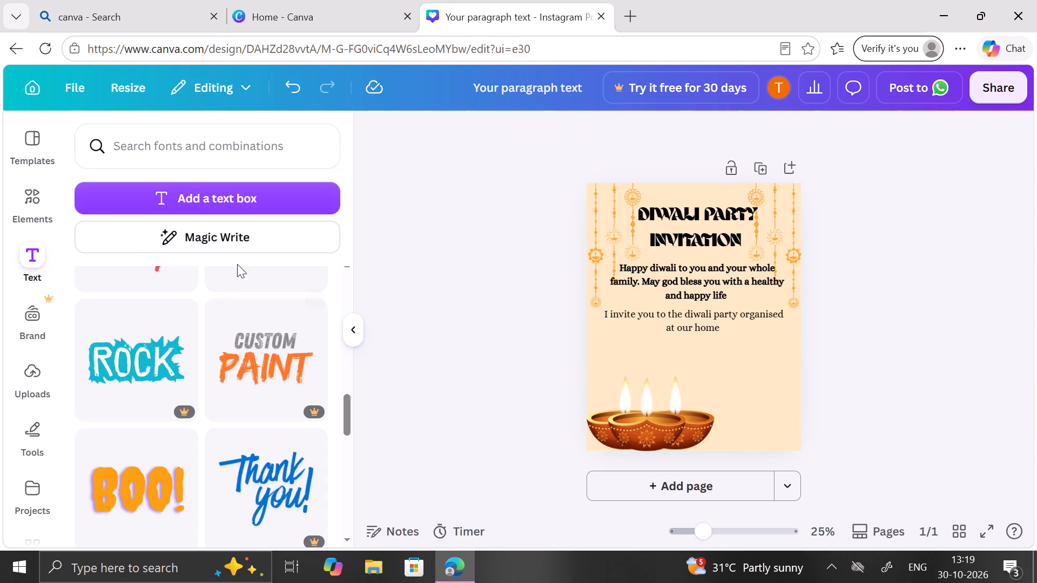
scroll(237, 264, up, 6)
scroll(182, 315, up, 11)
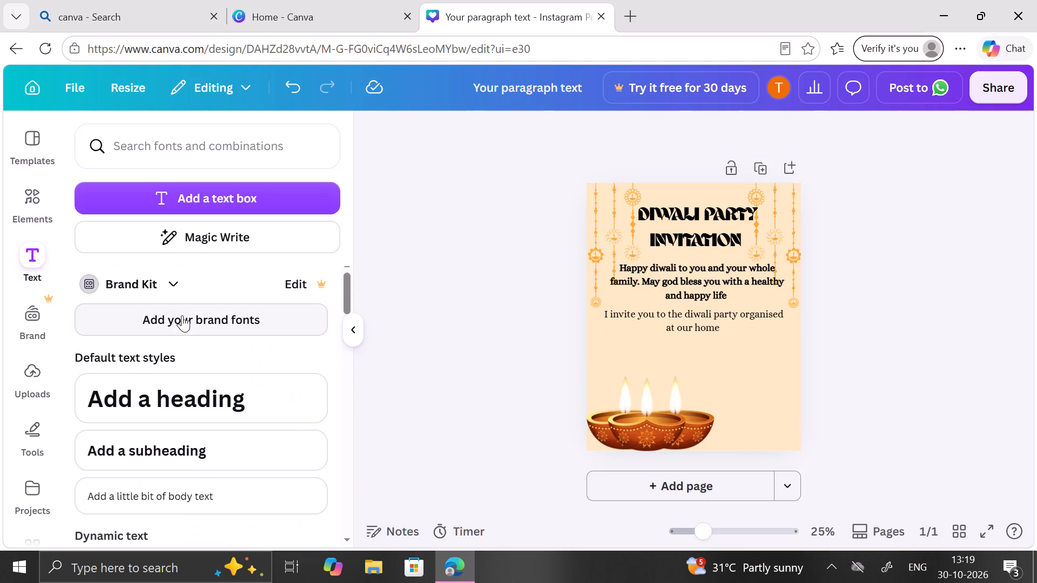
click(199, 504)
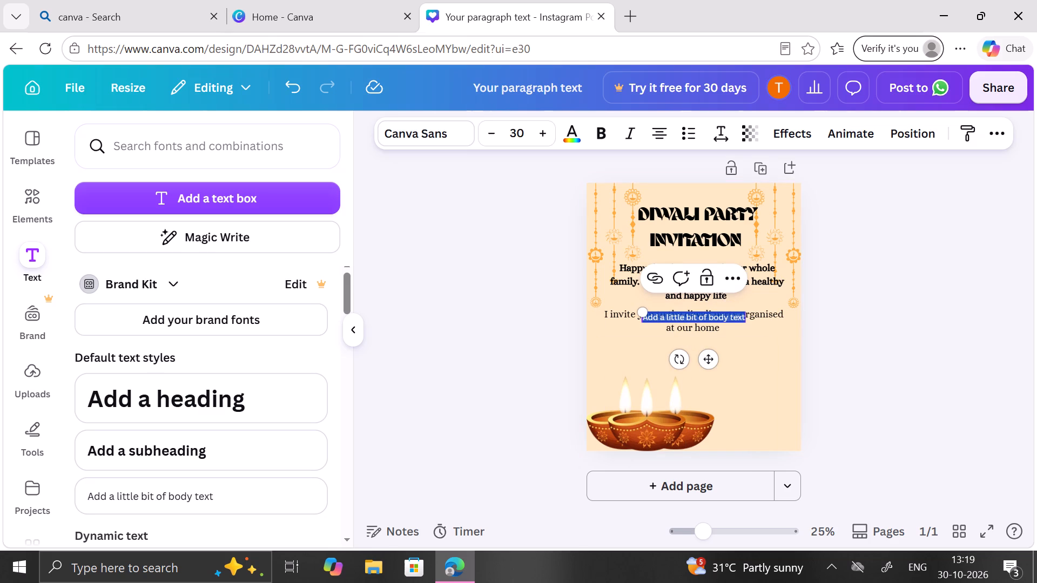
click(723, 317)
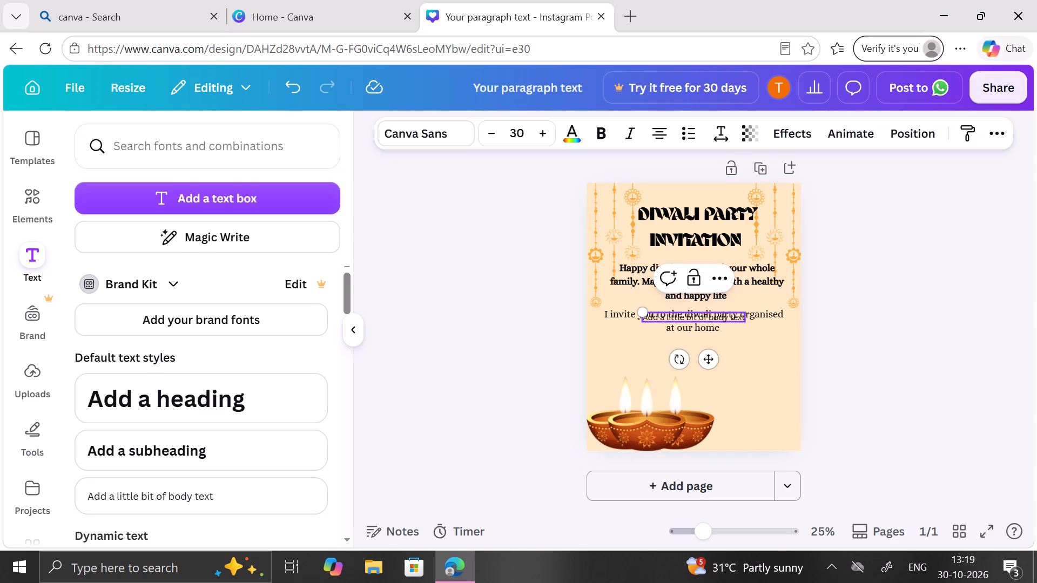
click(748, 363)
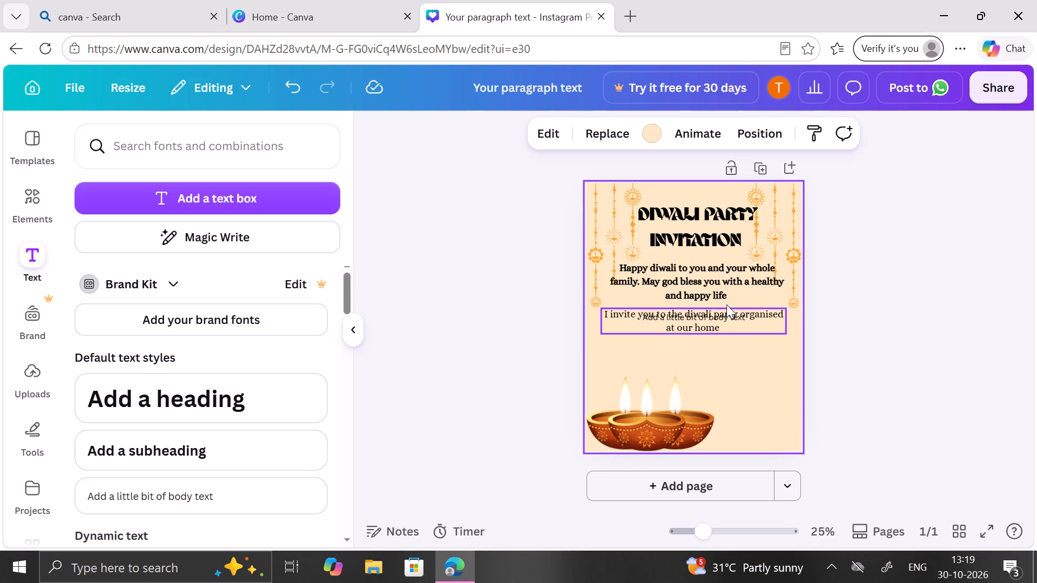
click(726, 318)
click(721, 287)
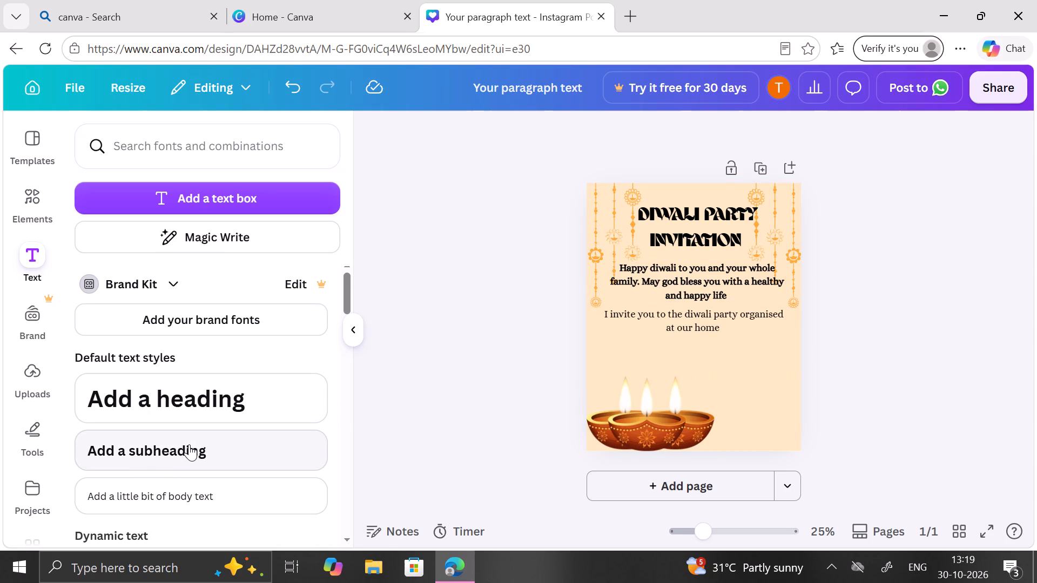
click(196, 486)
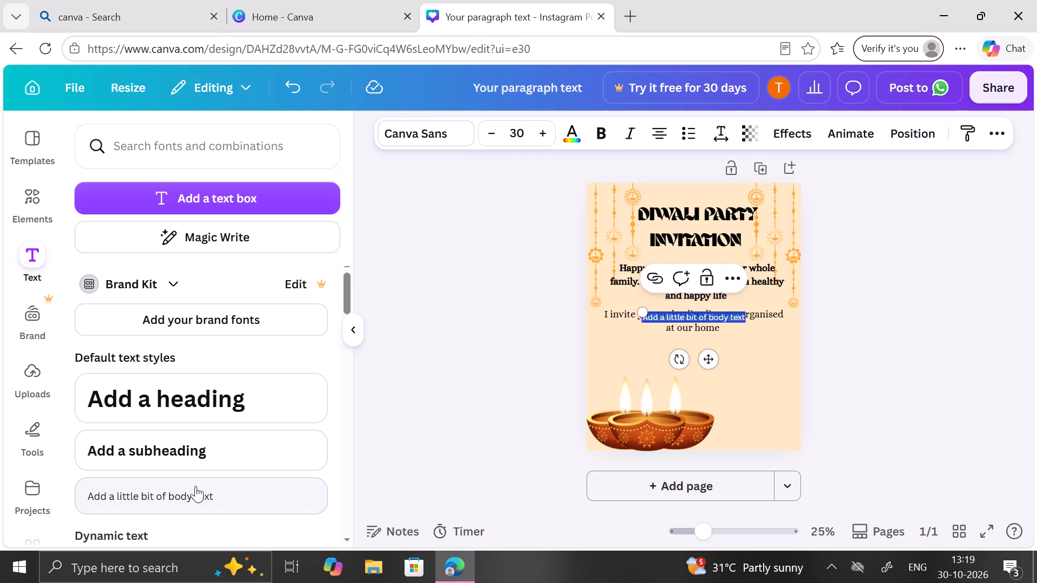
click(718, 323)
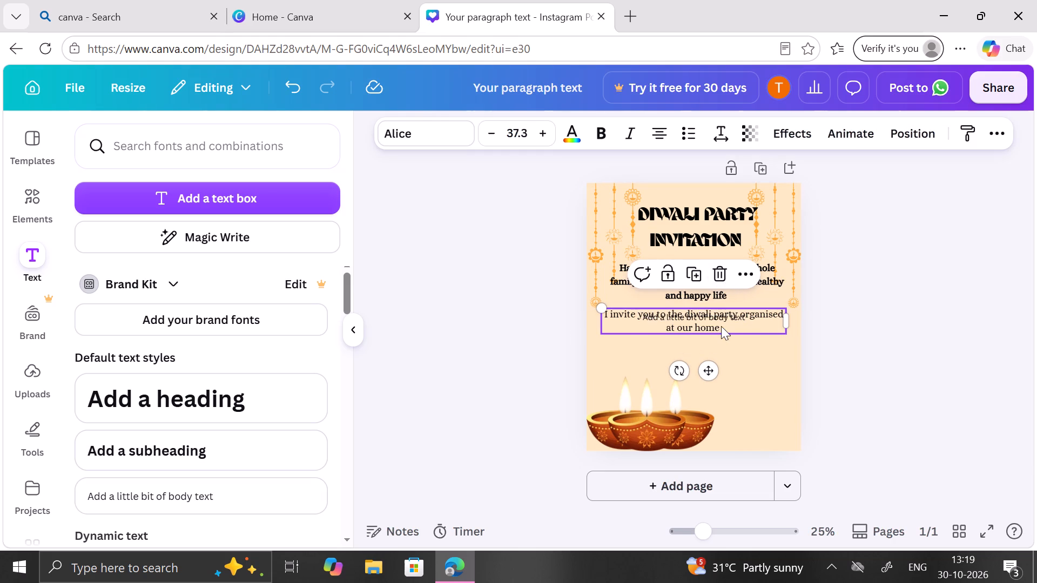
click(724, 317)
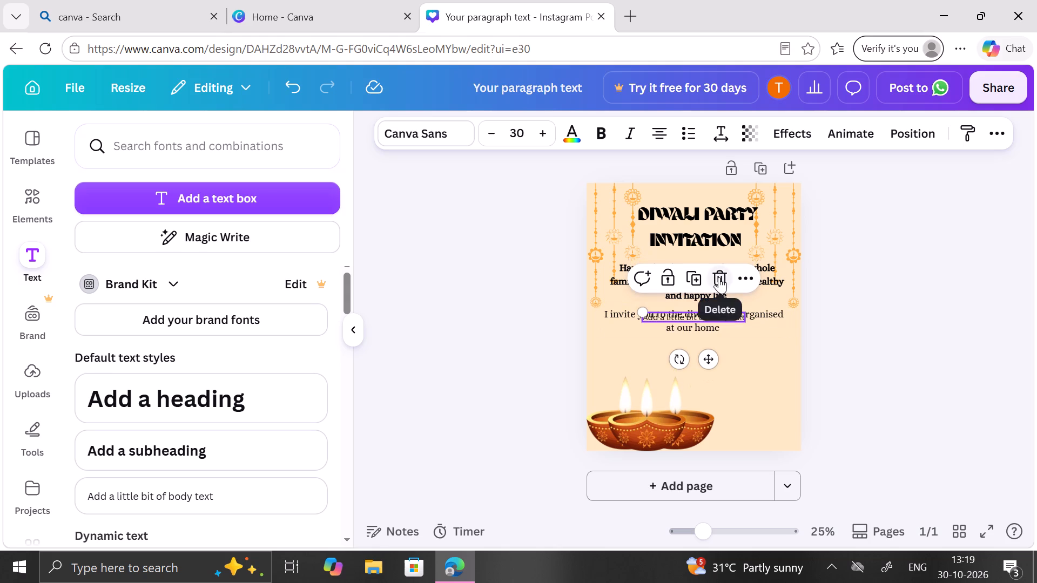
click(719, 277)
Add a subheading text box to the page and clear all of its placeholder text.
click(236, 443)
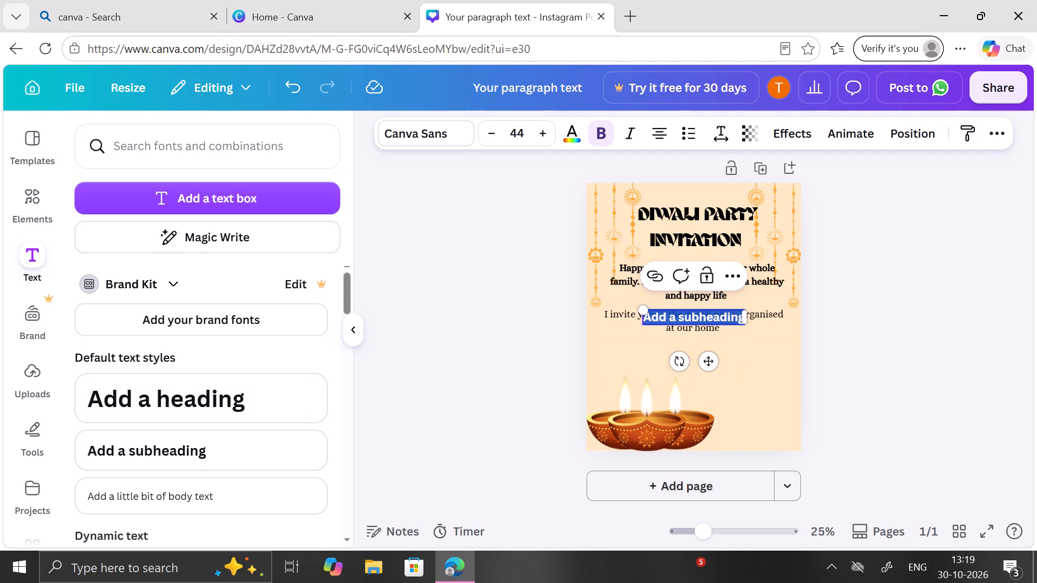
click(738, 316)
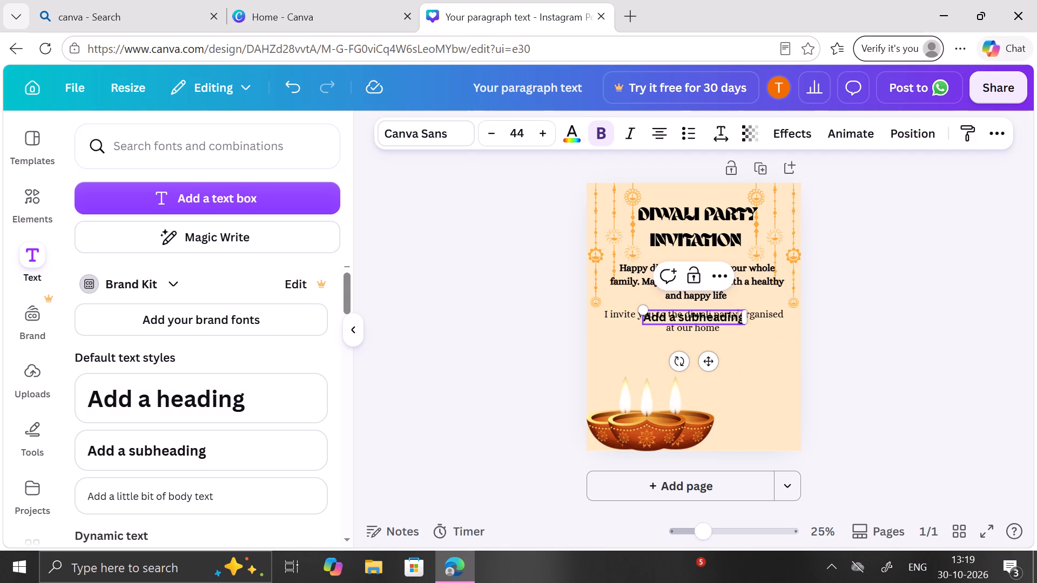
click(740, 316)
key(BackSpace)
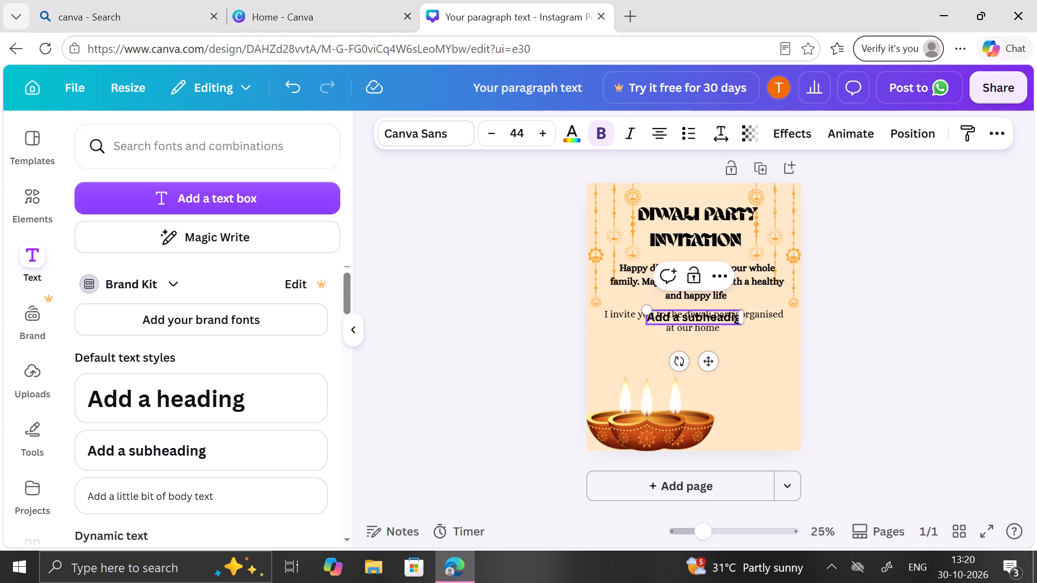
key(BackSpace)
key(BackSpace)
key(BackSpace)
key(BackSpace)
key(BackSpace)
key(BackSpace)
key(BackSpace)
key(BackSpace)
key(BackSpace)
key(BackSpace)
key(BackSpace)
key(BackSpace)
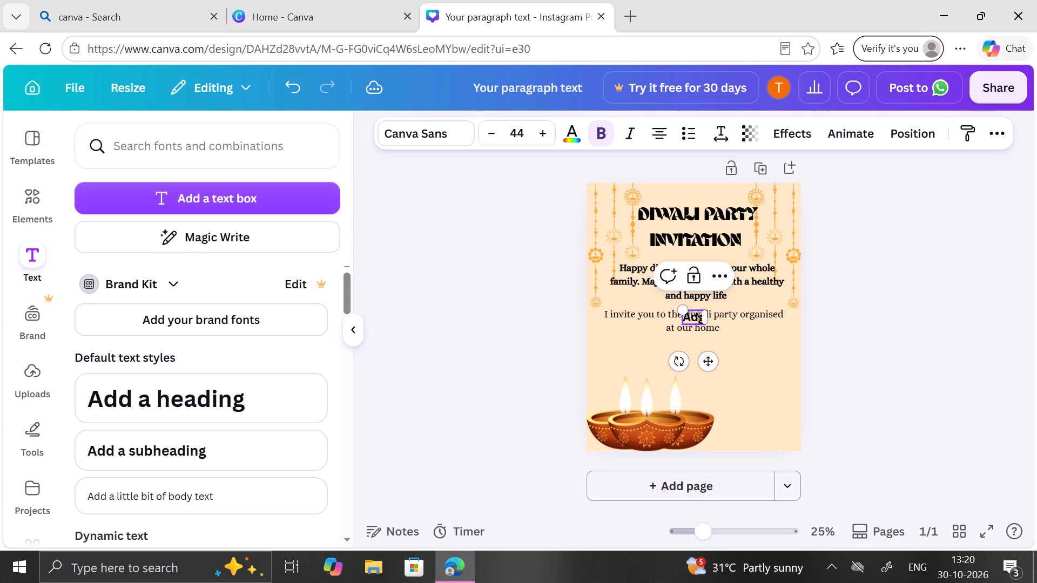
key(BackSpace)
key(BackSpace)
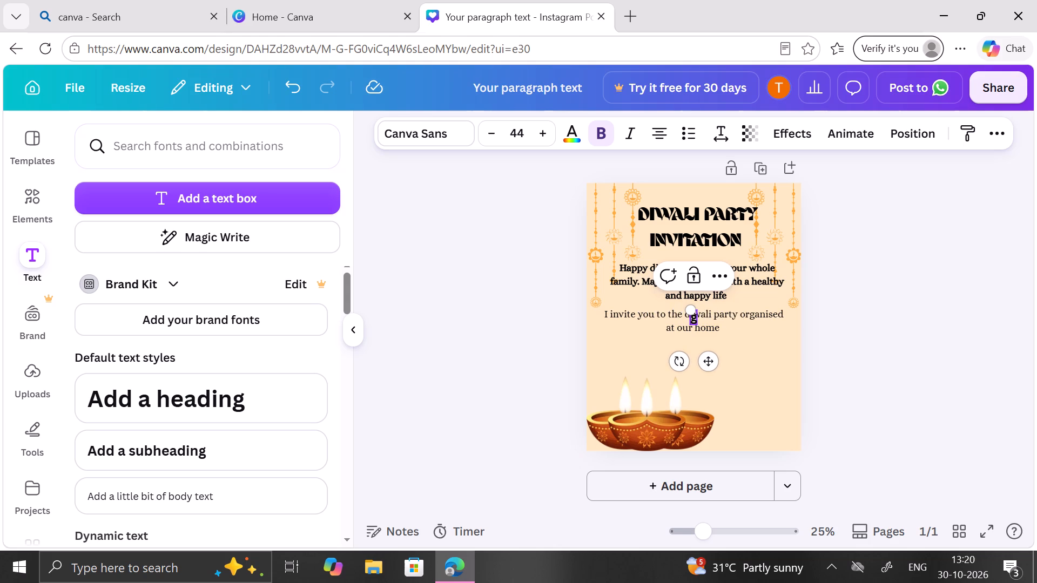
click(693, 316)
key(BackSpace)
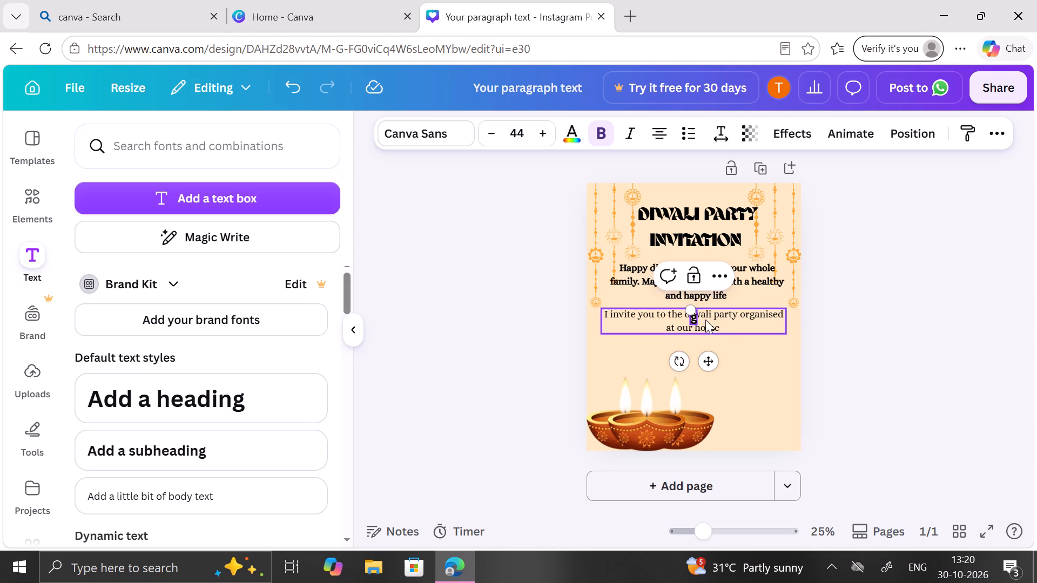
click(695, 317)
key(BackSpace)
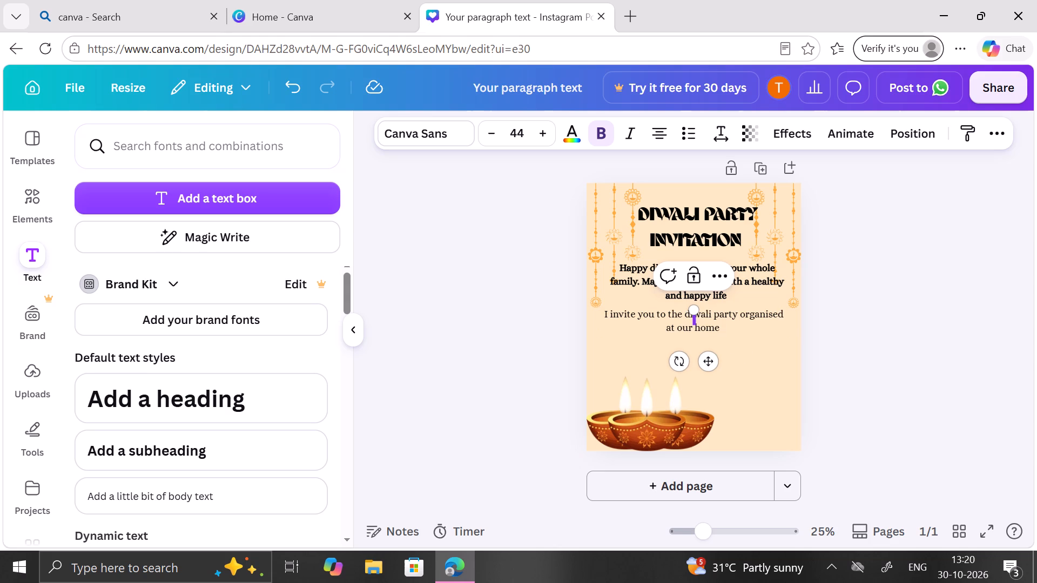
Enter "Date :04.11.2026" as the first line of the new subheading text box.
click(695, 317)
key(a)
key(BackSpace)
key(a)
text(te)
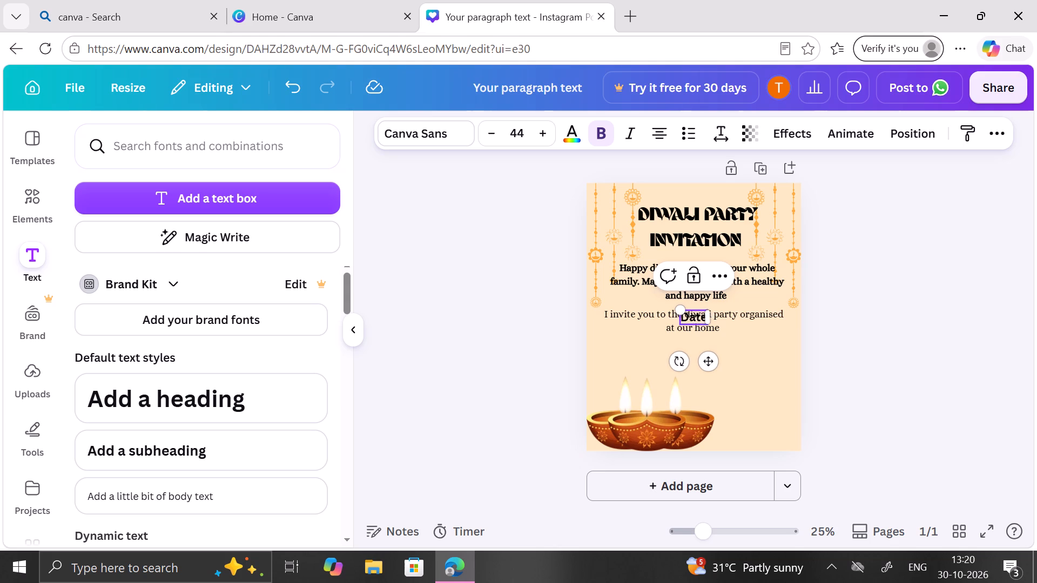
key(space)
text(;)
key(space)
key(BackSpace)
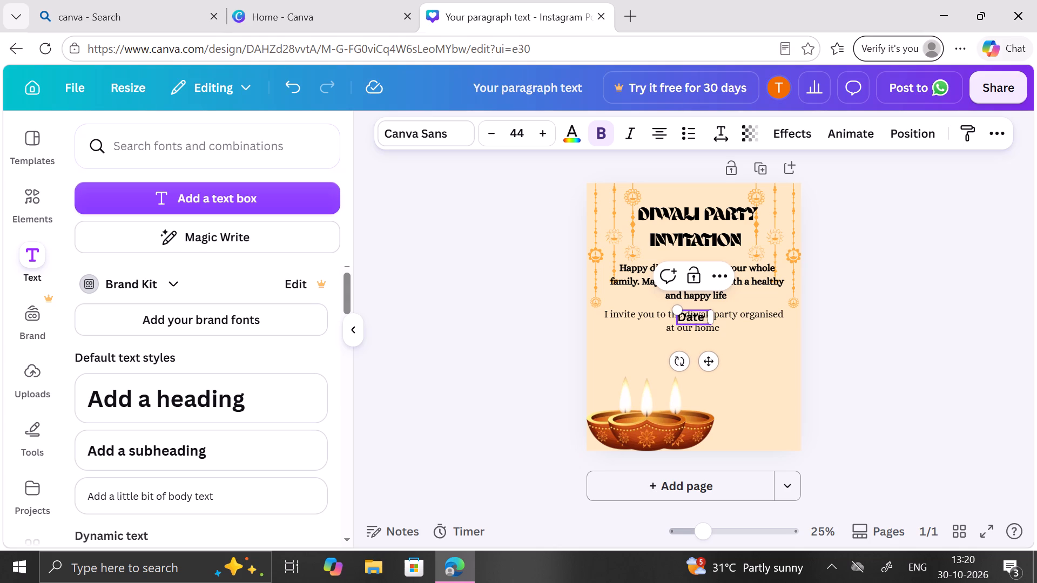
key(BackSpace)
key(semicolon)
key(BackSpace)
key(BackSpace)
key(shift+colon)
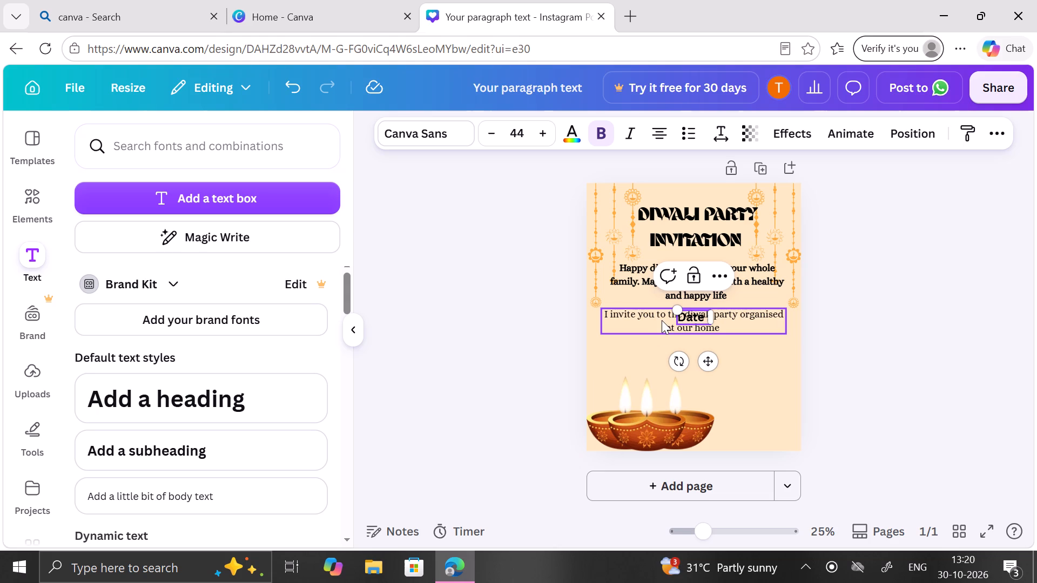
key(4)
key(BackSpace)
text(04)
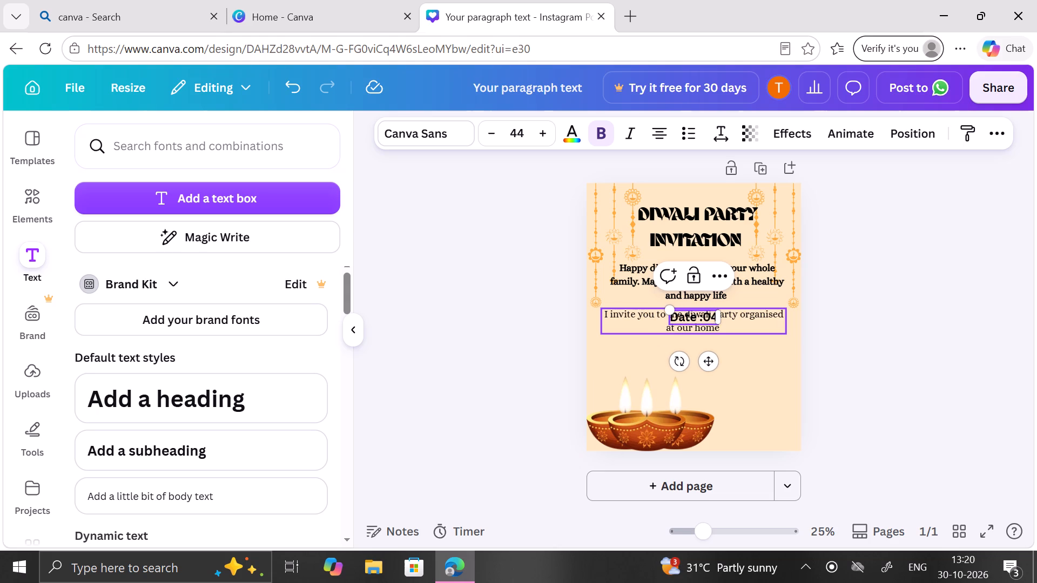
key(period)
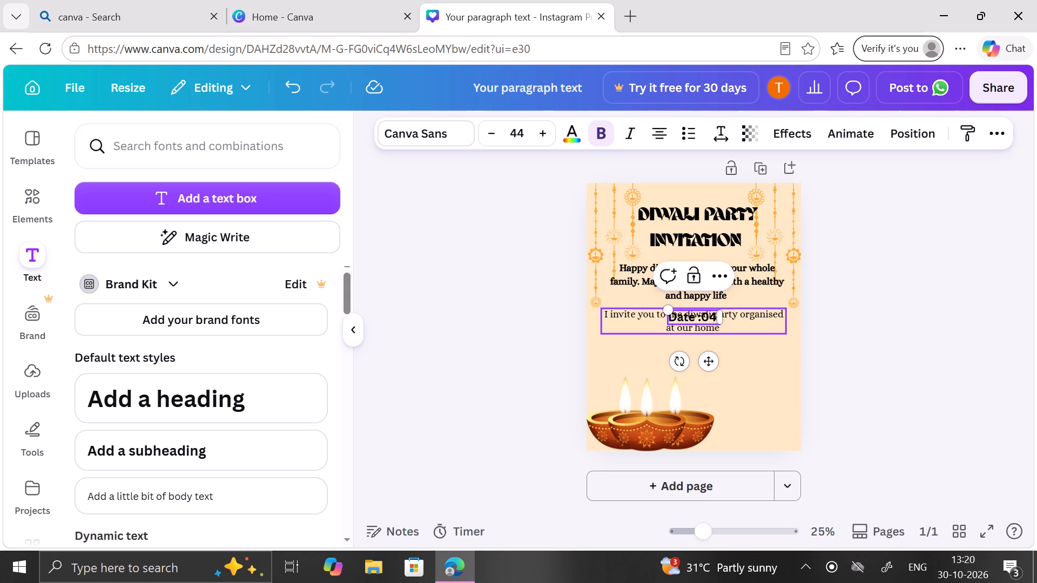
text(11)
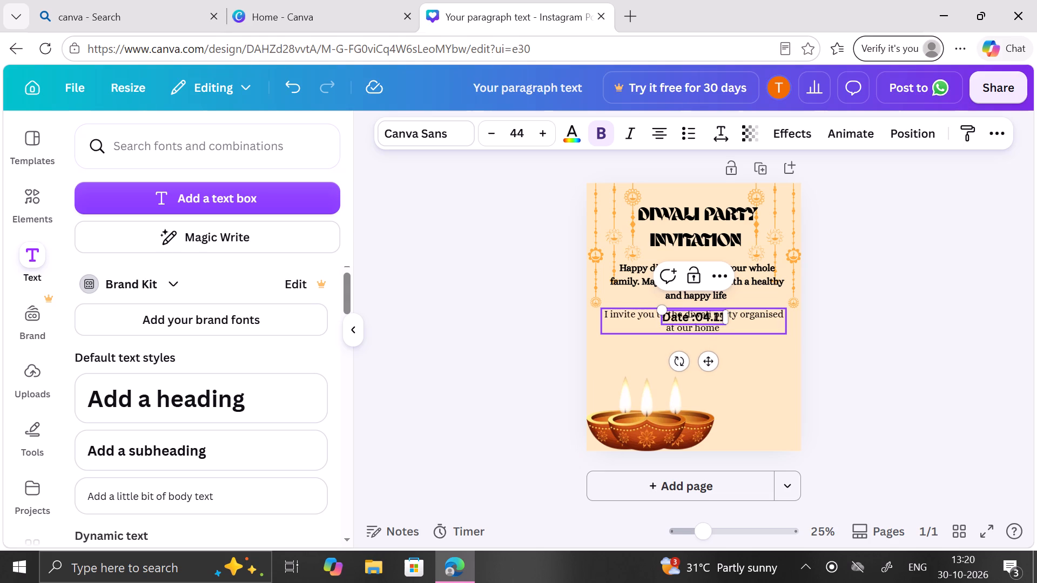
key(period)
text(2026)
Add a second line with the label "Venue :" below the date.
key(Return)
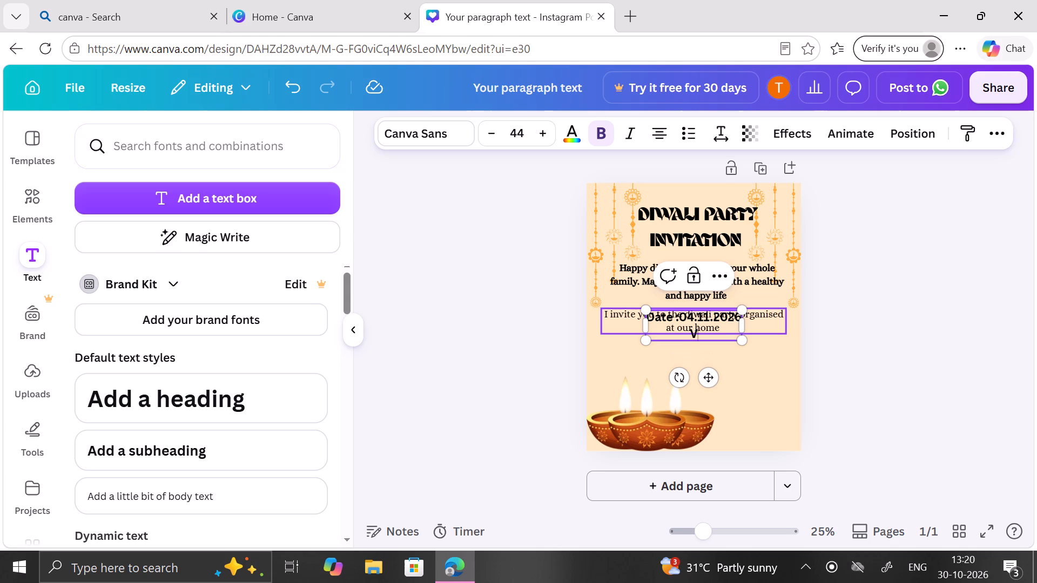
text(enu)
text(e)
key(space)
key(BackSpace)
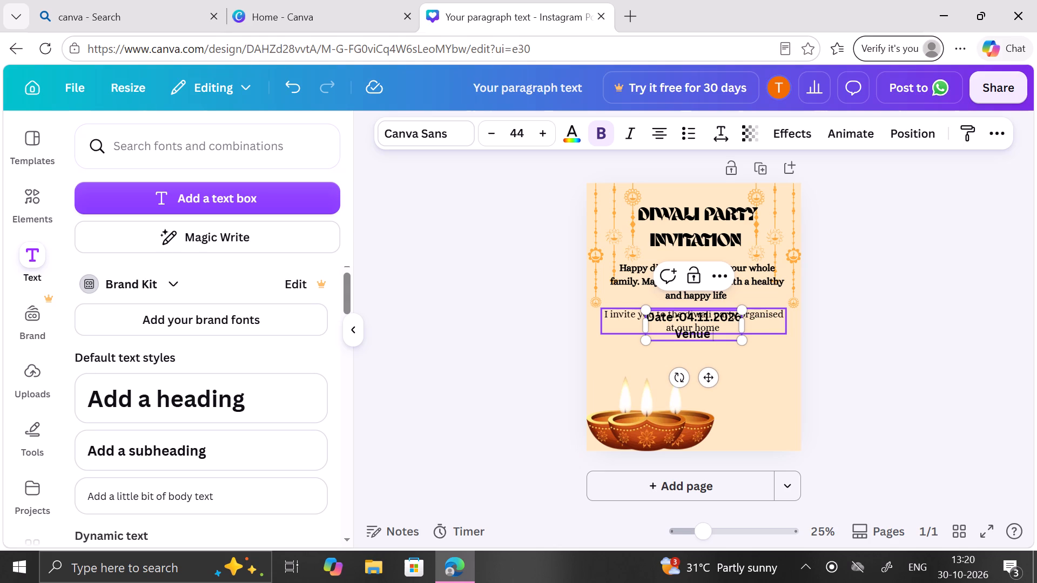
text(:)
key(space)
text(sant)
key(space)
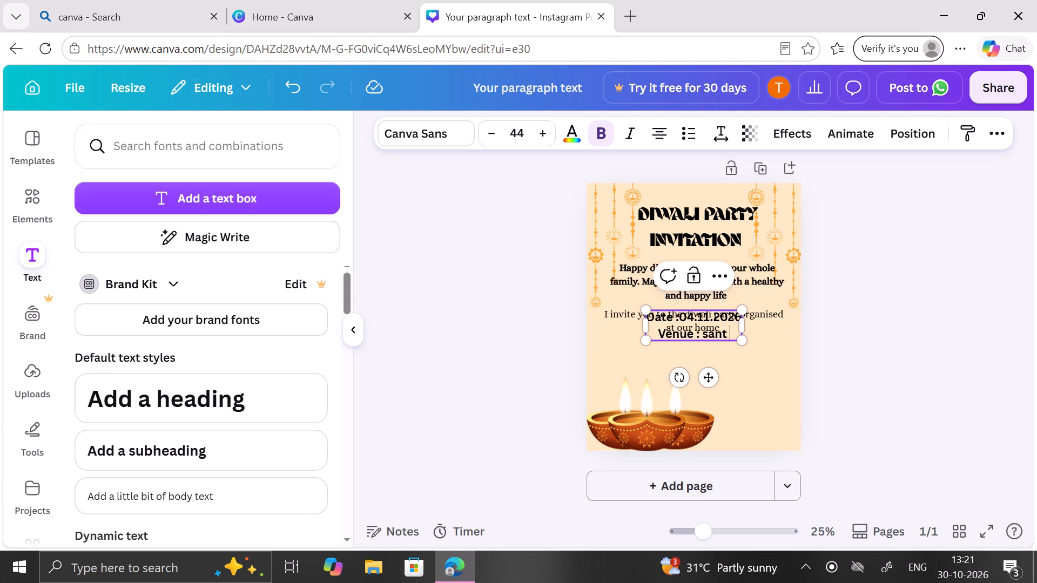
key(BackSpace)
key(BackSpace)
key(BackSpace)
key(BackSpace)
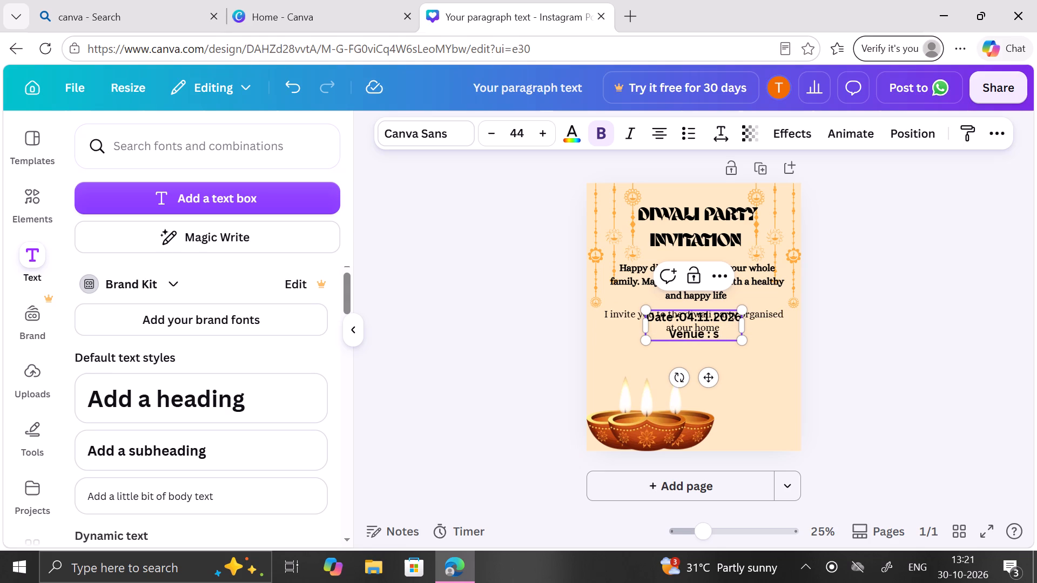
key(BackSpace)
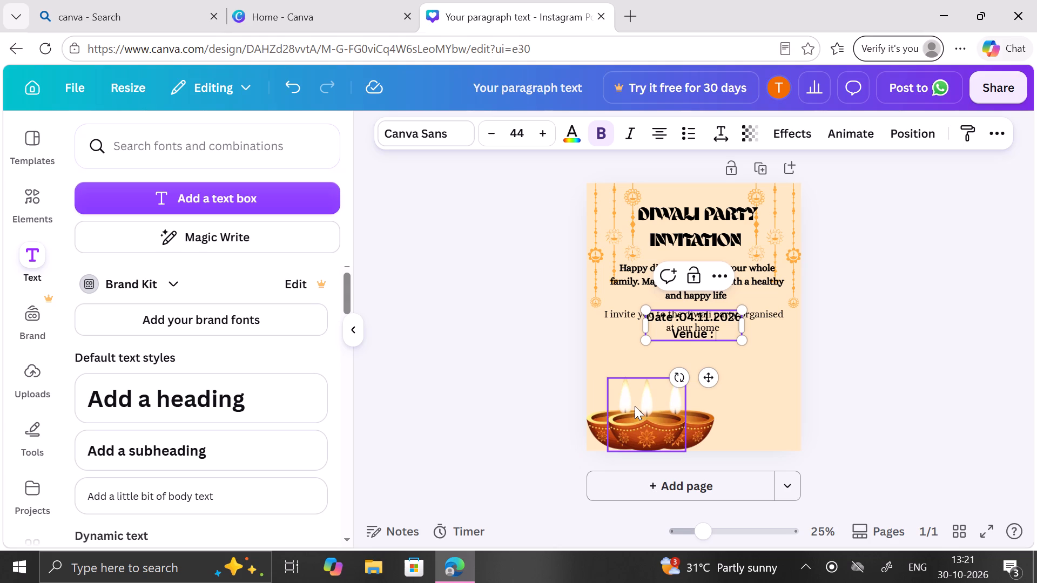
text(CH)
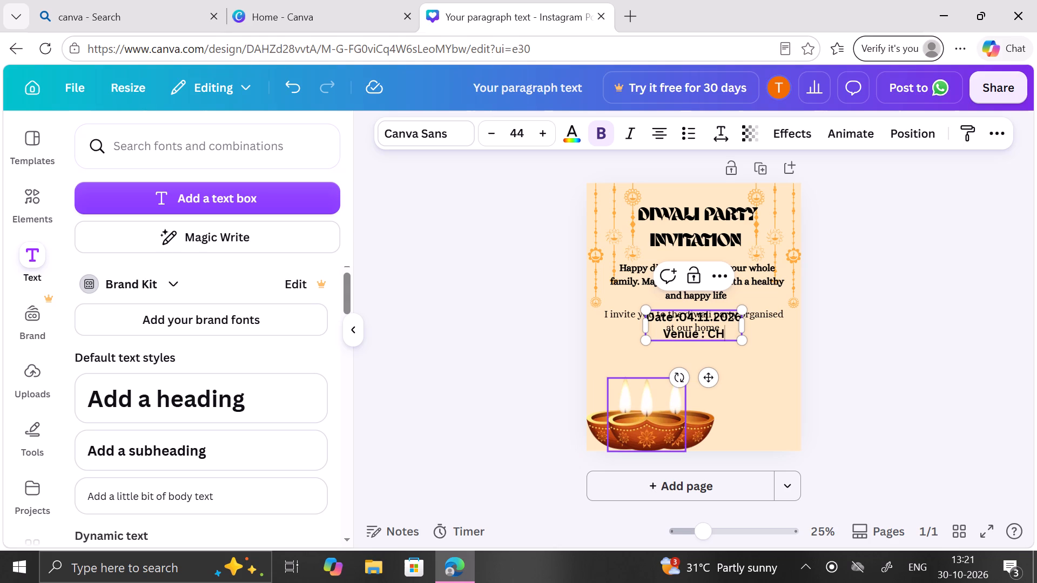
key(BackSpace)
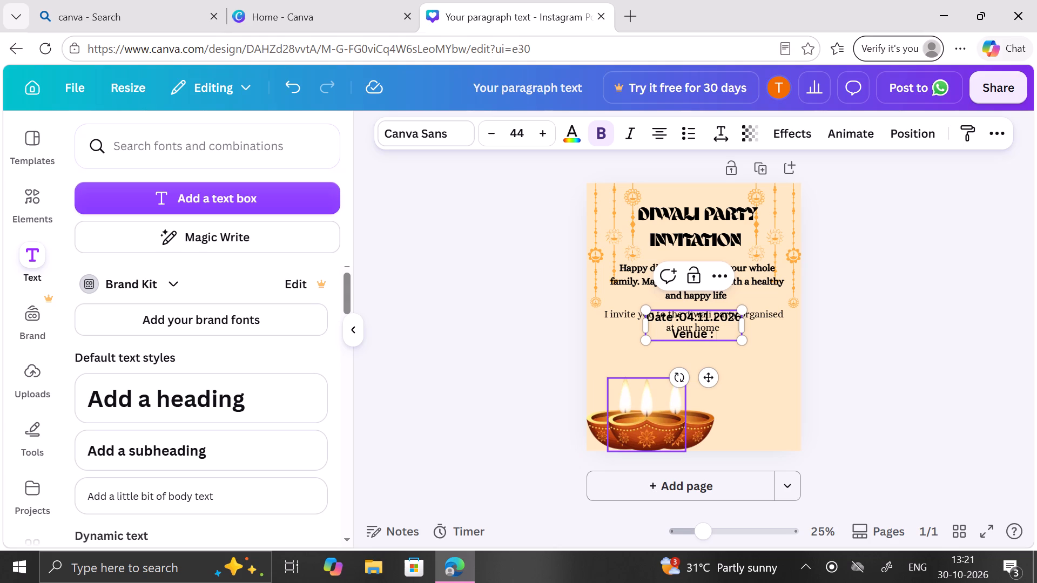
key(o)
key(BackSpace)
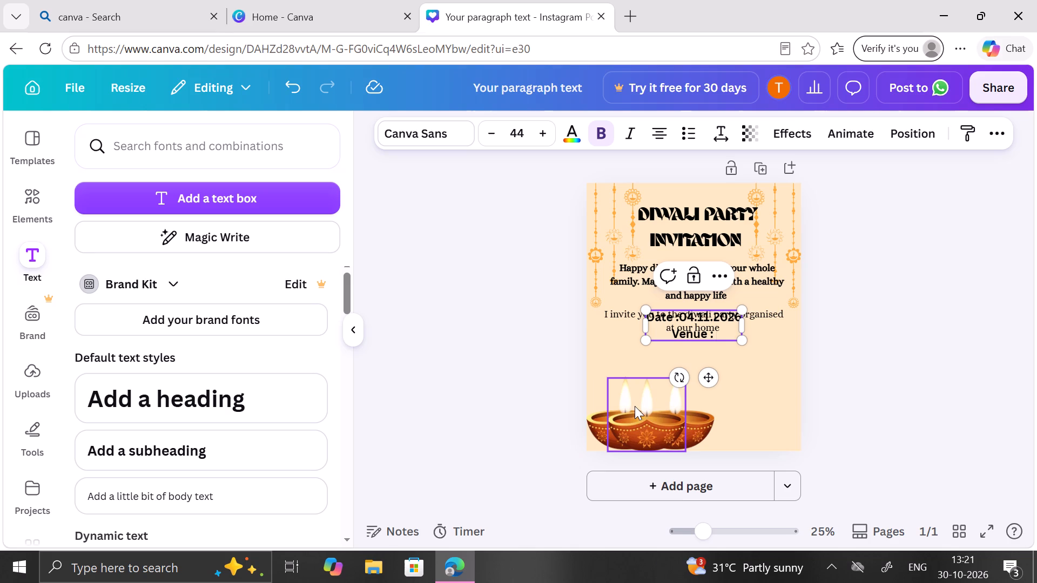
Enter "The discso" after the "Venue :" label in the details text box.
text(THE)
key(BackSpace)
key(BackSpace)
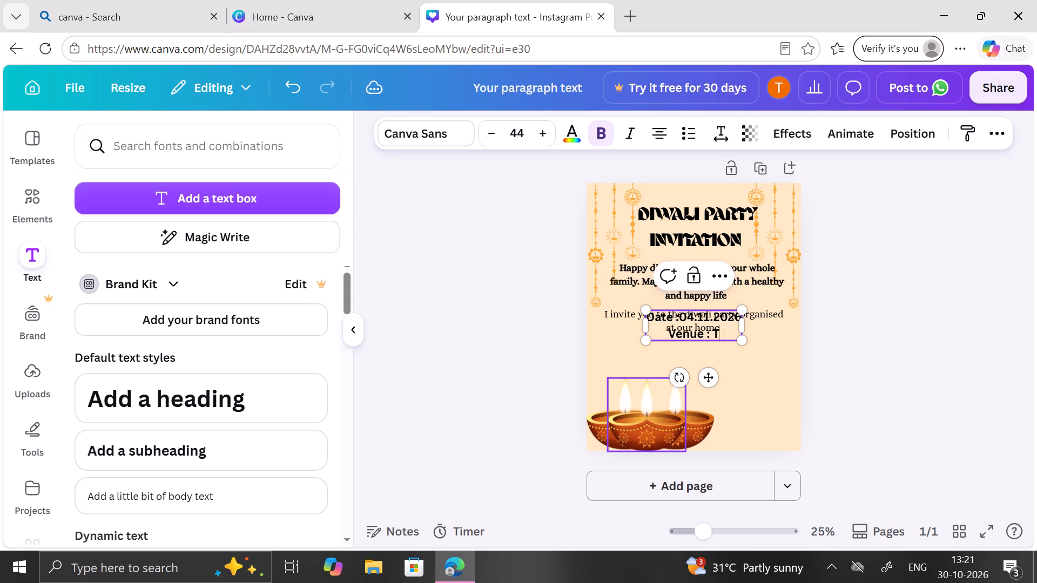
text(he)
key(space)
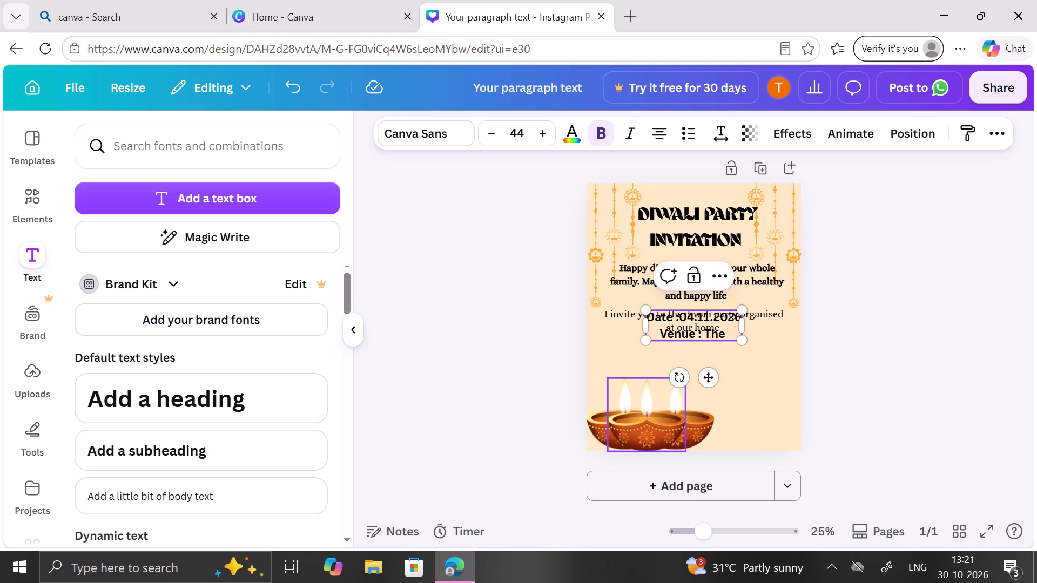
text(dis)
scroll(624, 419, up, 1)
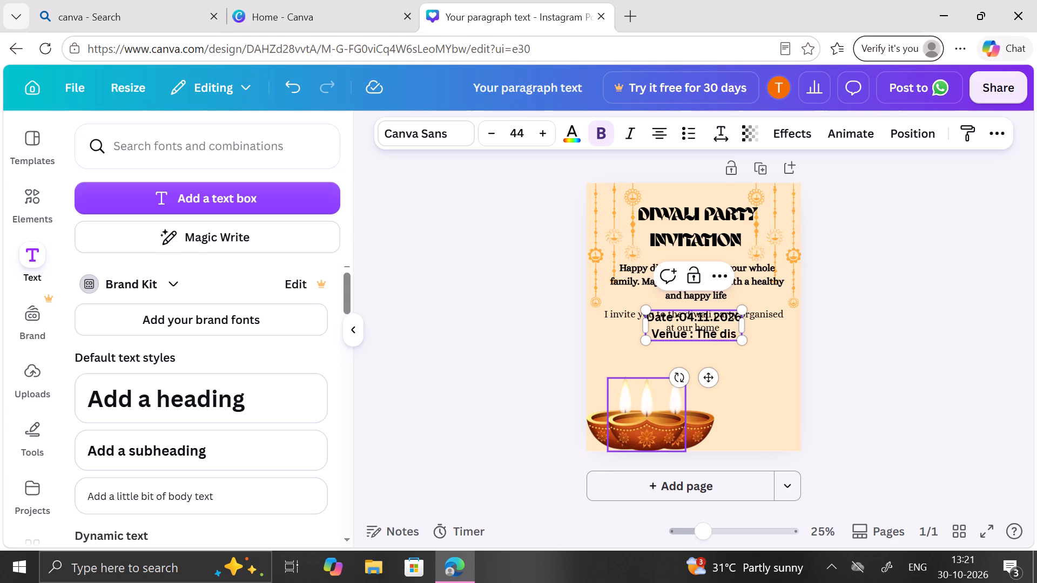
text(cso)
key(space)
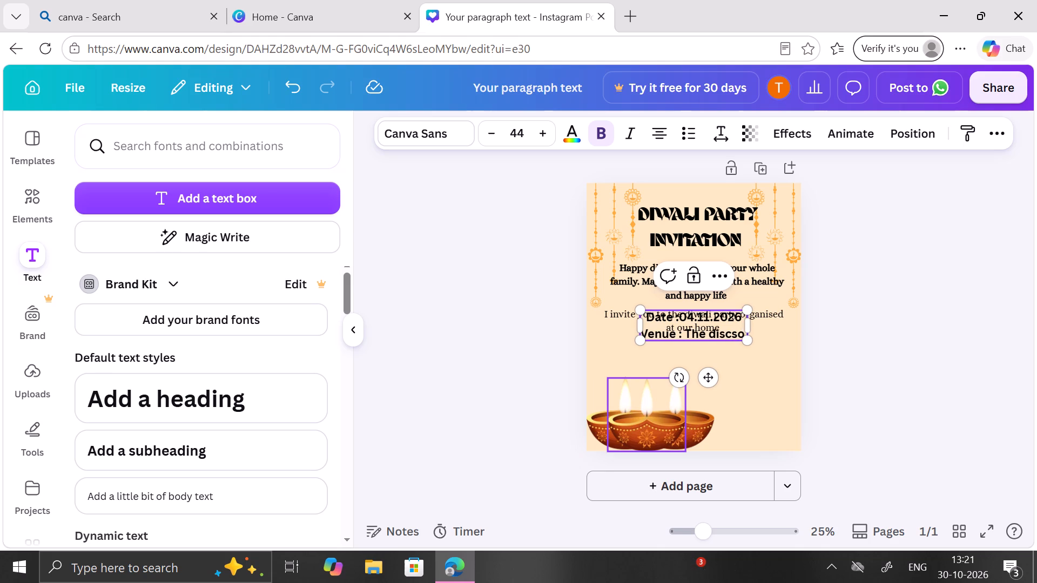
Add the word "ball" to the end of the venue name.
text(ba)
key(semicolon)
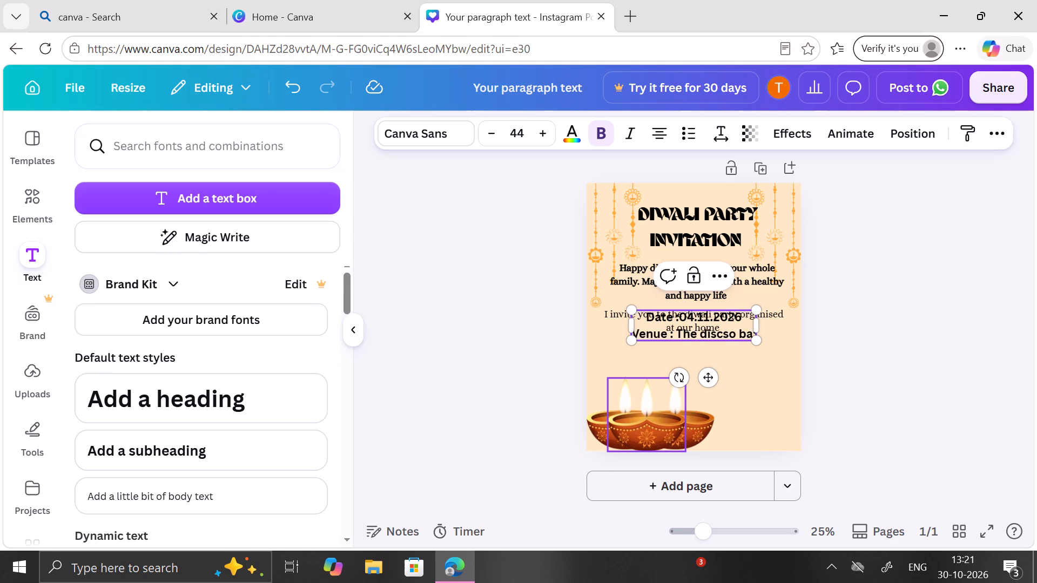
key(BackSpace)
text(ll)
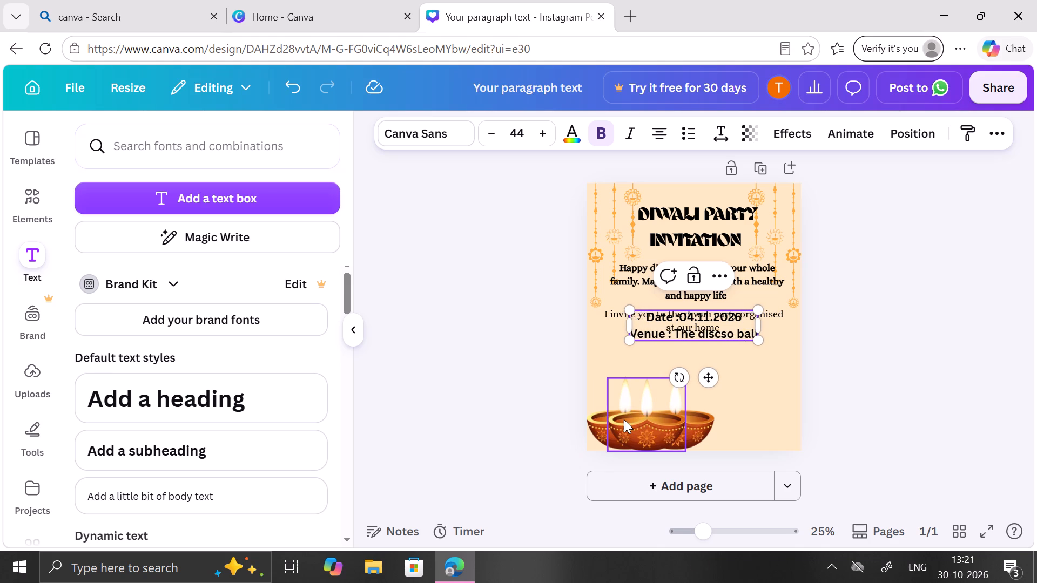
key(space)
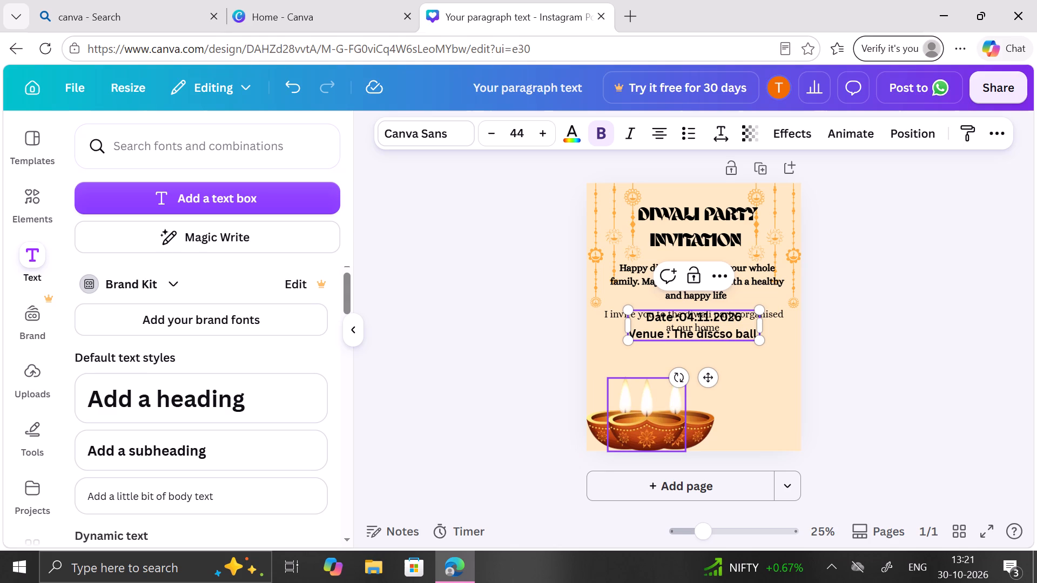
key(BackSpace)
key(BackSpace)
key(BackSpace)
key(BackSpace)
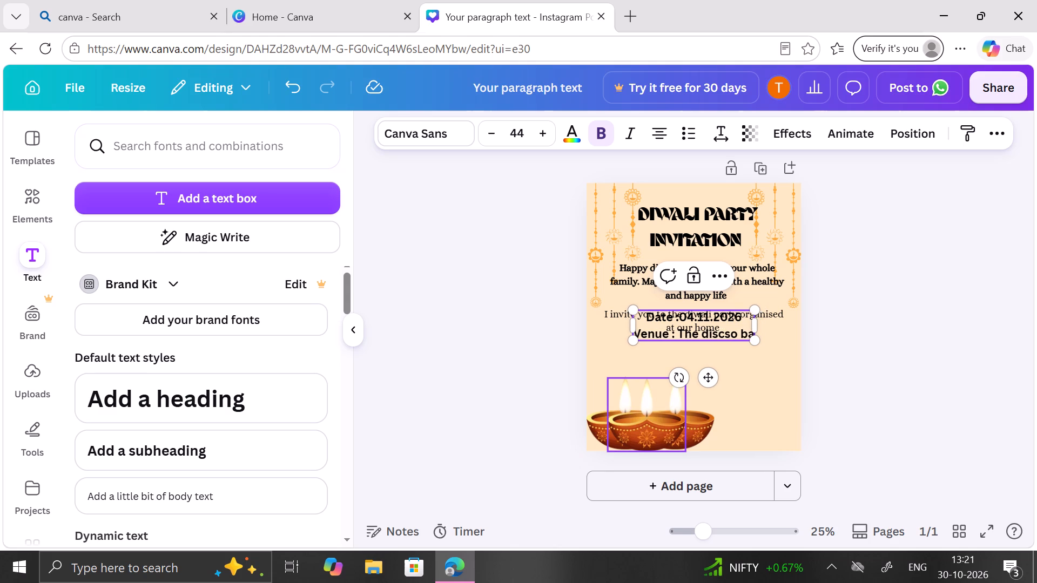
key(BackSpace)
key(BackSpace)
key(space)
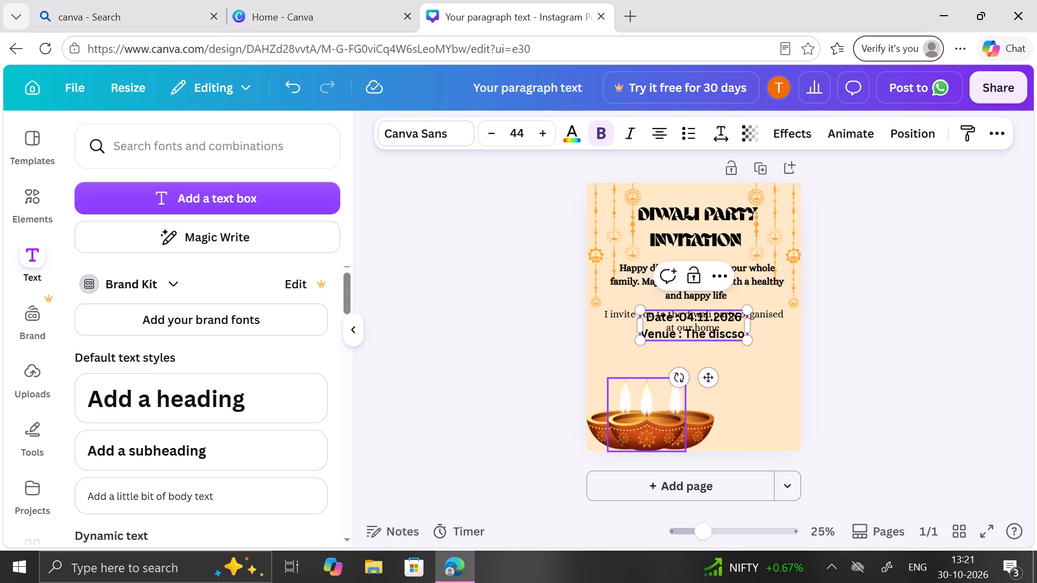
text(ball)
key(space)
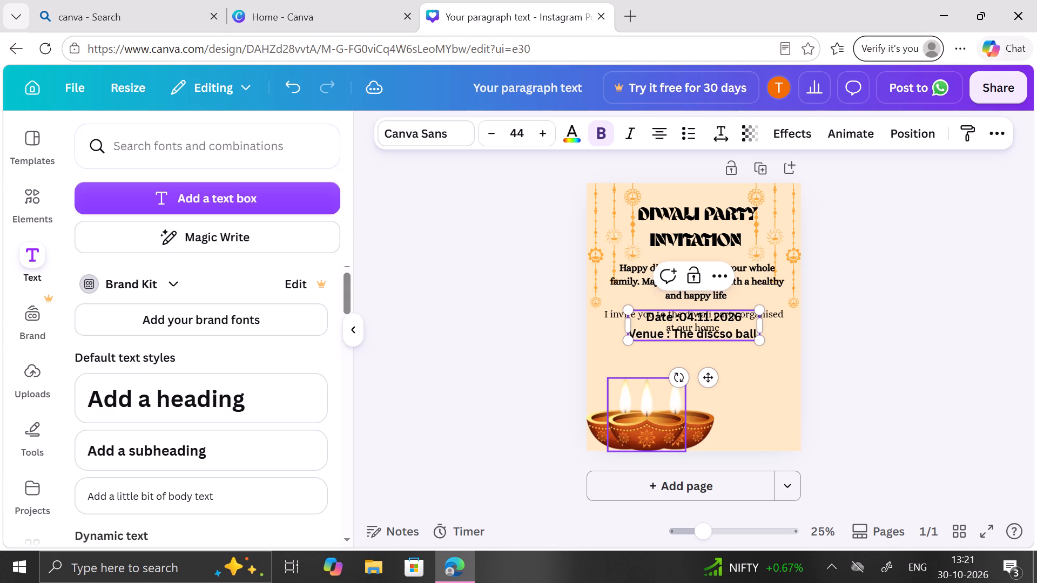
Finish the venue line by adding ". Mumbai" after the venue name.
text(.)
key(space)
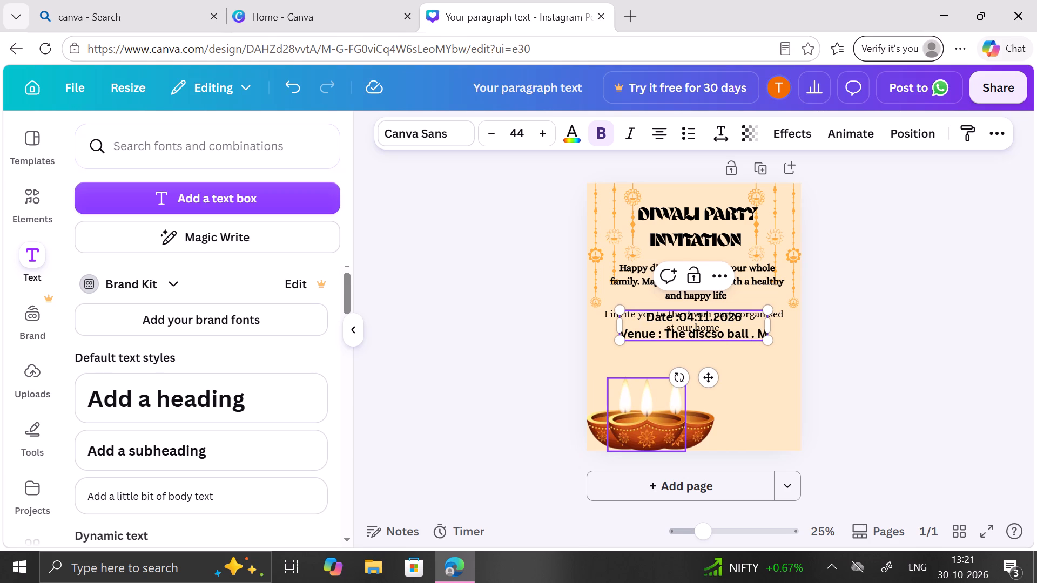
key(u)
text(ma)
key(BackSpace)
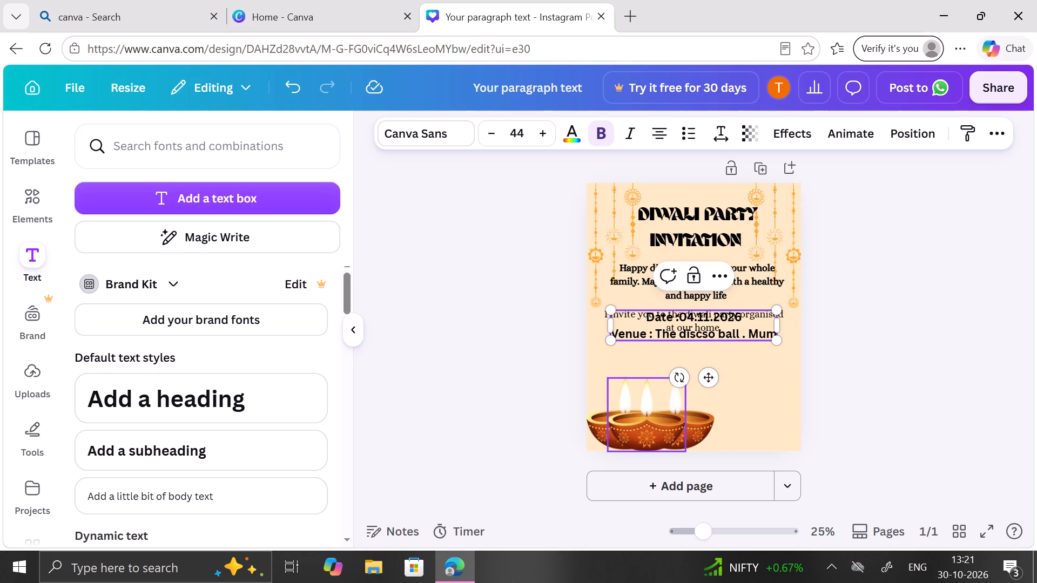
text(bai)
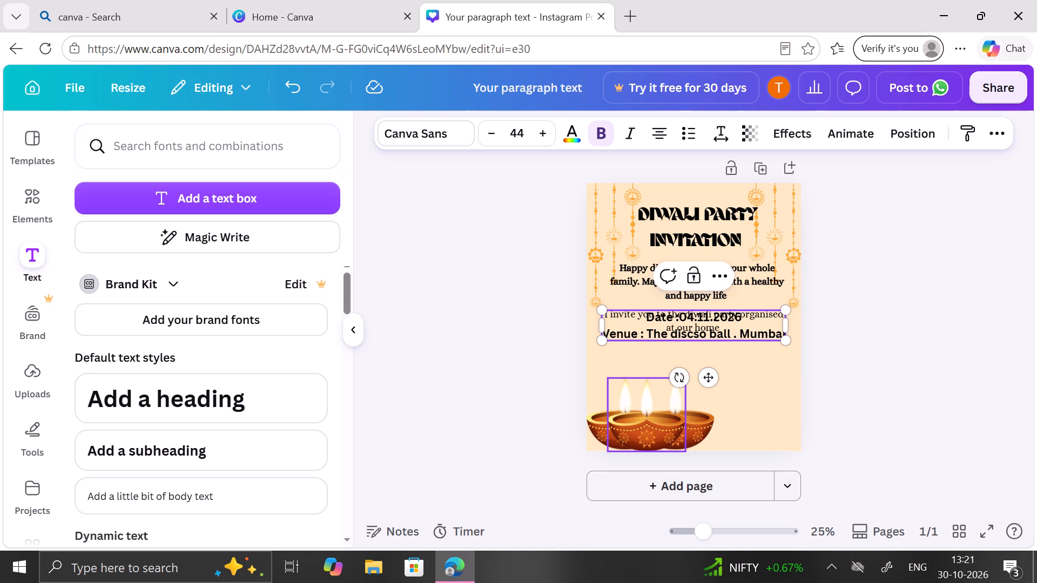
key(BackSpace)
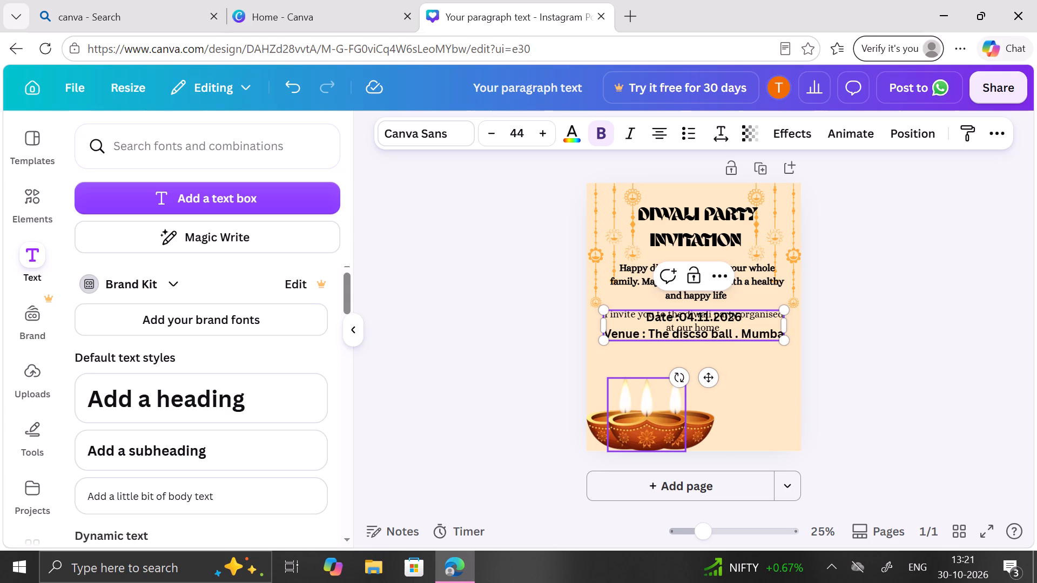
key(i)
Add a third line with the label "Time :" below the venue.
key(Return)
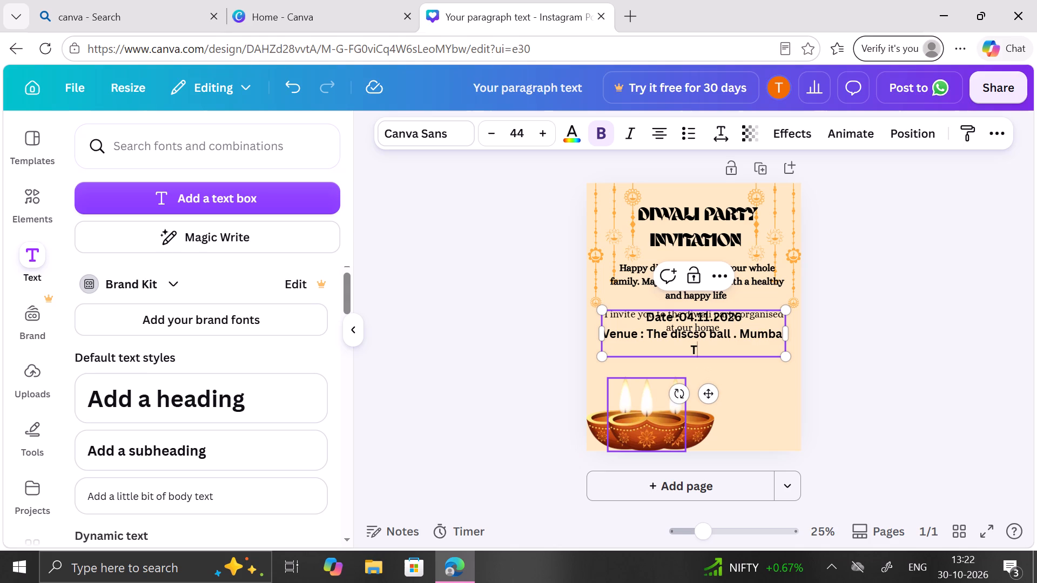
text(ime)
key(space)
key(semicolon)
key(BackSpace)
key(shift+colon)
key(space)
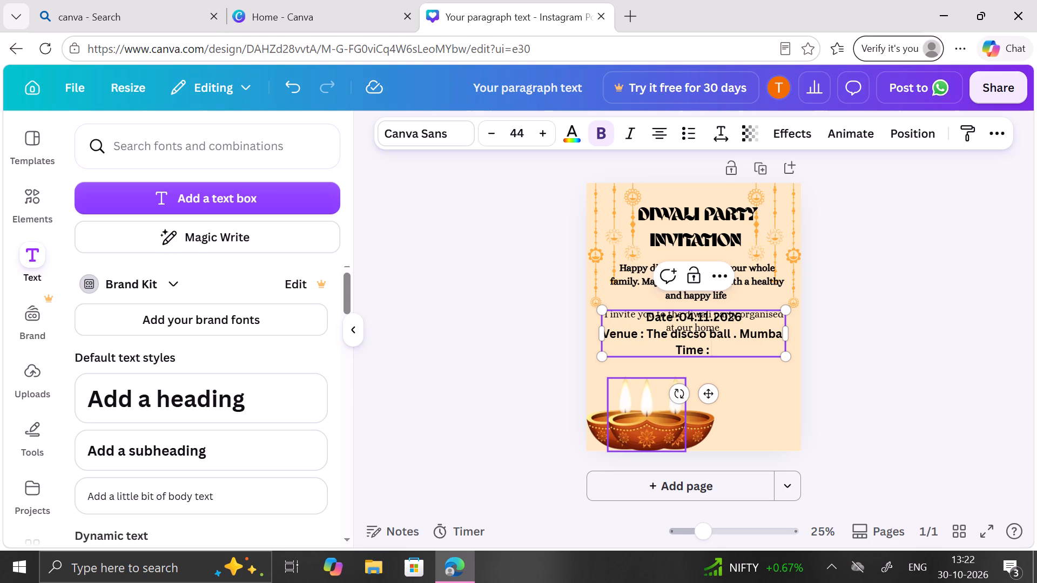
Enter the start time "8:00 to" after the "Time :" label.
key(8)
key(semicolon)
key(BackSpace)
text(:00)
key(space)
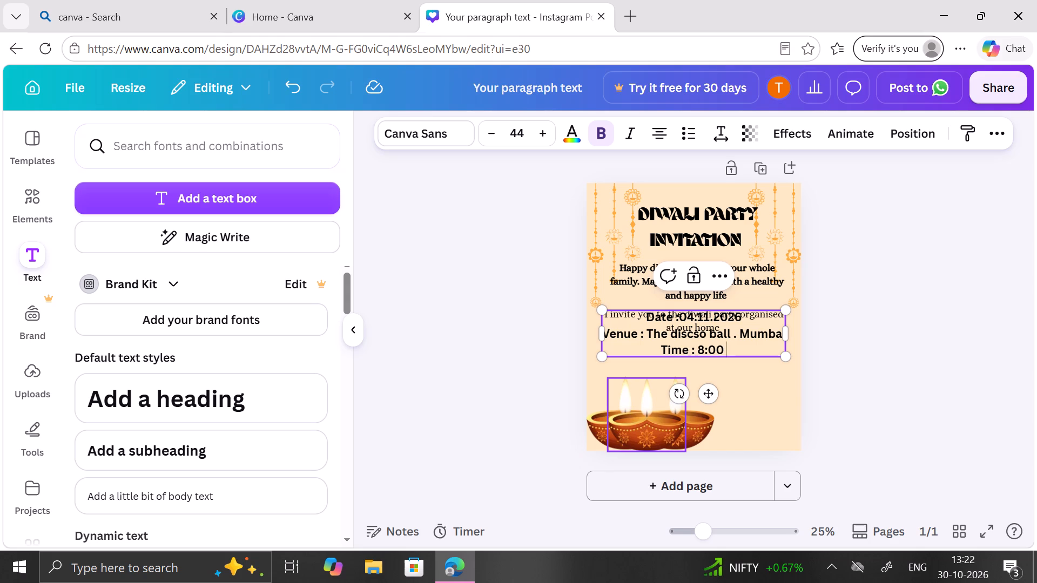
text(to)
key(space)
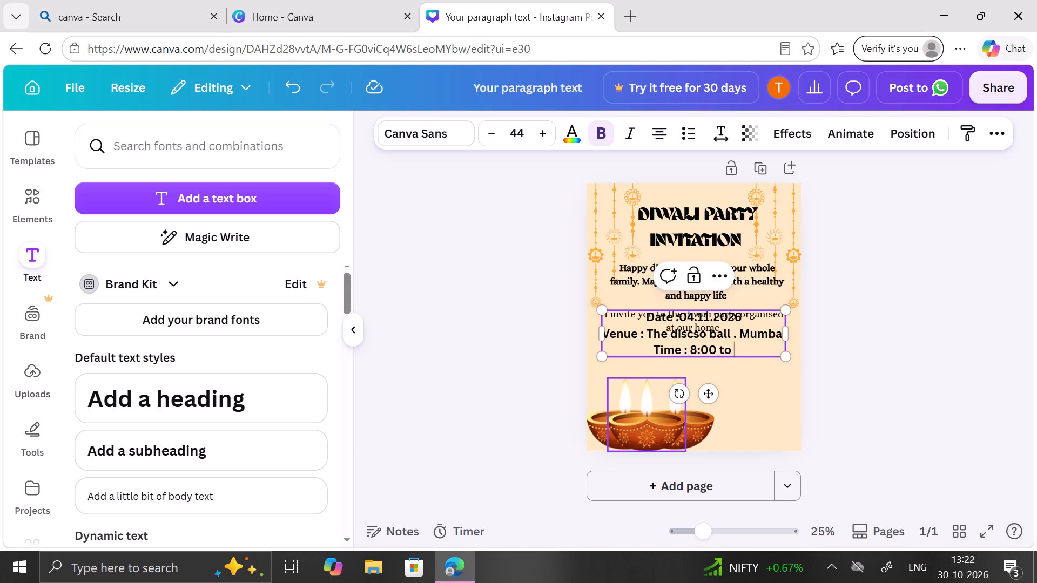
Complete the time line with the end time "11:00 PM".
text(11)
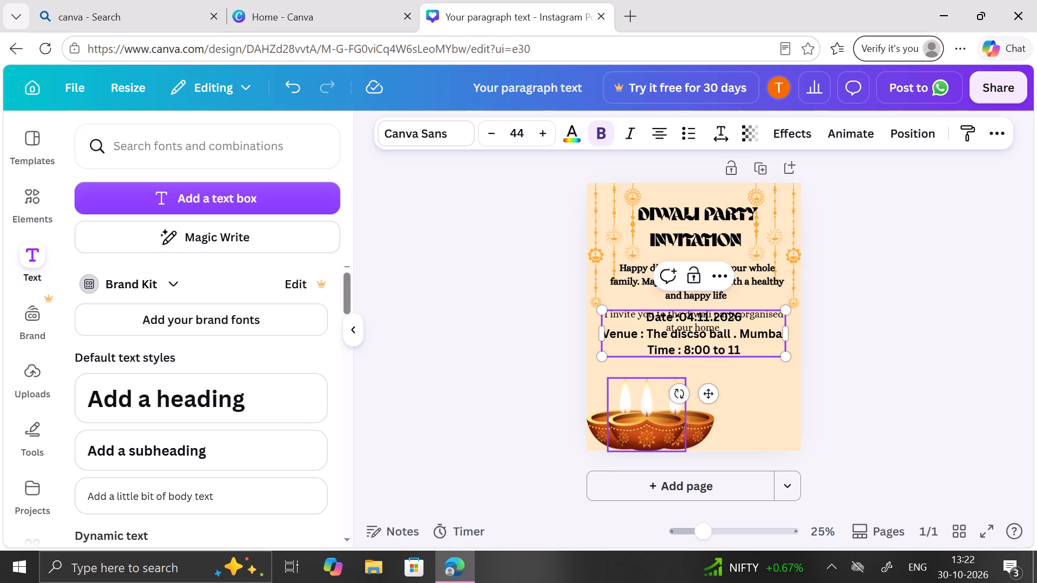
text(;00)
key(BackSpace)
key(BackSpace)
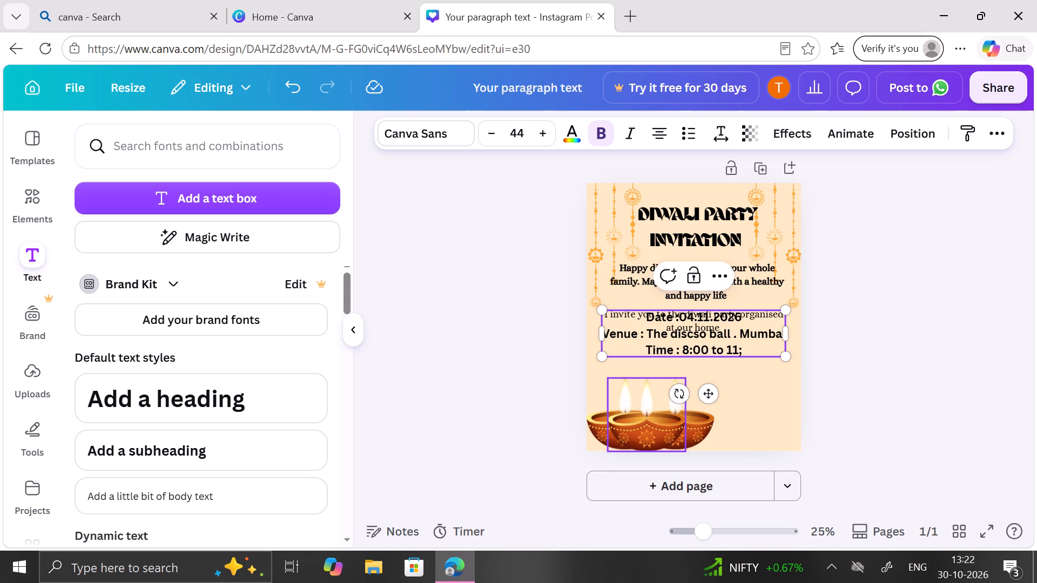
key(BackSpace)
key(shift+colon)
text(00)
key(space)
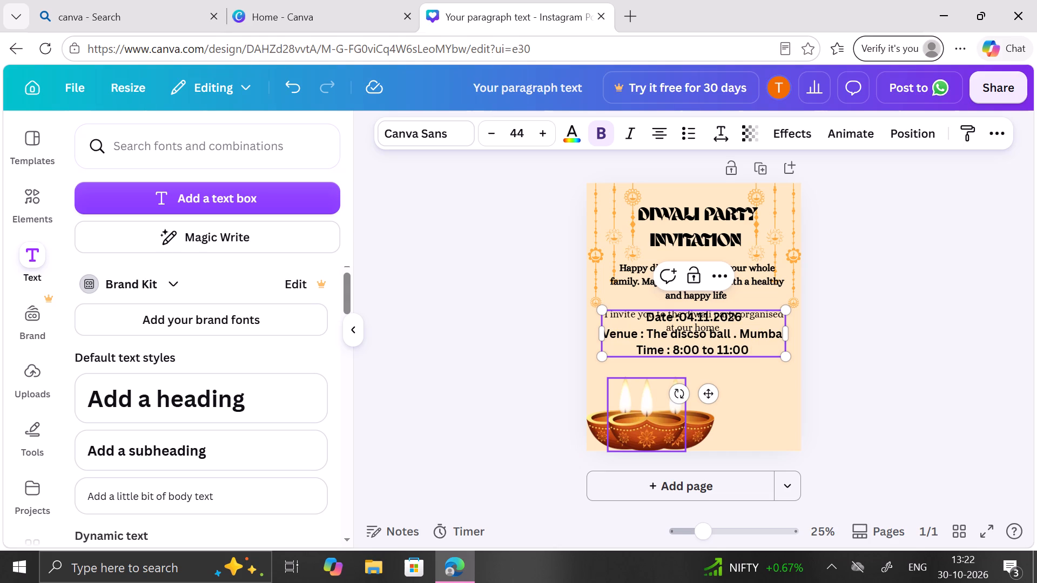
key(p)
key(BackSpace)
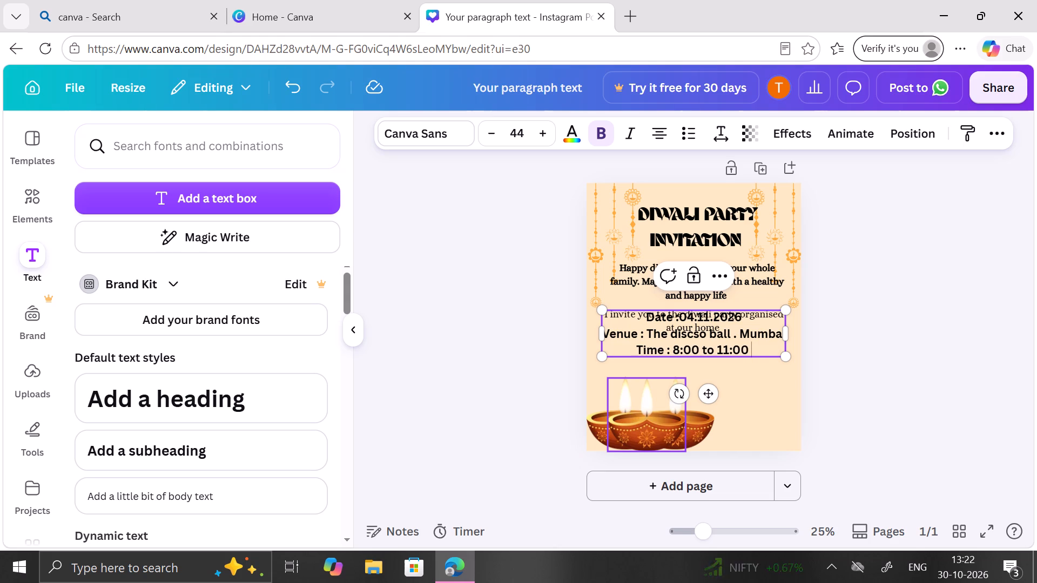
key(o)
key(BackSpace)
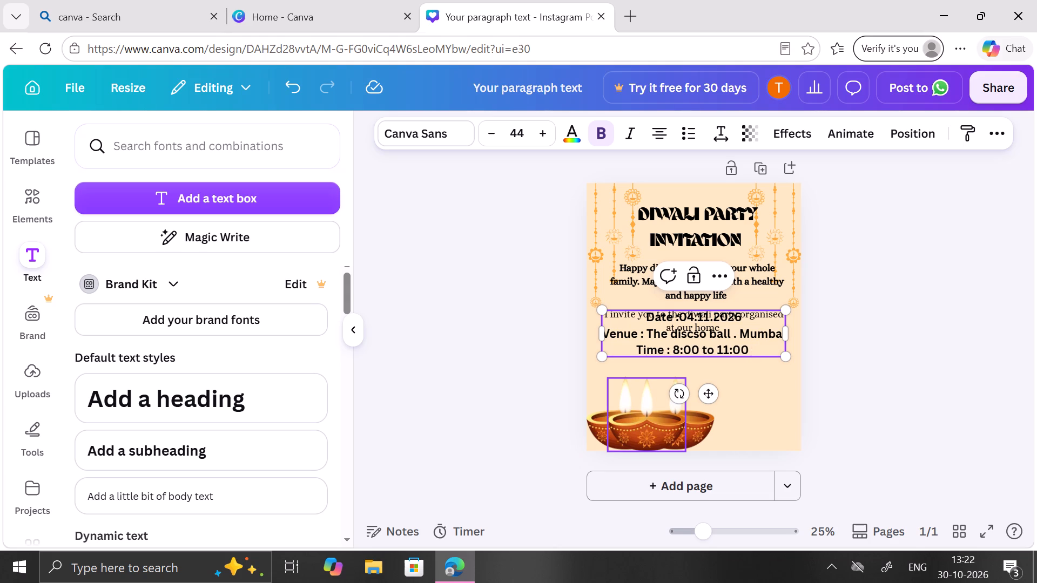
text(PM)
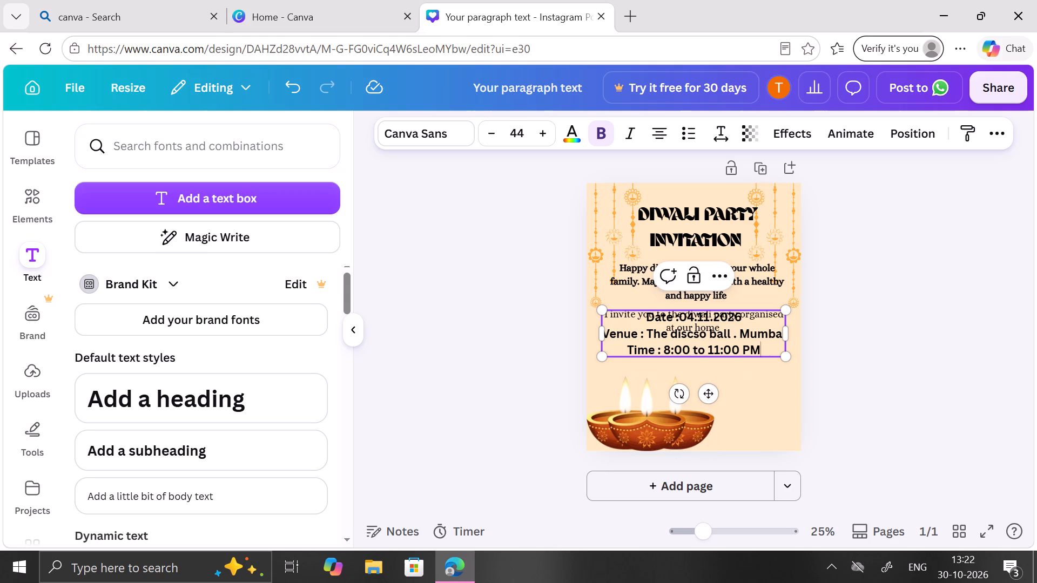
Scale down the date, venue and time text box until its font size is about 26.9.
drag(789, 360, 734, 349)
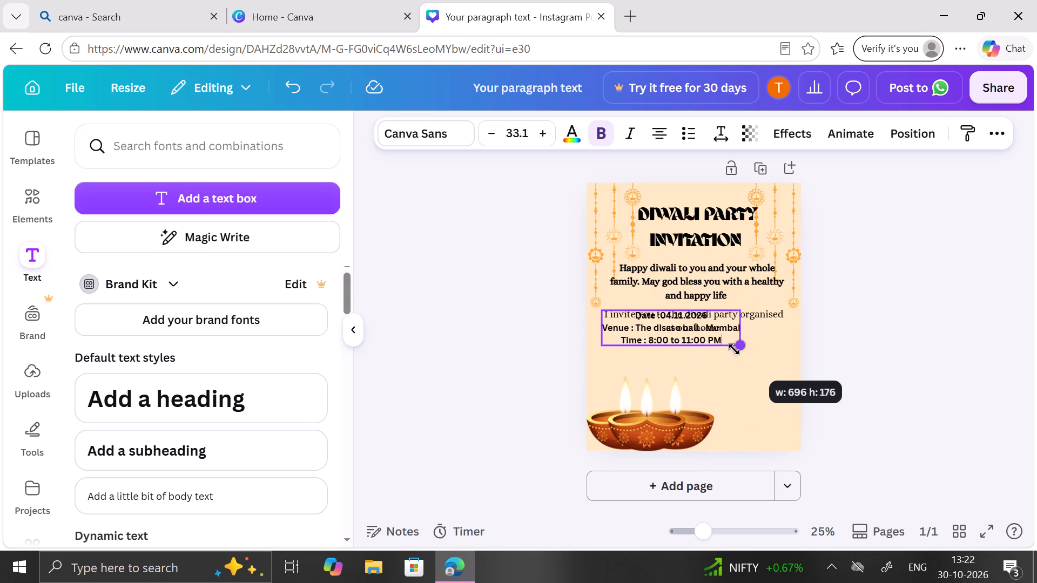
drag(734, 349, 715, 343)
Move the date, venue and time text box below the invitation message, near the page's right edge above the diyas.
drag(681, 327, 746, 362)
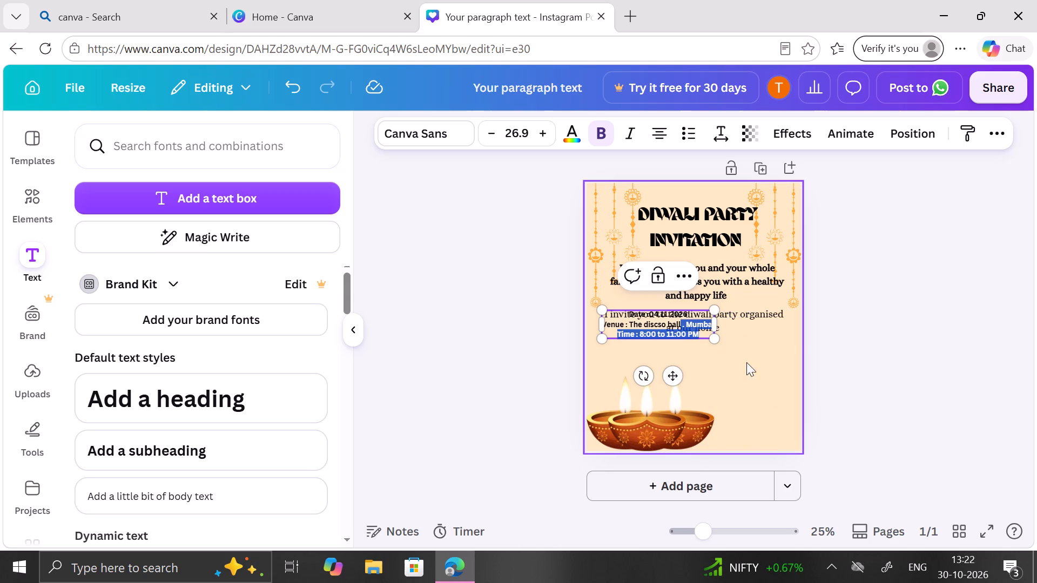
drag(746, 362, 746, 369)
click(746, 369)
drag(677, 309, 669, 329)
drag(669, 329, 737, 370)
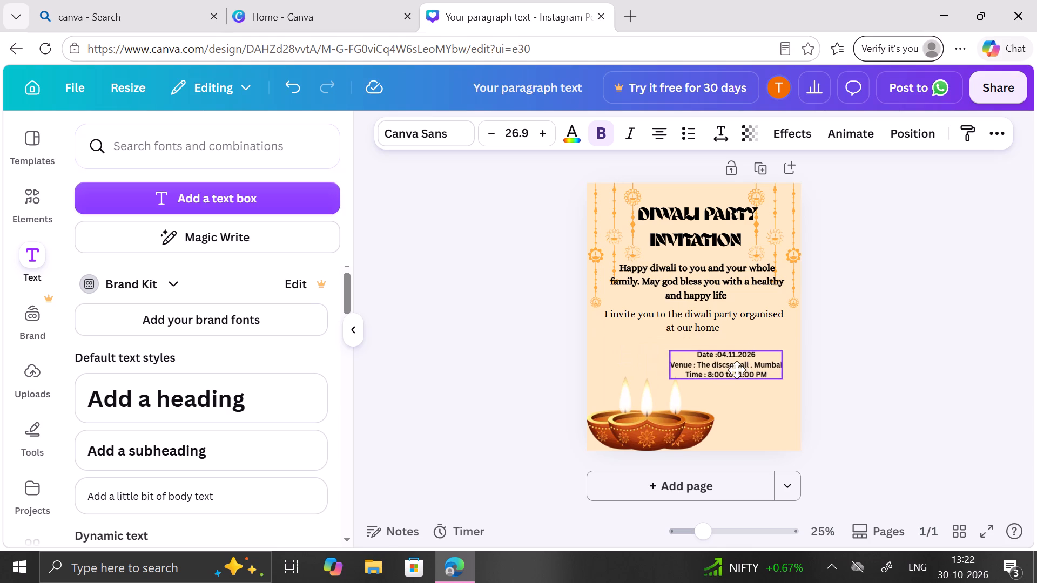
drag(737, 370, 750, 363)
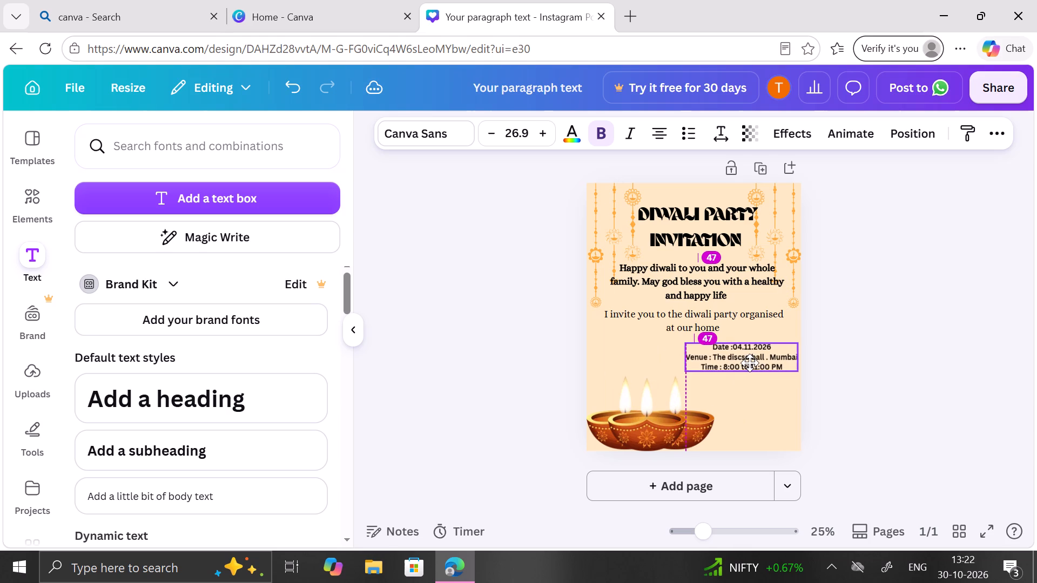
drag(750, 363, 748, 365)
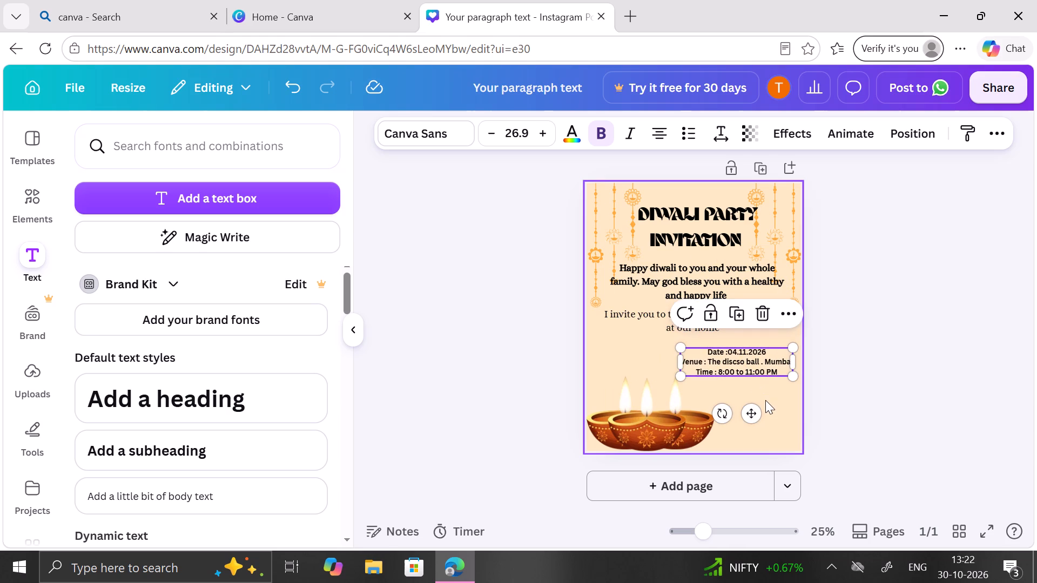
Left-align all three lines of the date, venue and time text.
click(715, 351)
drag(693, 349, 728, 362)
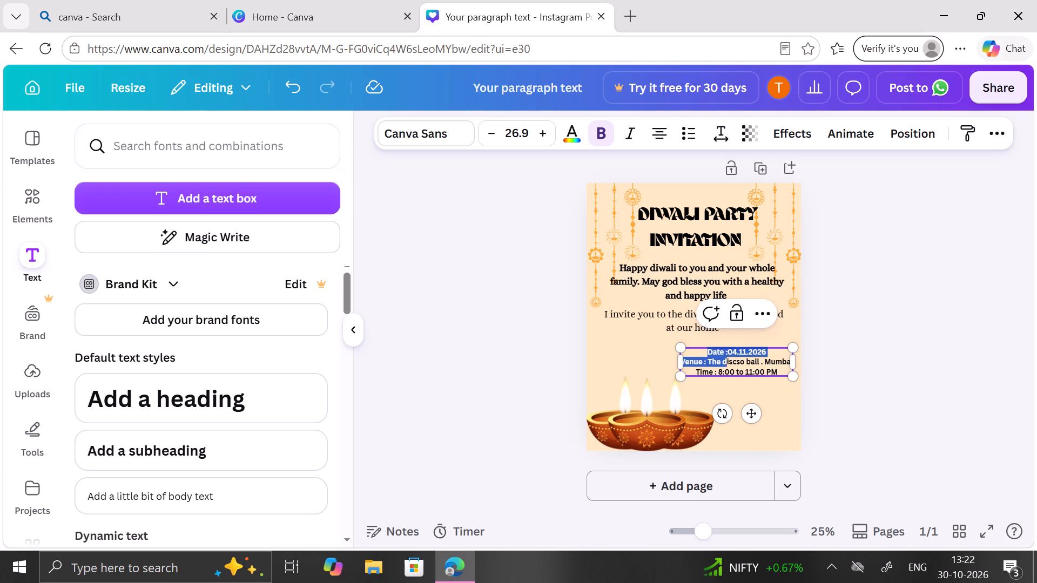
drag(728, 362, 780, 369)
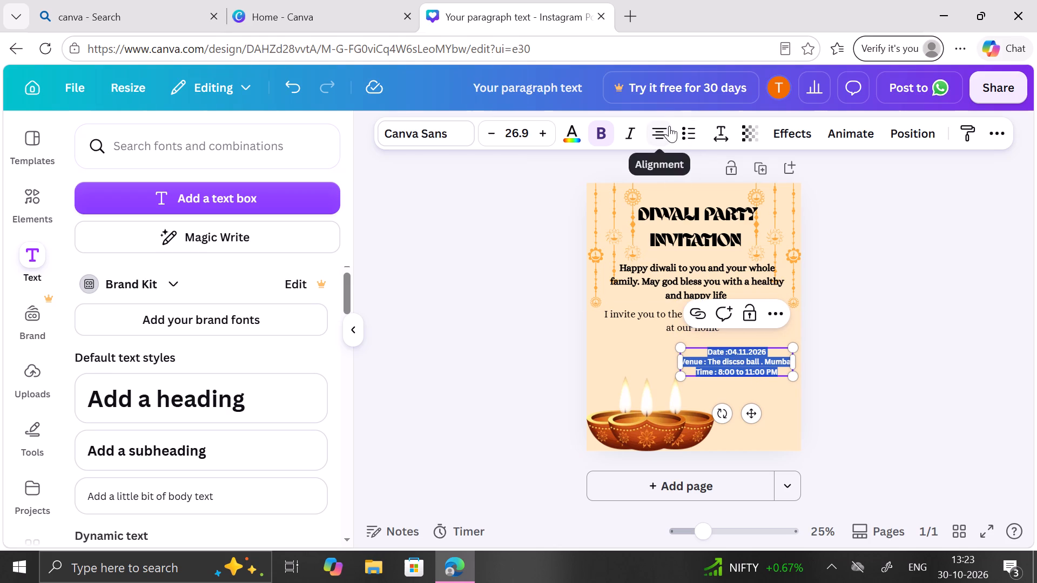
click(669, 126)
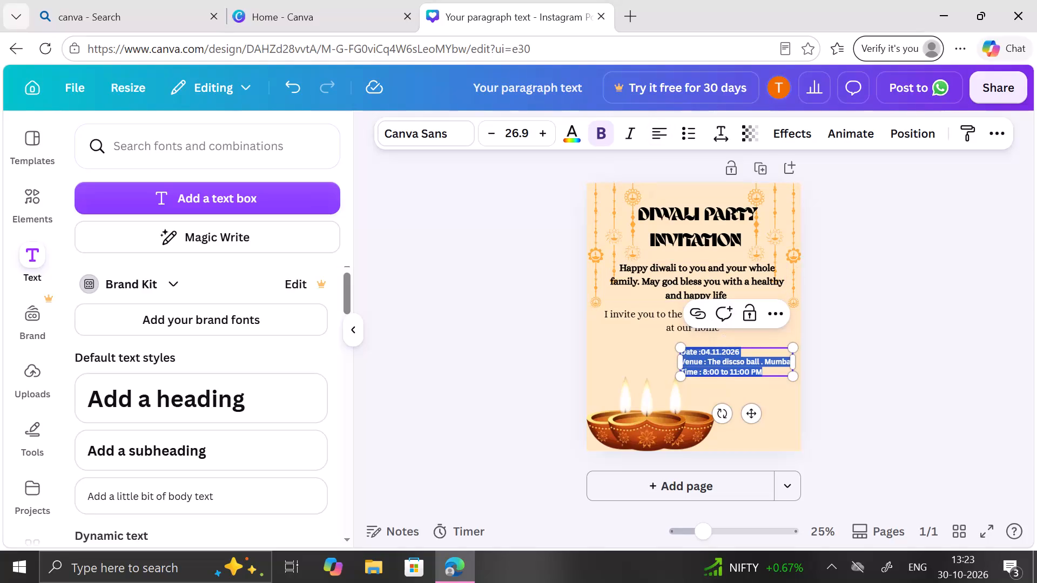
click(634, 347)
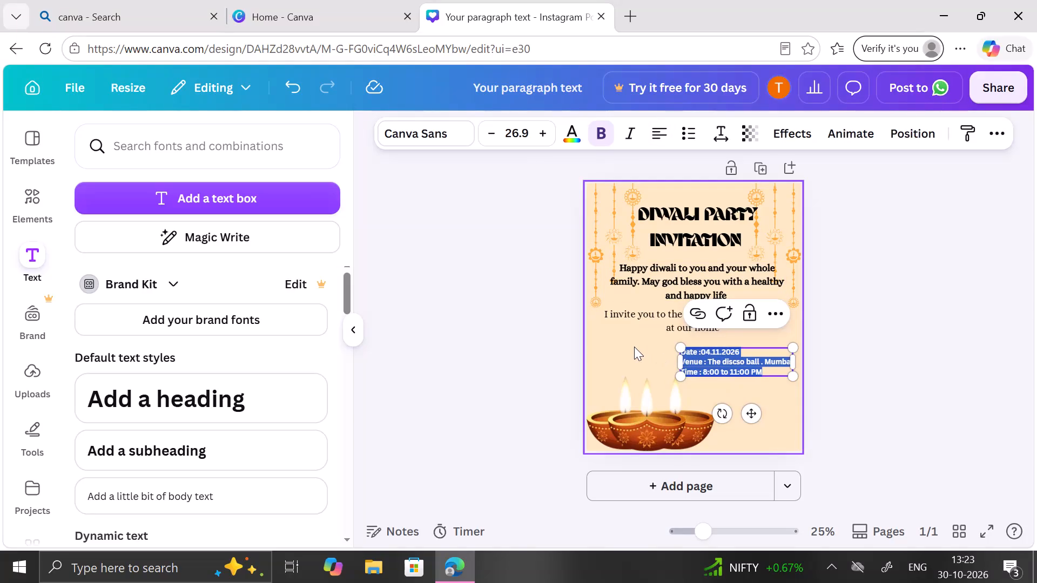
Move the date, venue and time text box to the page's left side, above the diyas.
click(703, 365)
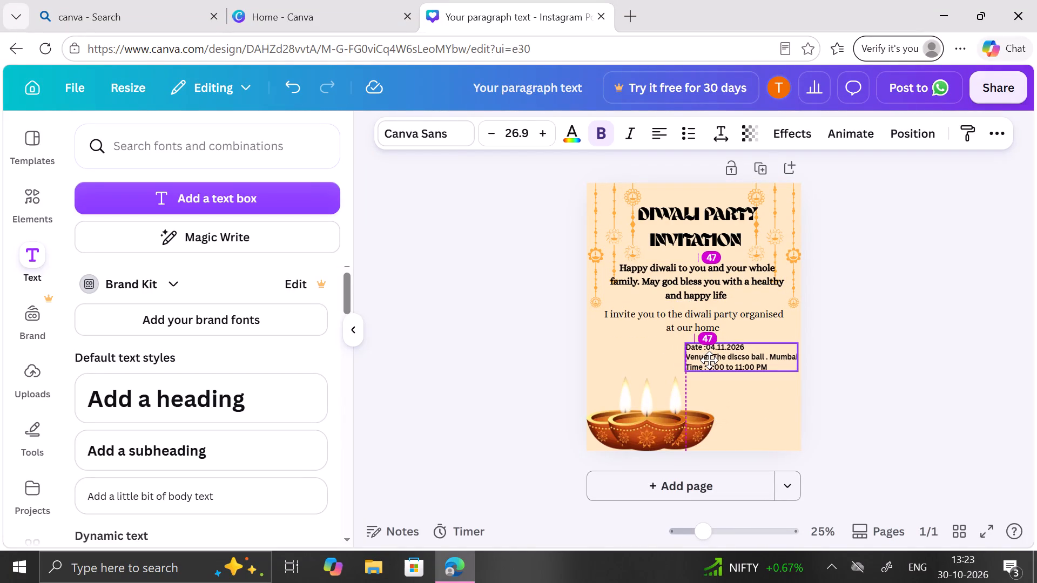
click(759, 431)
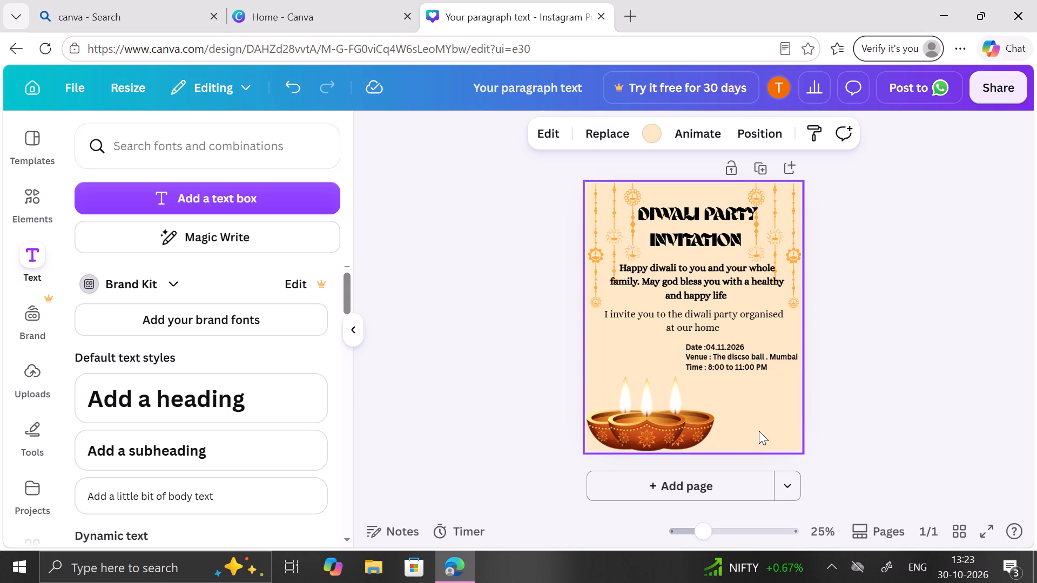
drag(762, 347, 712, 359)
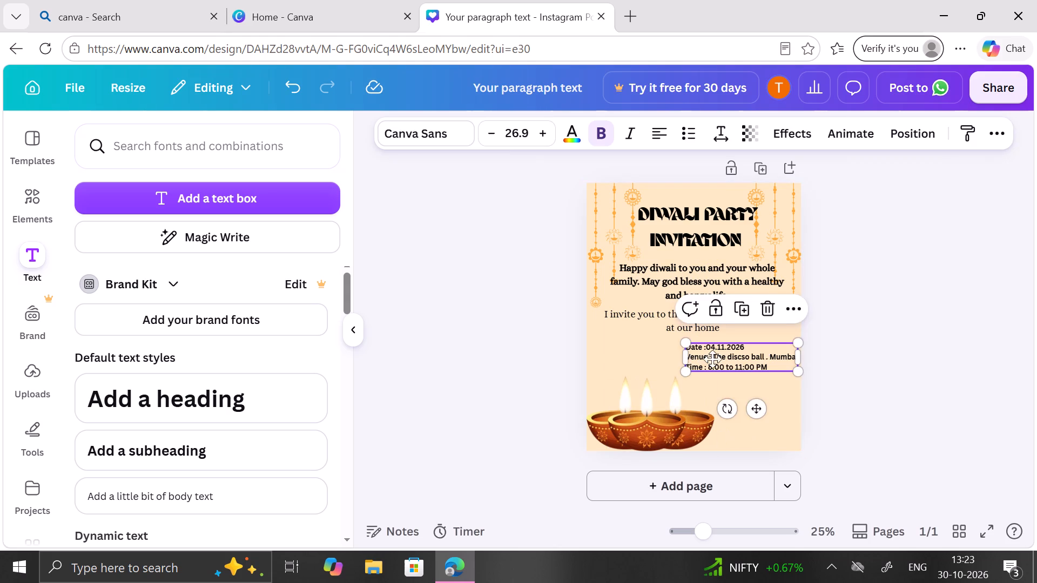
drag(712, 359, 672, 354)
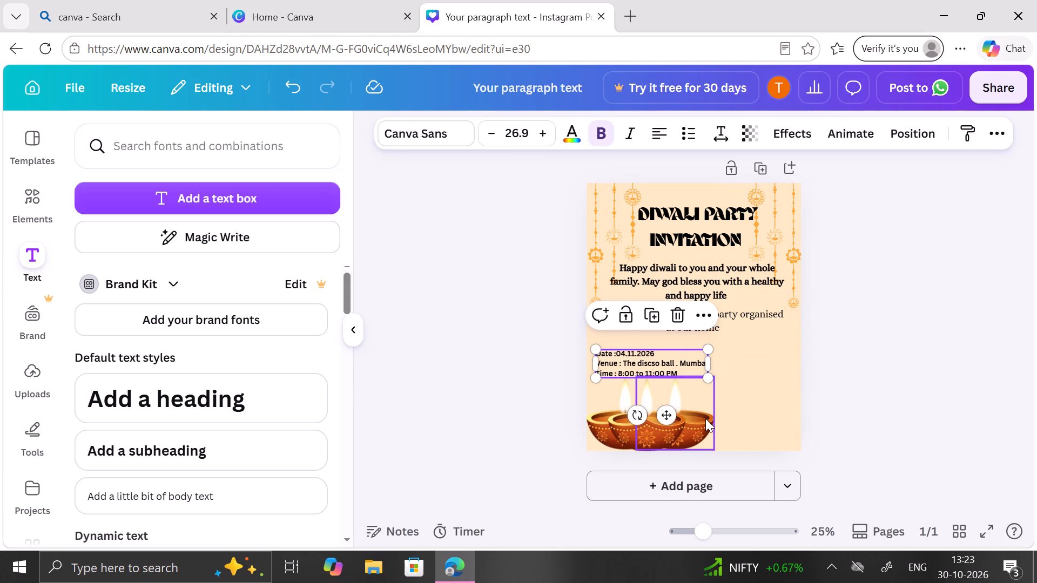
Move the three diyas to the page's bottom-right corner, overlapping in an evenly spaced row along the bottom edge.
drag(705, 418, 795, 420)
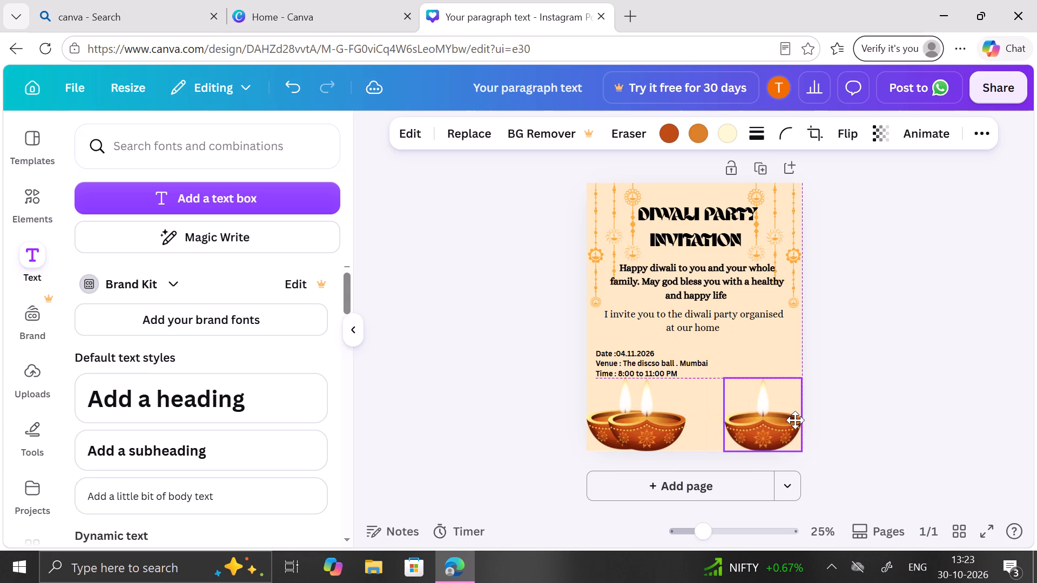
drag(795, 420, 796, 419)
drag(654, 428, 757, 437)
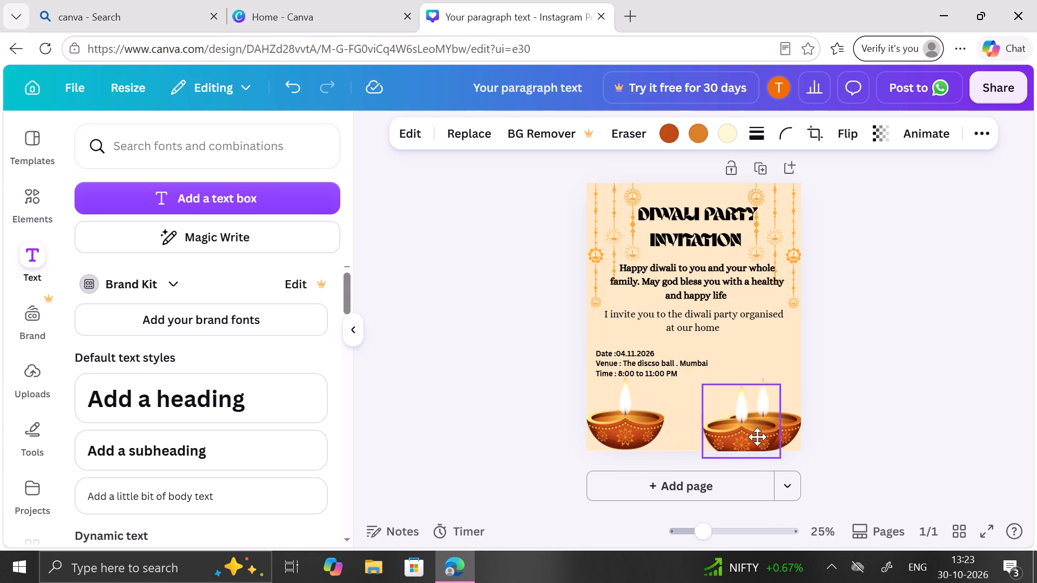
drag(757, 437, 758, 437)
drag(638, 419, 717, 424)
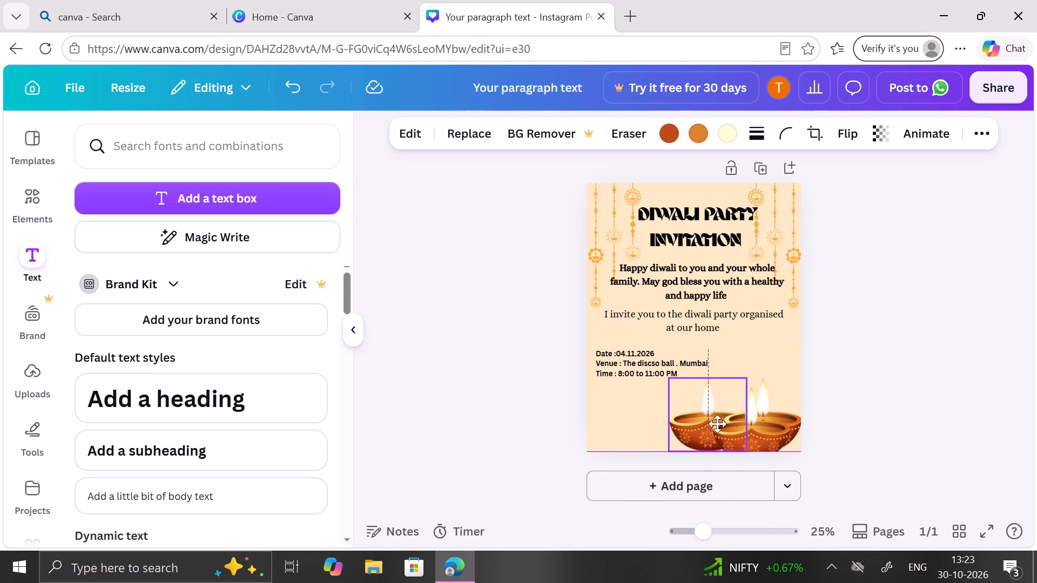
drag(717, 424, 725, 422)
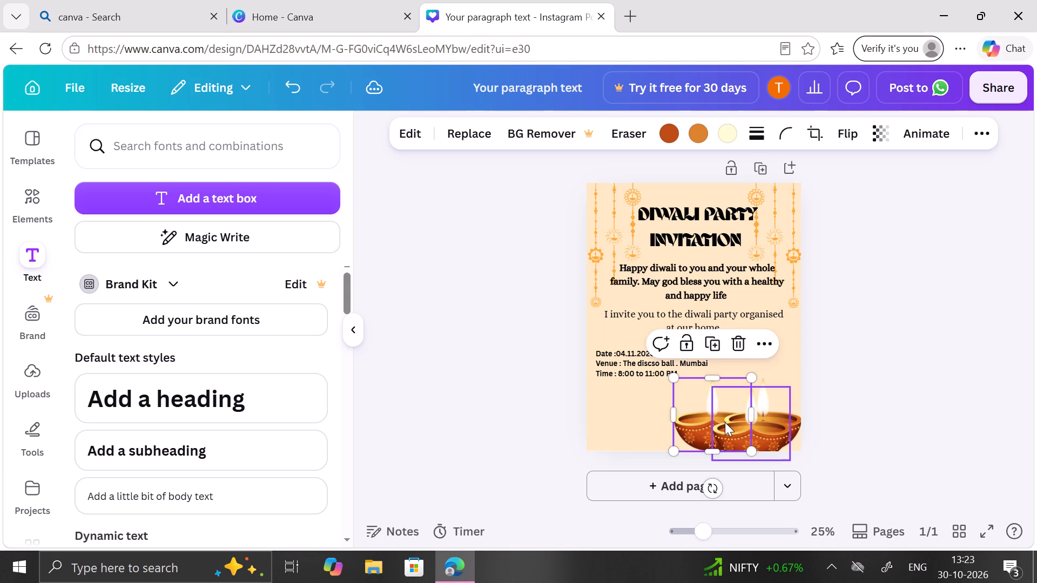
drag(733, 426, 724, 425)
drag(761, 431, 746, 425)
click(650, 423)
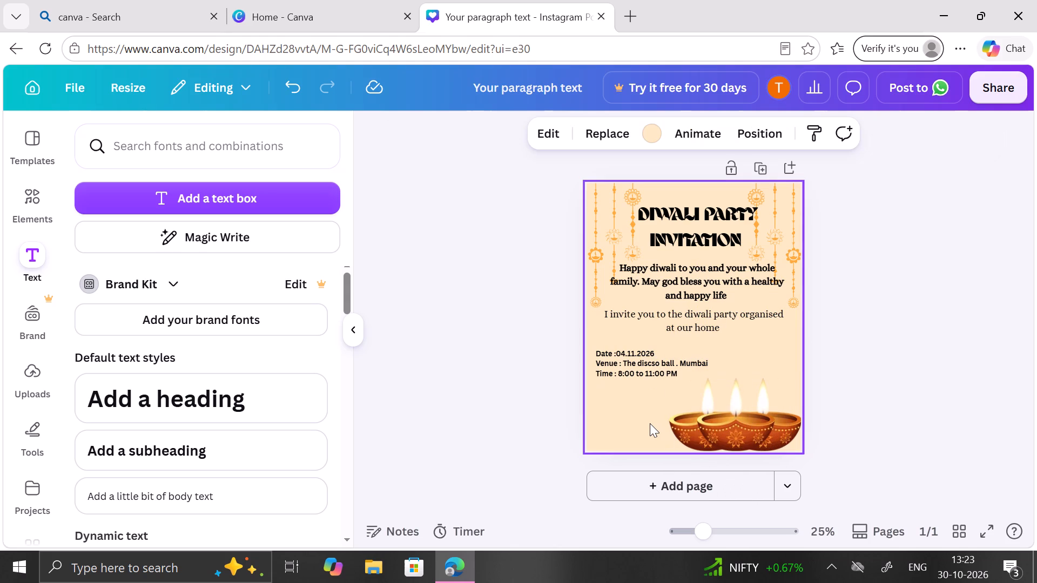
Scale up the date, venue and time text box until its font size is about 28.5.
click(679, 363)
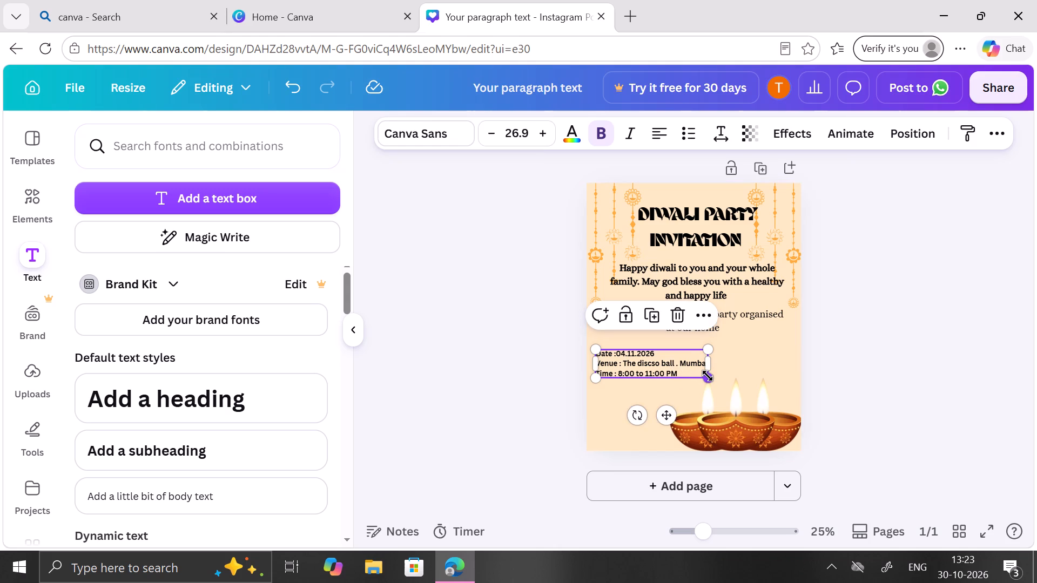
drag(708, 376, 711, 384)
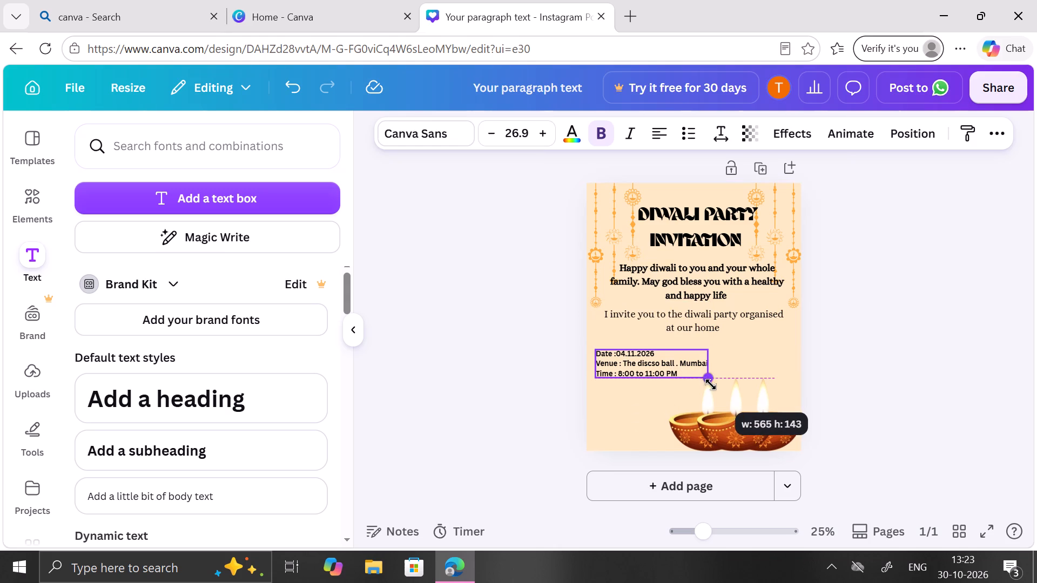
drag(711, 384, 712, 385)
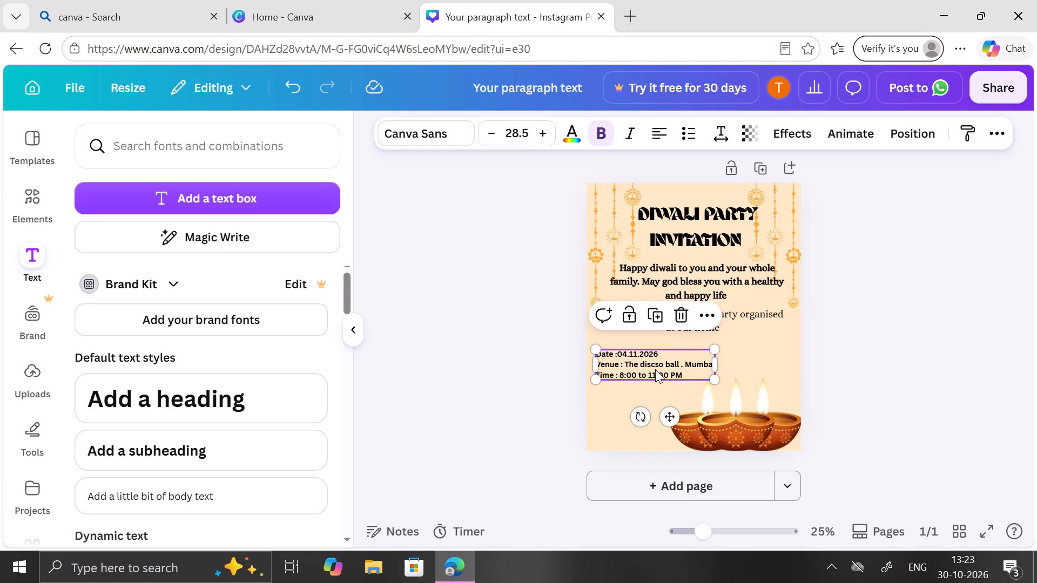
click(614, 412)
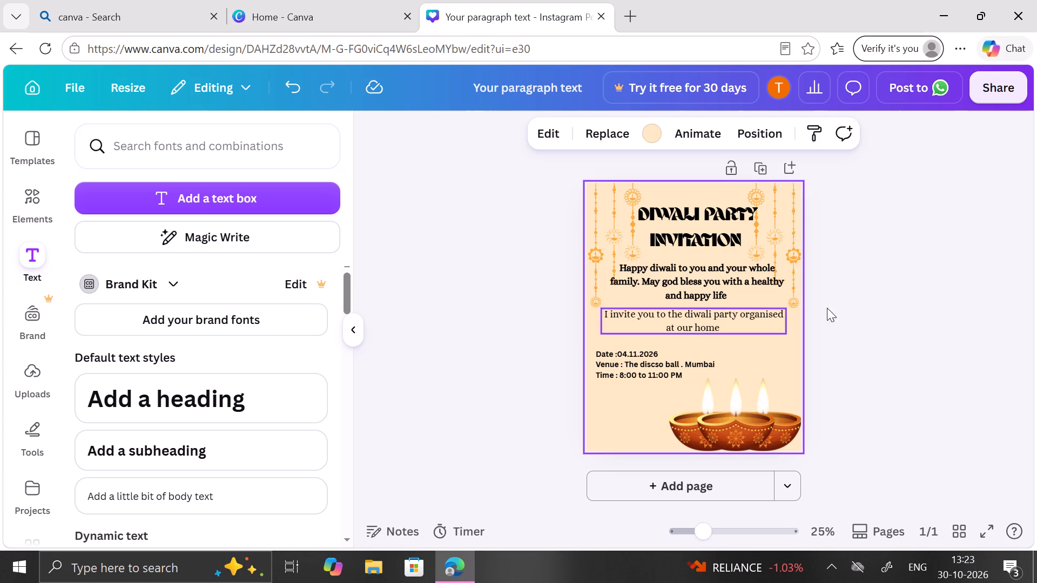
Collapse the side panel and review the invitation's layout and text at about 38% zoom.
click(907, 318)
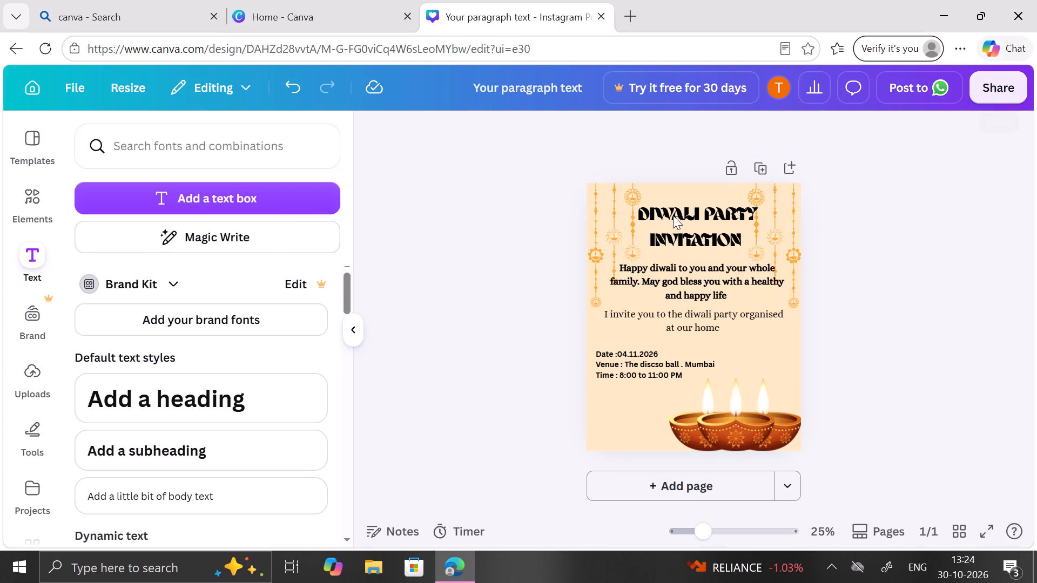
click(522, 304)
click(348, 325)
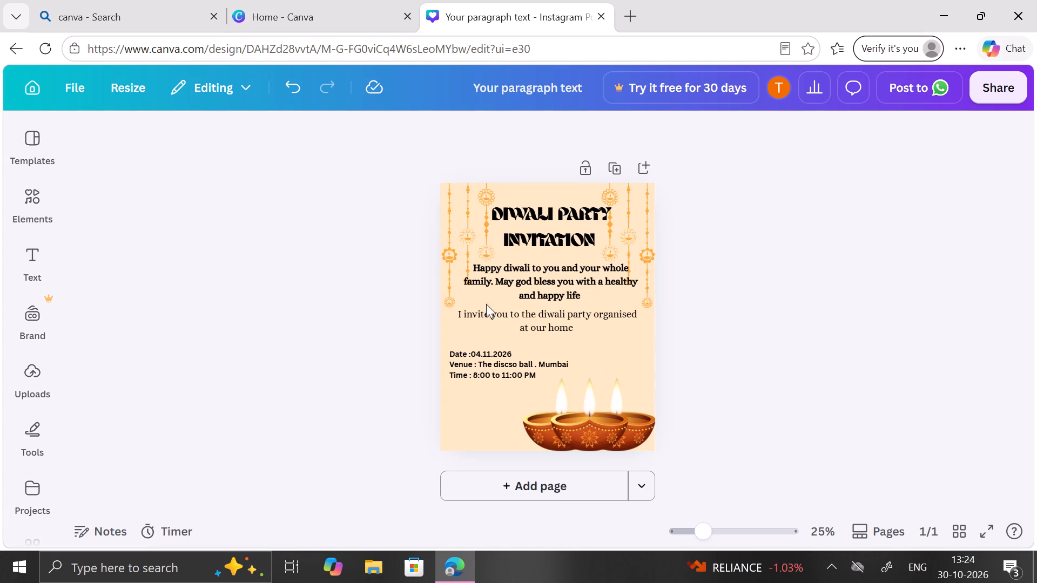
click(546, 292)
click(660, 364)
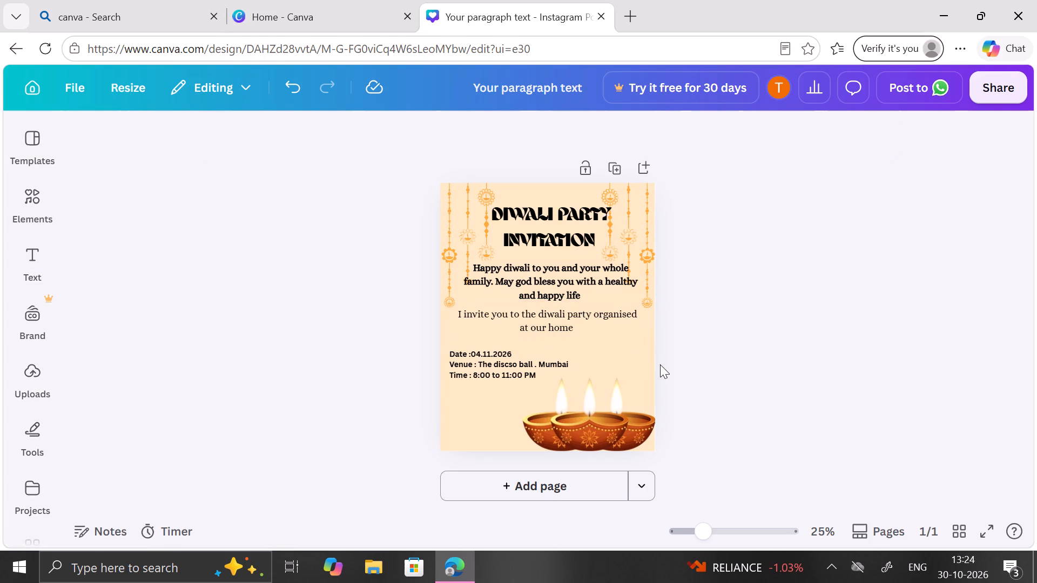
click(655, 364)
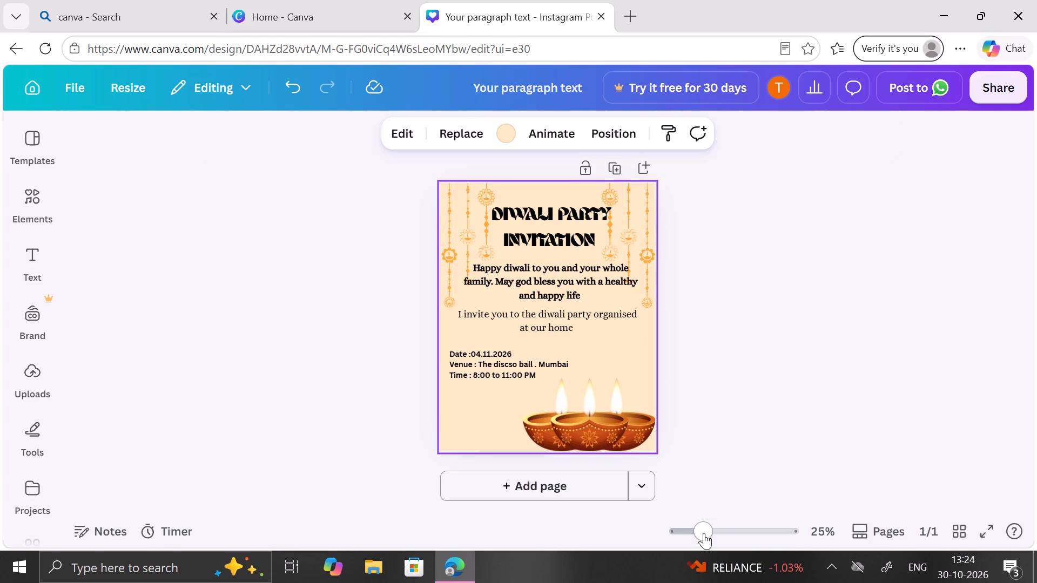
drag(704, 533, 725, 537)
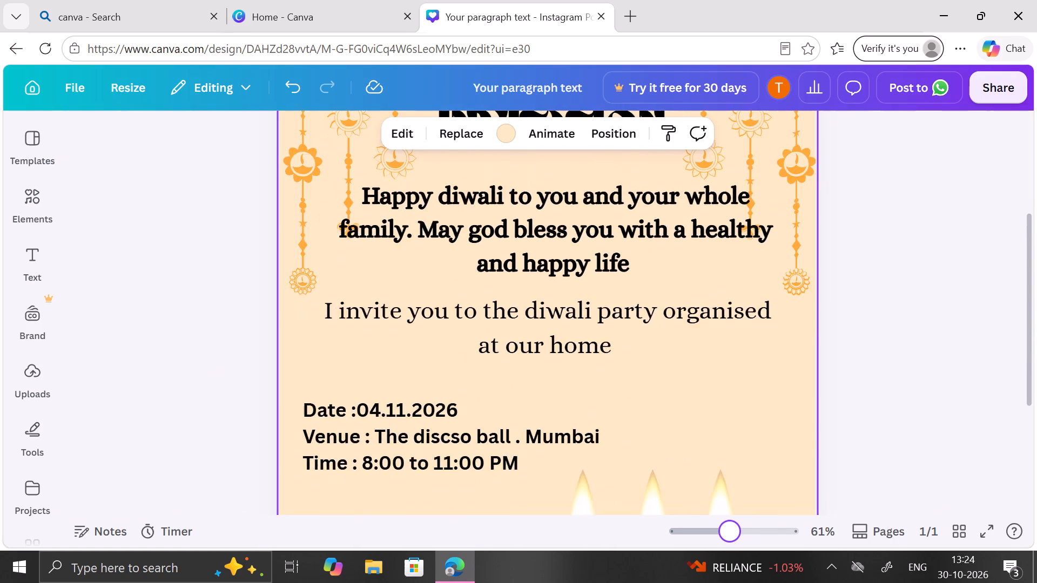
drag(725, 537, 716, 531)
click(765, 424)
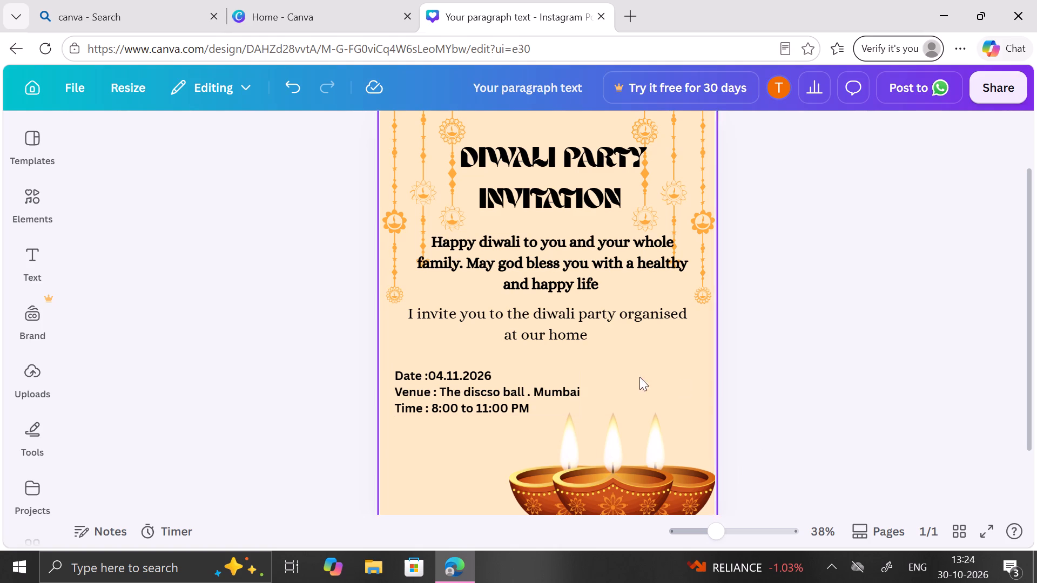
click(850, 361)
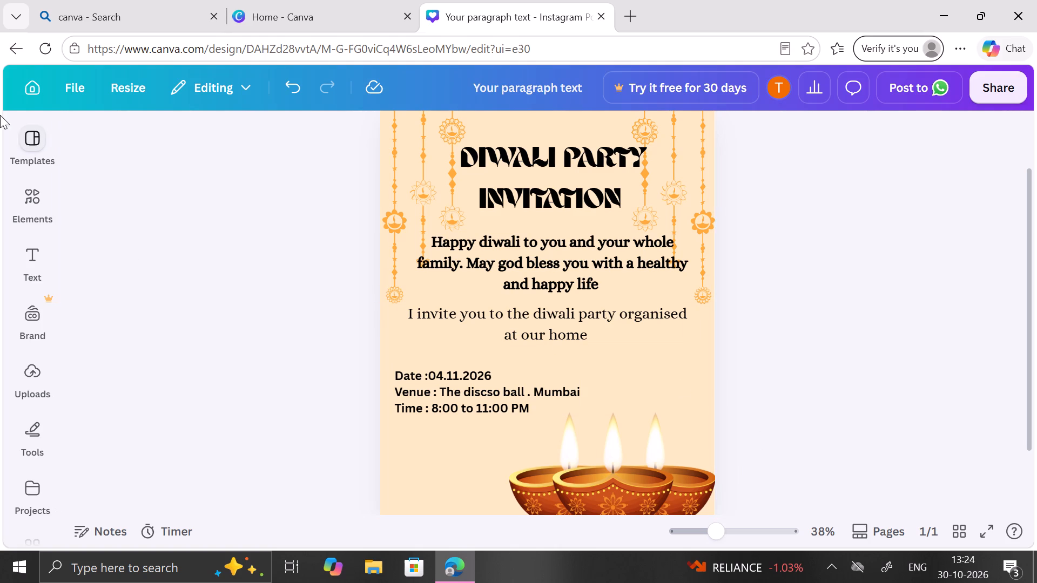
Leave the invitation for the Canva home page and dismiss the design-creation window.
click(19, 55)
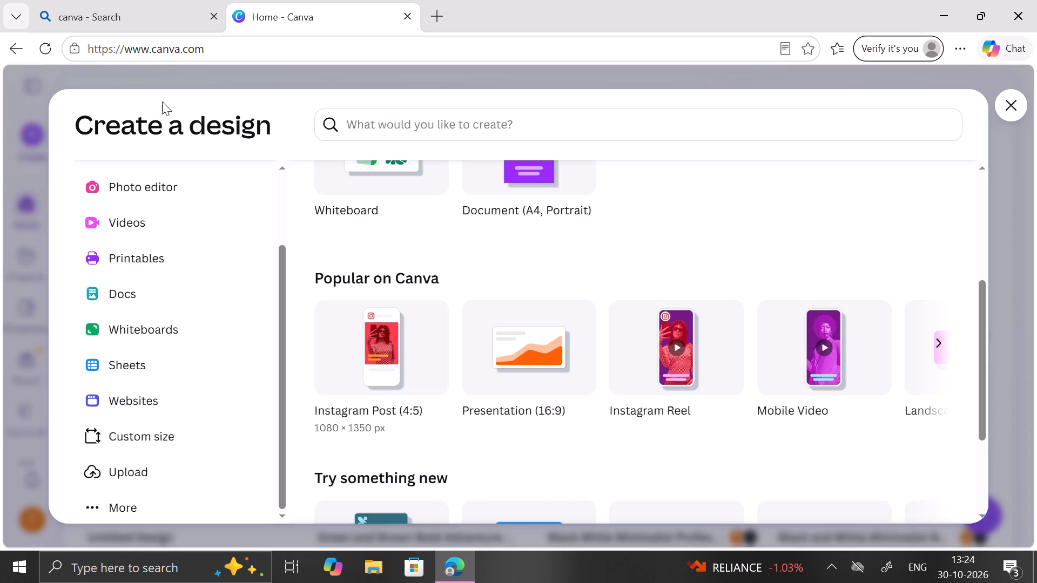
click(18, 266)
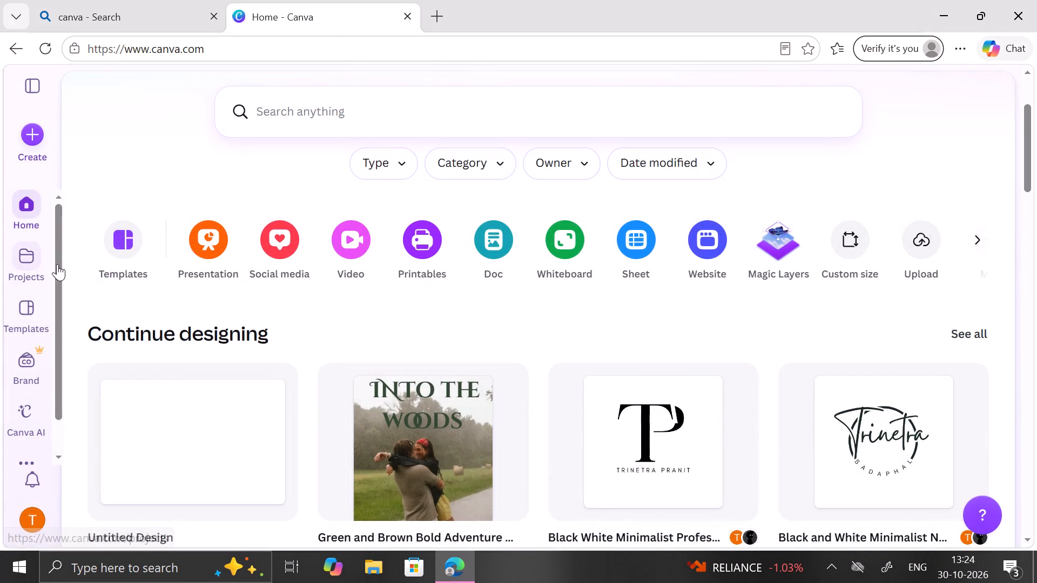
Look through the recent designs on the home page, briefly opening and closing the untitled whiteboard.
scroll(331, 391, down, 3)
scroll(331, 391, up, 2)
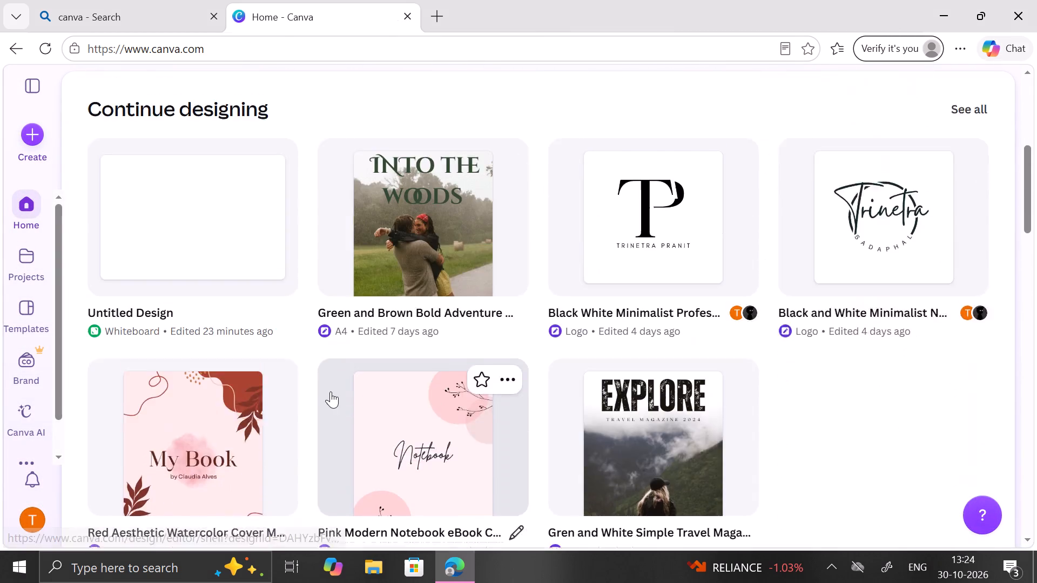
scroll(331, 391, up, 6)
scroll(331, 391, down, 3)
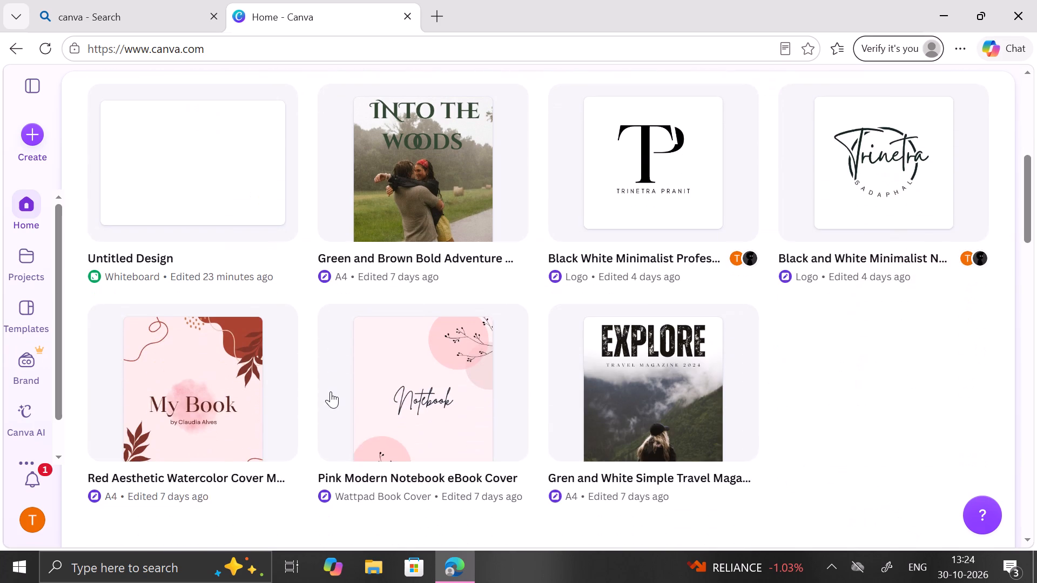
scroll(331, 391, up, 4)
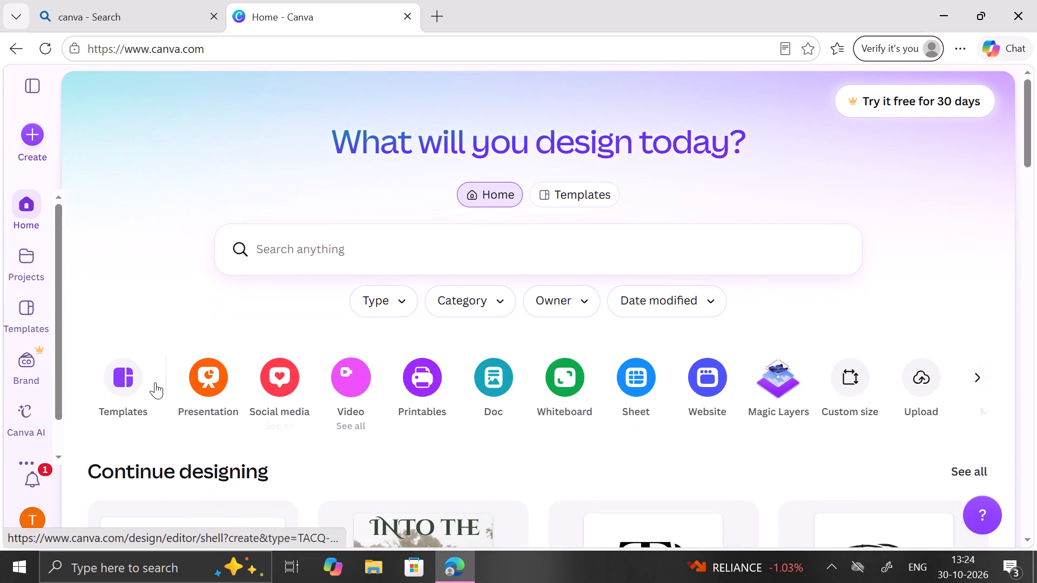
scroll(323, 292, down, 2)
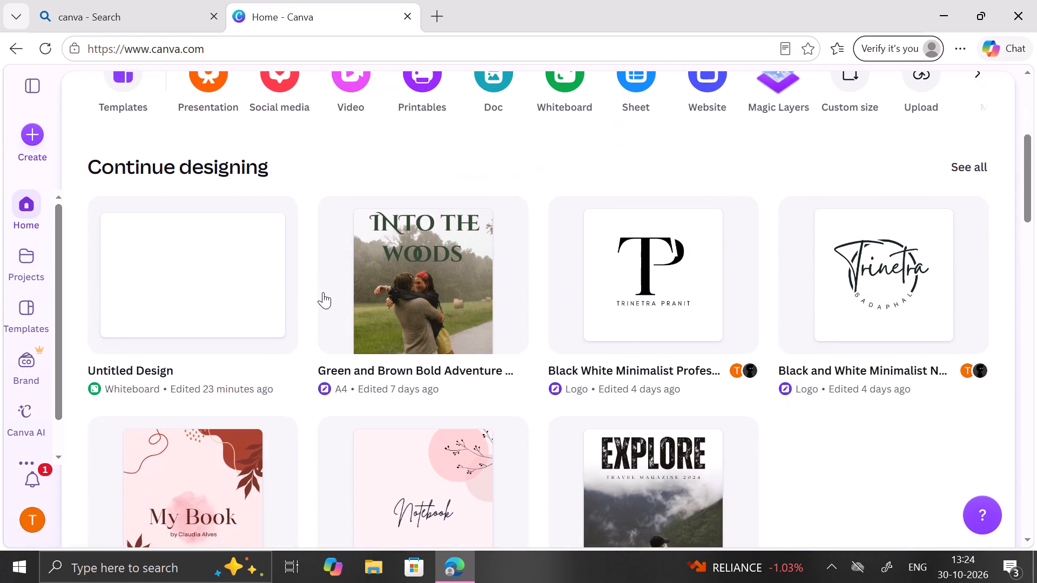
scroll(323, 292, up, 1)
click(258, 292)
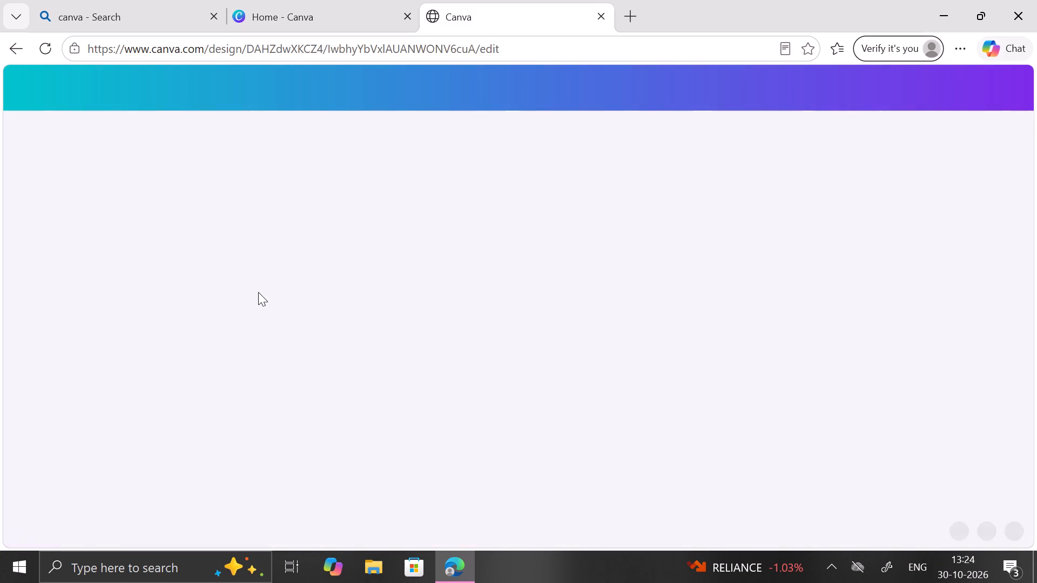
click(596, 10)
scroll(426, 263, up, 2)
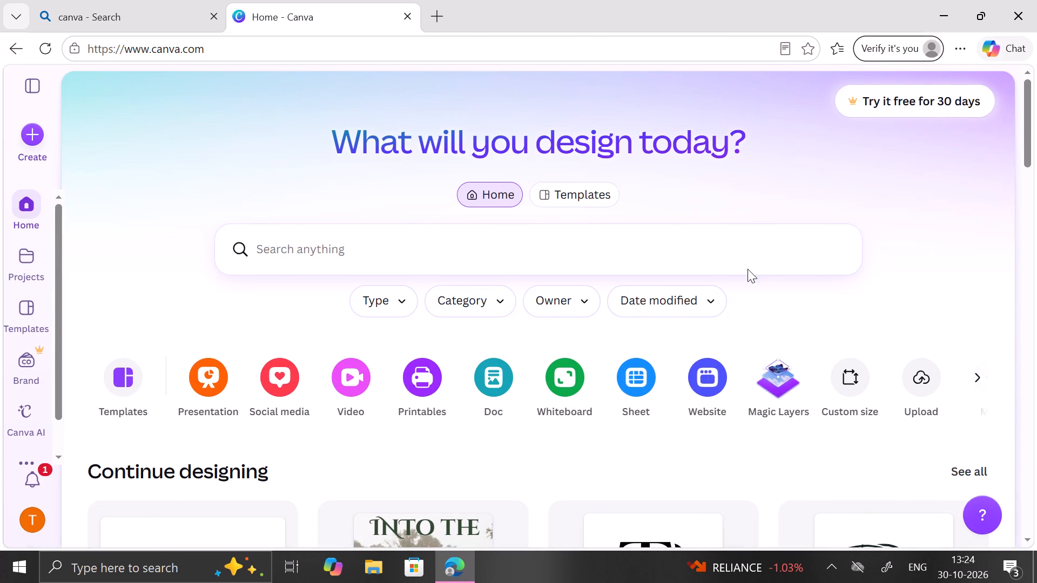
Minimise the browser and launch Kuro from the desktop.
click(952, 6)
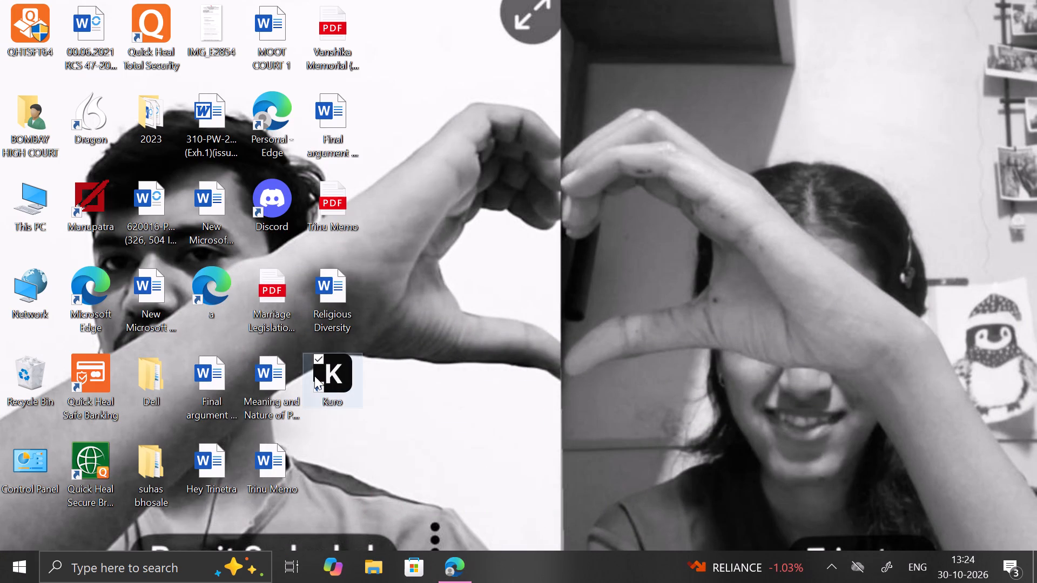
double_click(314, 376)
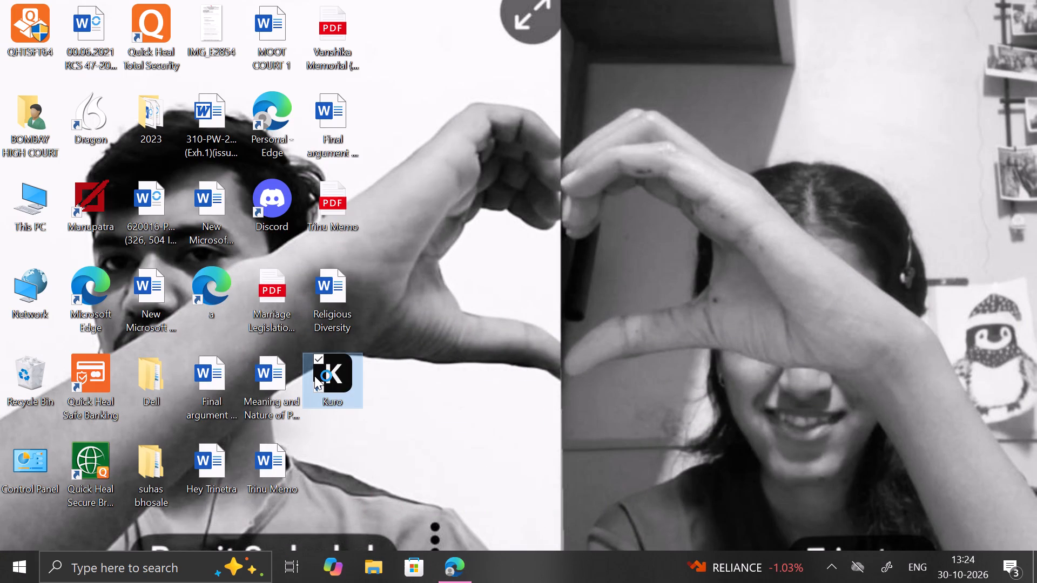